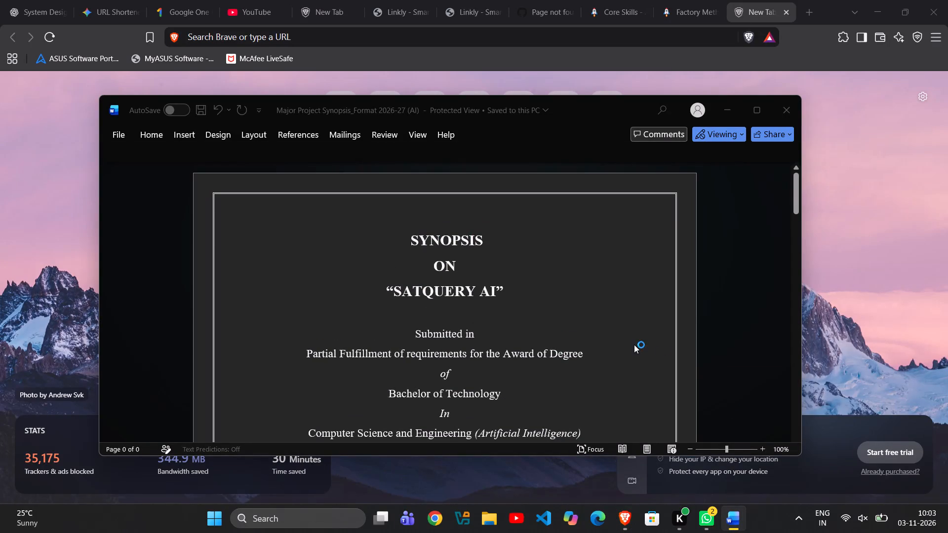
Look through the SATQUERY AI synopsis from its title page to the Introduction and Project Objective sections.
scroll(634, 344, "down", 1)
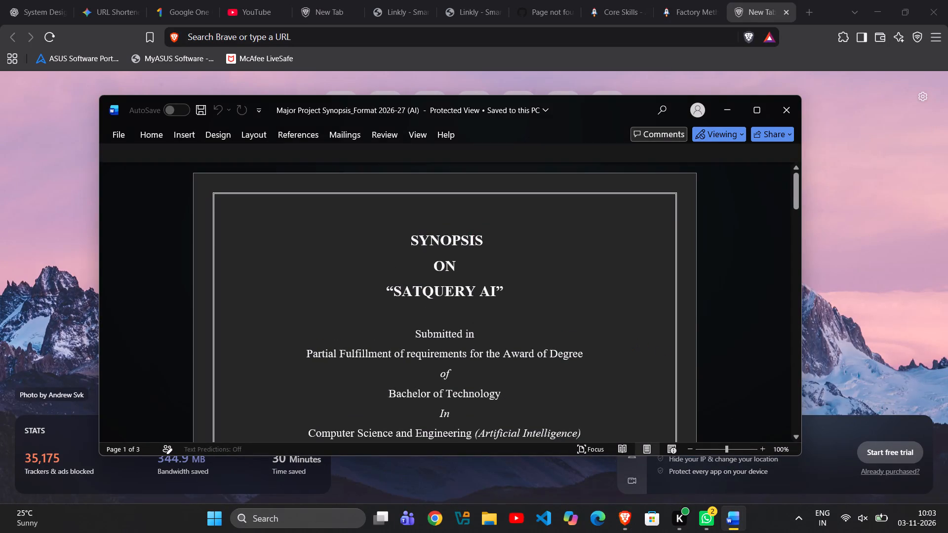
scroll(634, 344, "down", 4)
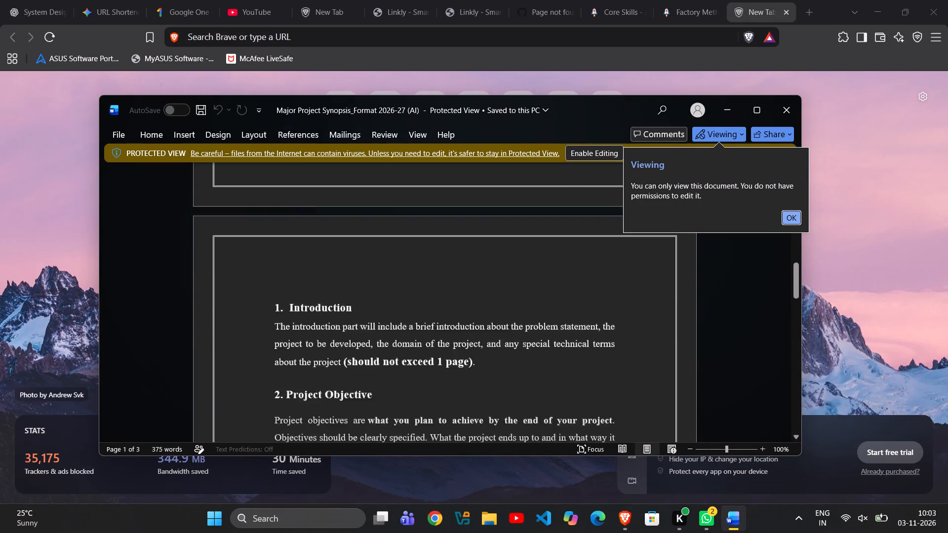
Dismiss the view-only notice and maximize the window of the major project synopsis document.
scroll(634, 344, "down", 4)
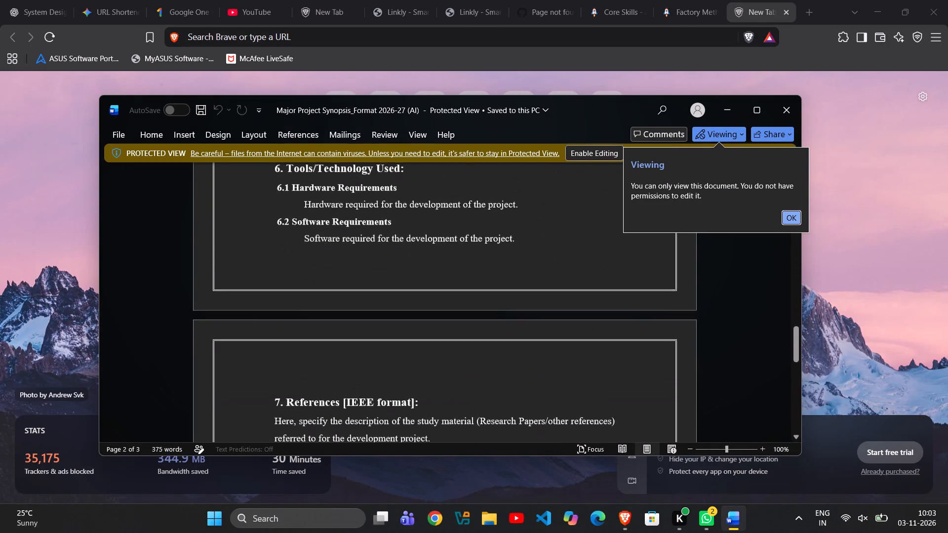
scroll(634, 344, "down", 4)
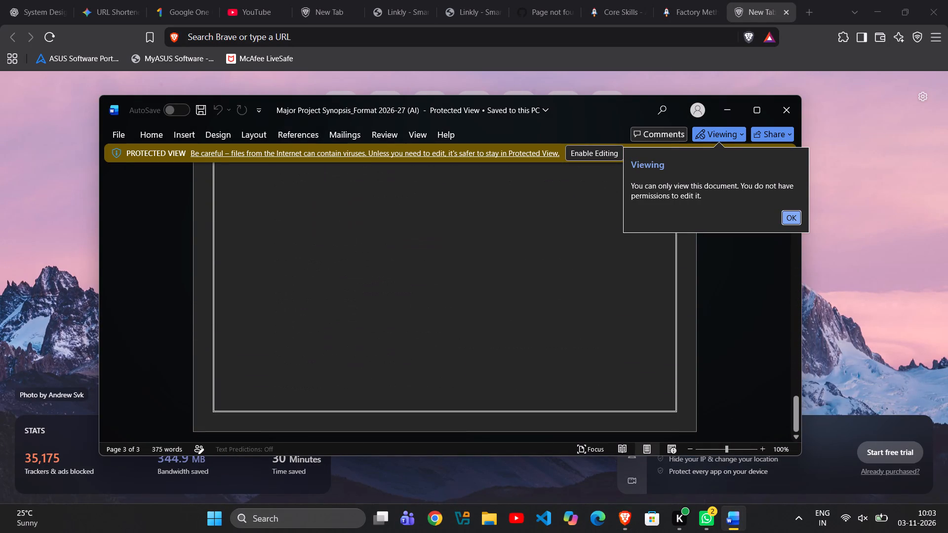
scroll(634, 344, "down", 2)
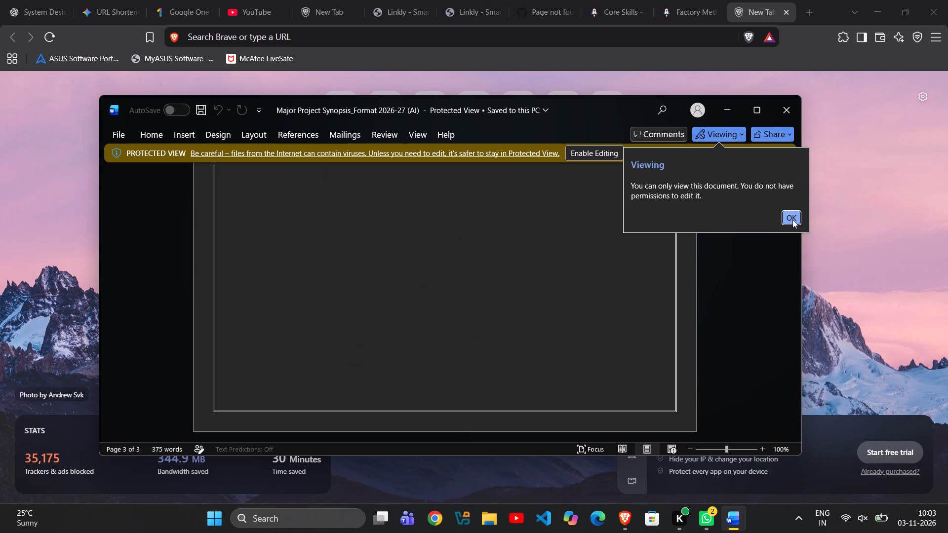
left_click(792, 220)
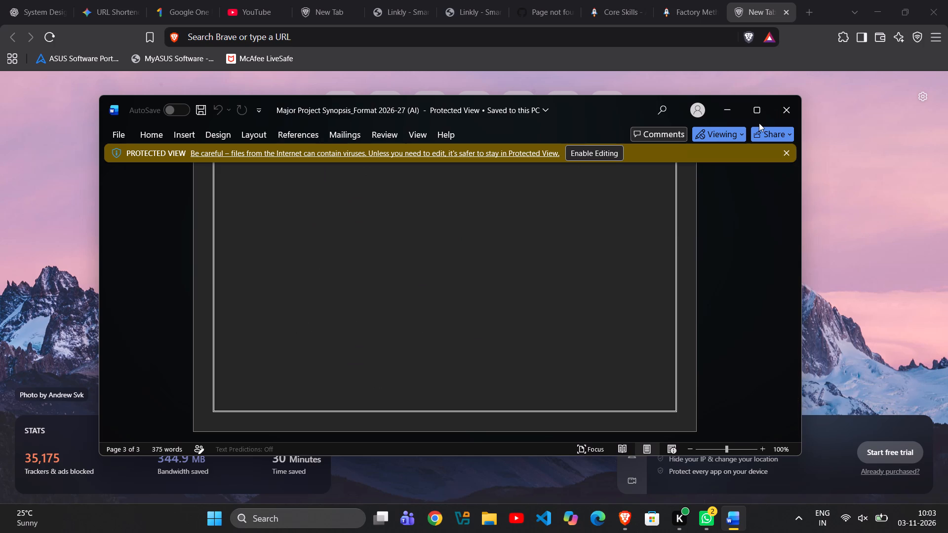
left_click(754, 108)
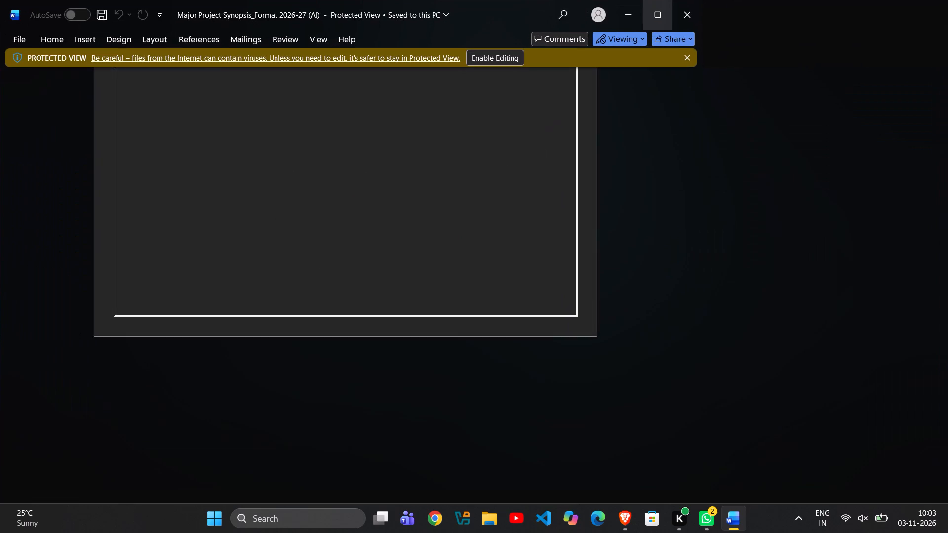
Enable editing for the protected synopsis document.
scroll(501, 68, "up", 5)
scroll(501, 68, "up", 20)
scroll(501, 68, "up", 5)
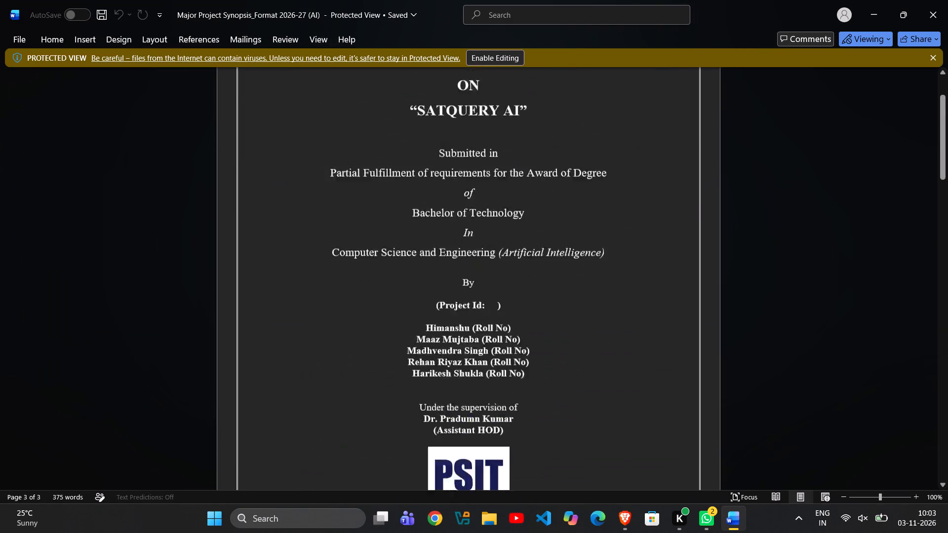
scroll(478, 191, "down", 1)
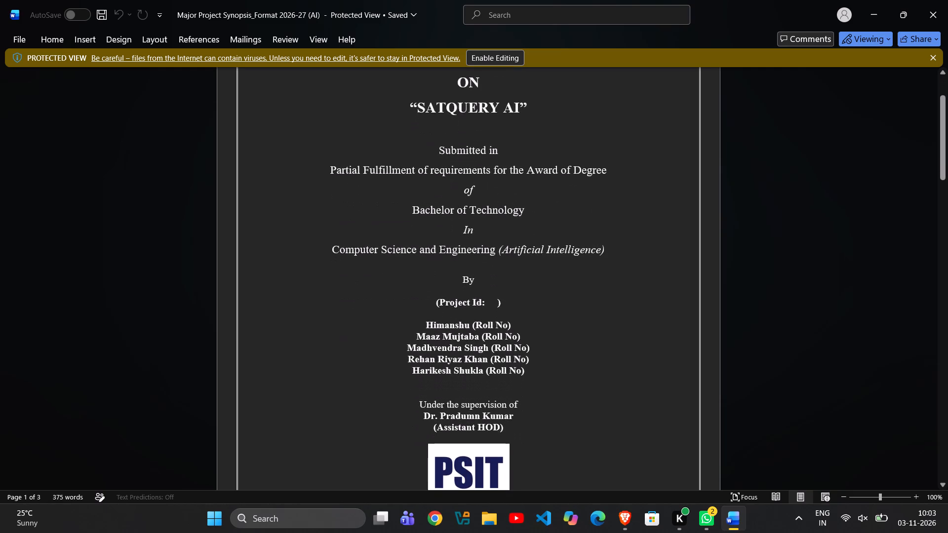
scroll(478, 191, "down", 1)
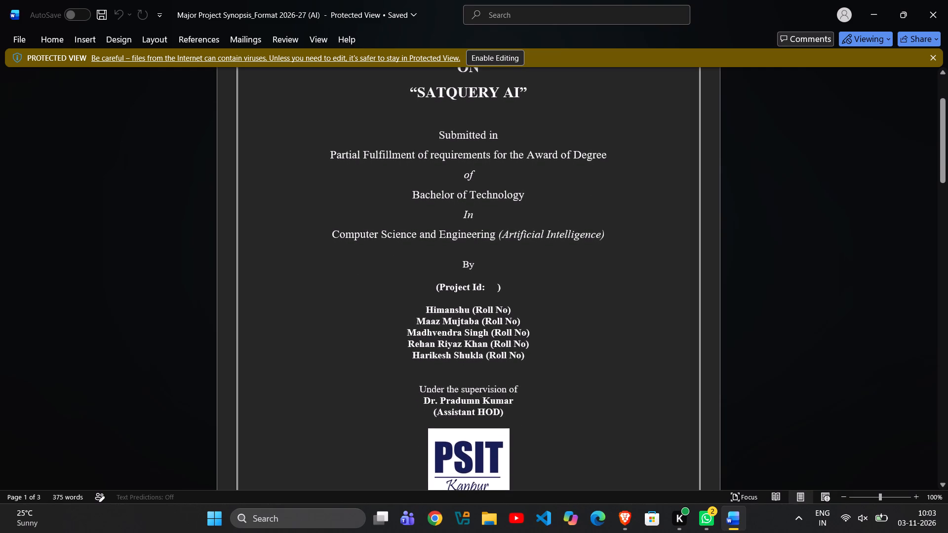
left_click(502, 52)
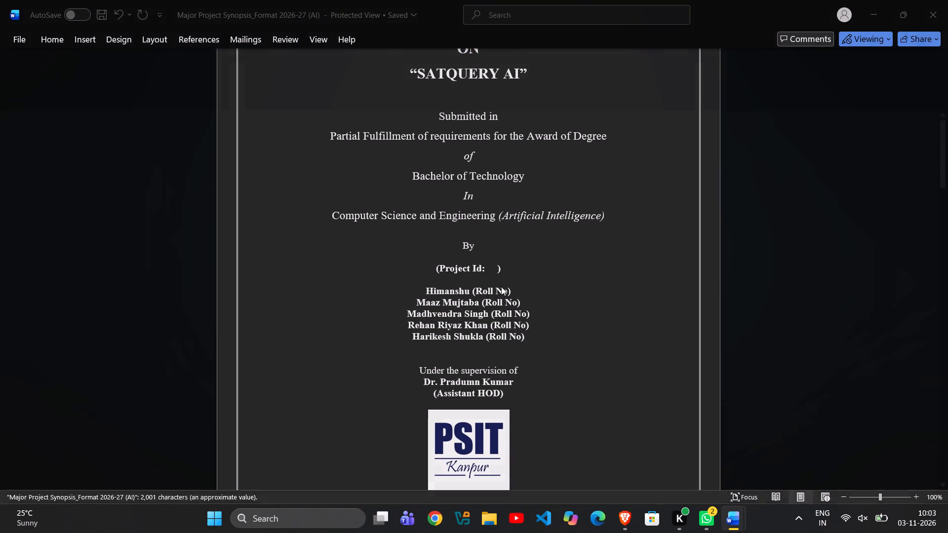
Replace the "Roll No" placeholder beside the first student on the cover page with that student's roll number.
scroll(508, 288, "down", 4)
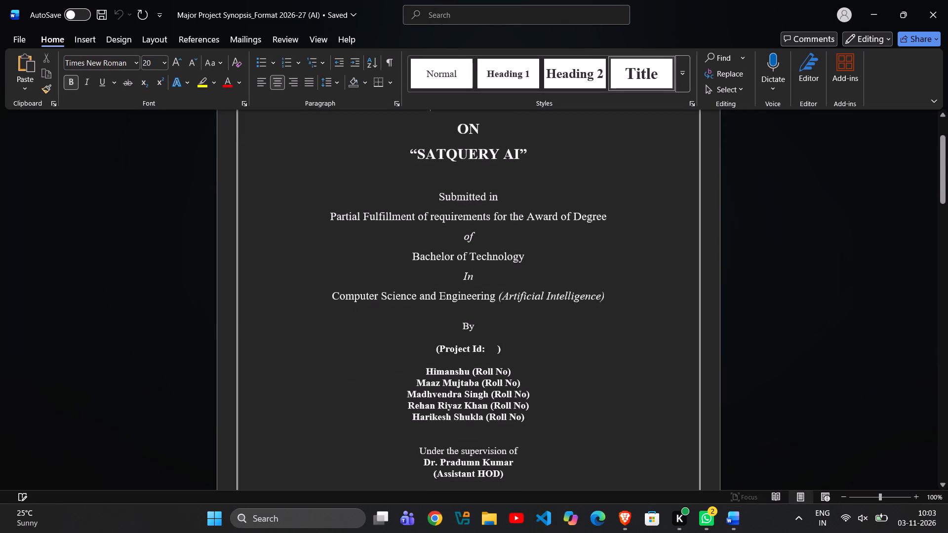
scroll(508, 288, "down", 1)
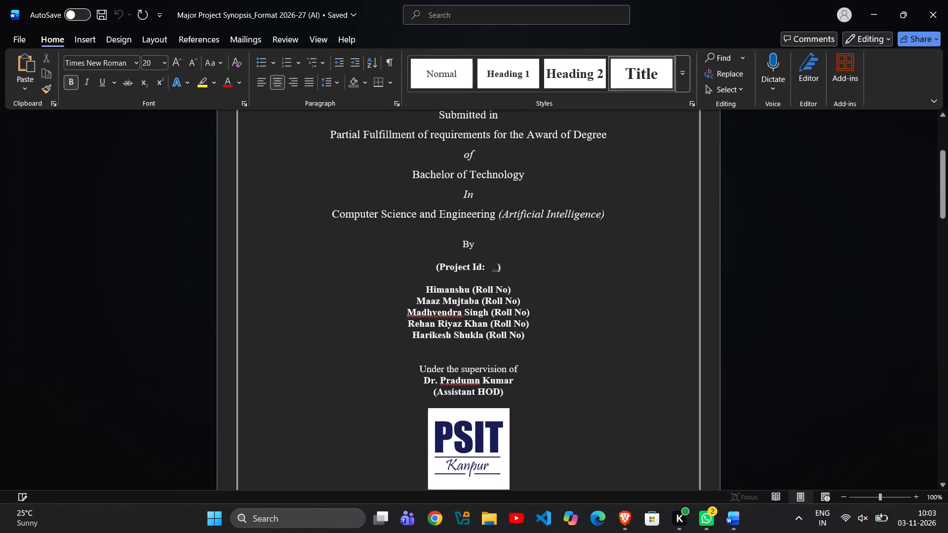
left_click(506, 290)
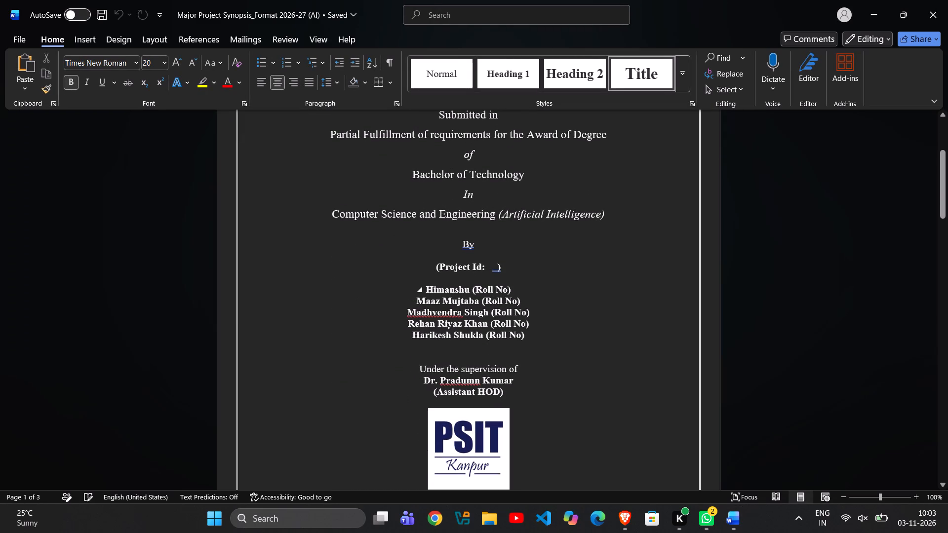
key("BackSpace")
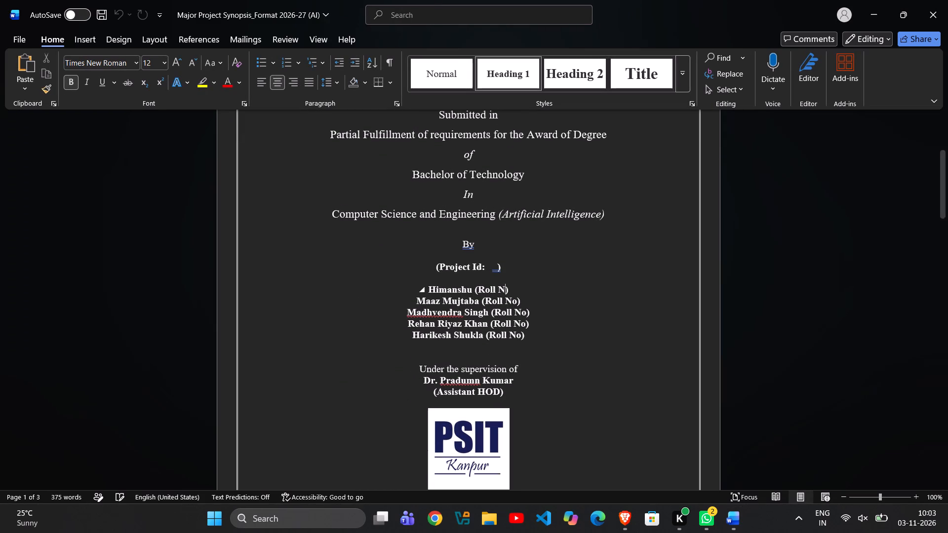
key("BackSpace")
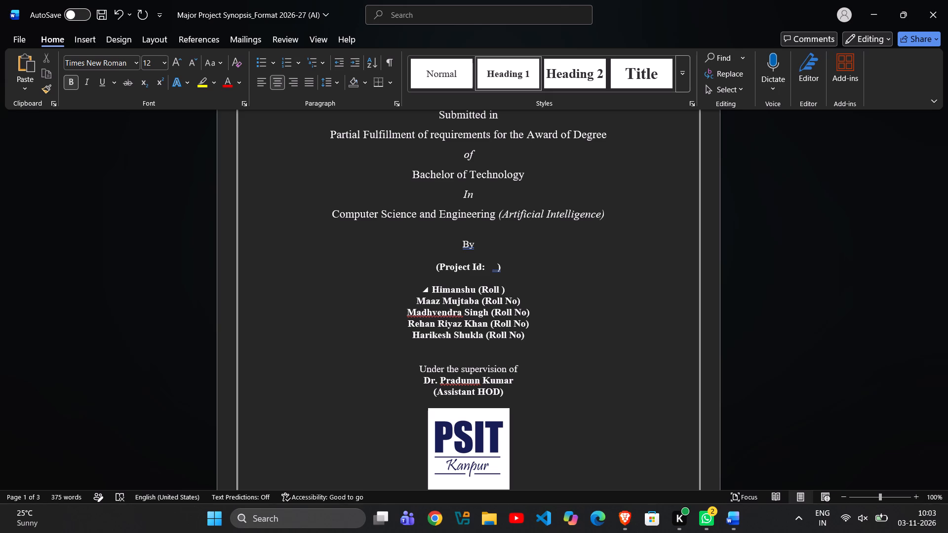
key("BackSpace")
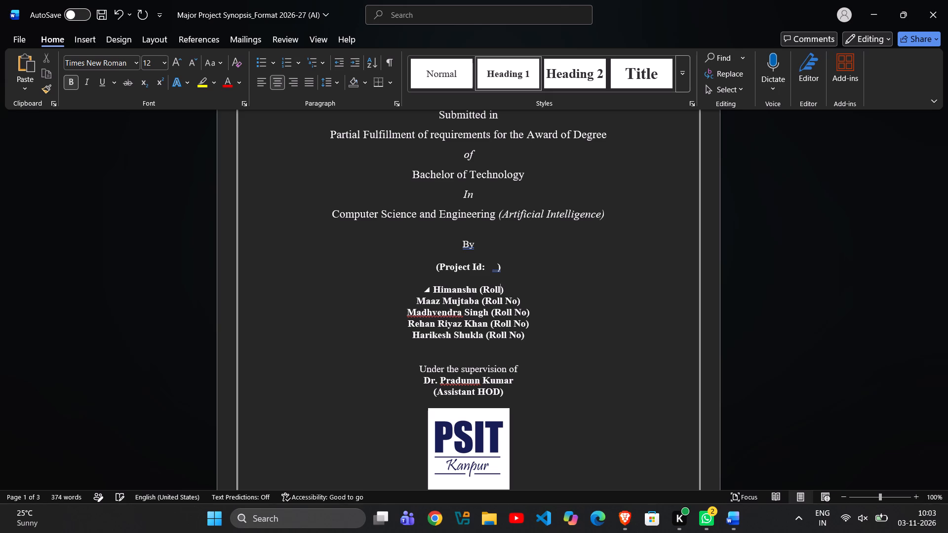
key("BackSpace")
key("BackSpace")
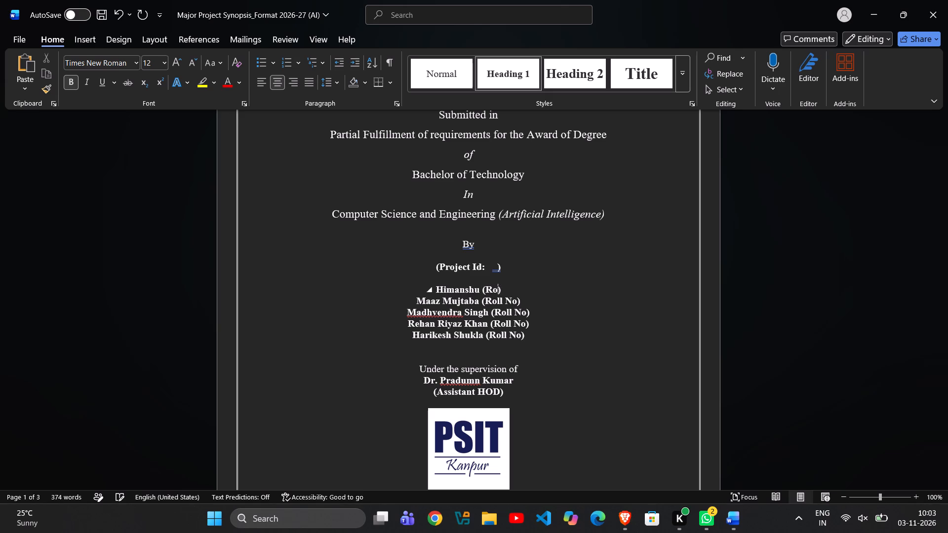
key("BackSpace")
key("BackSpace")
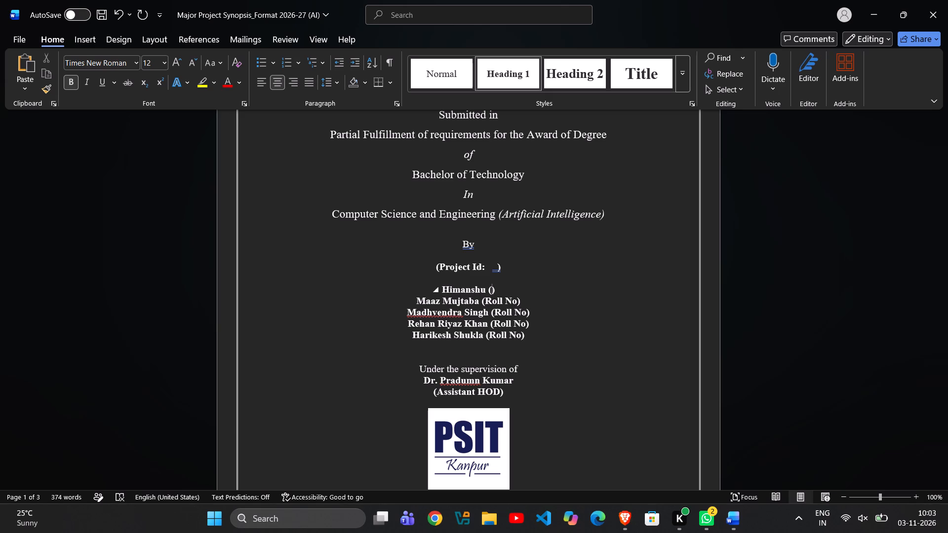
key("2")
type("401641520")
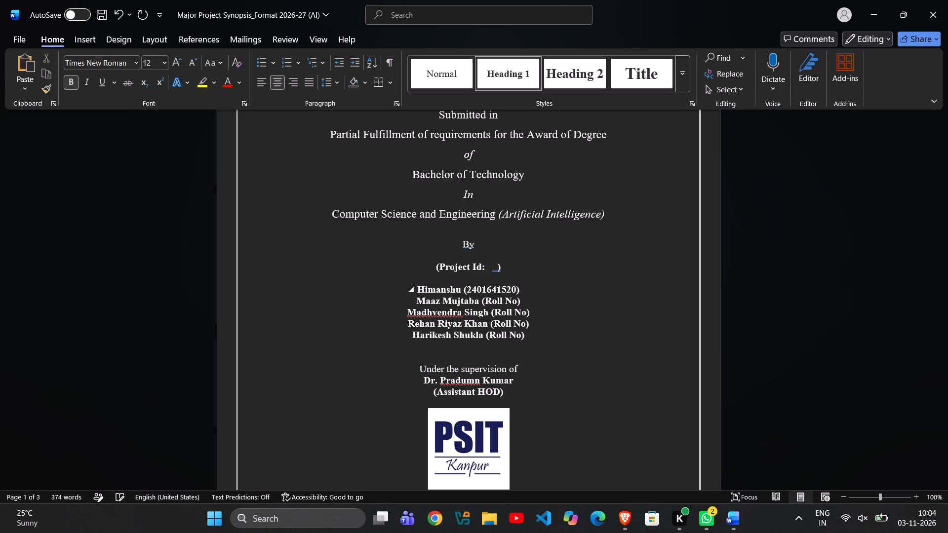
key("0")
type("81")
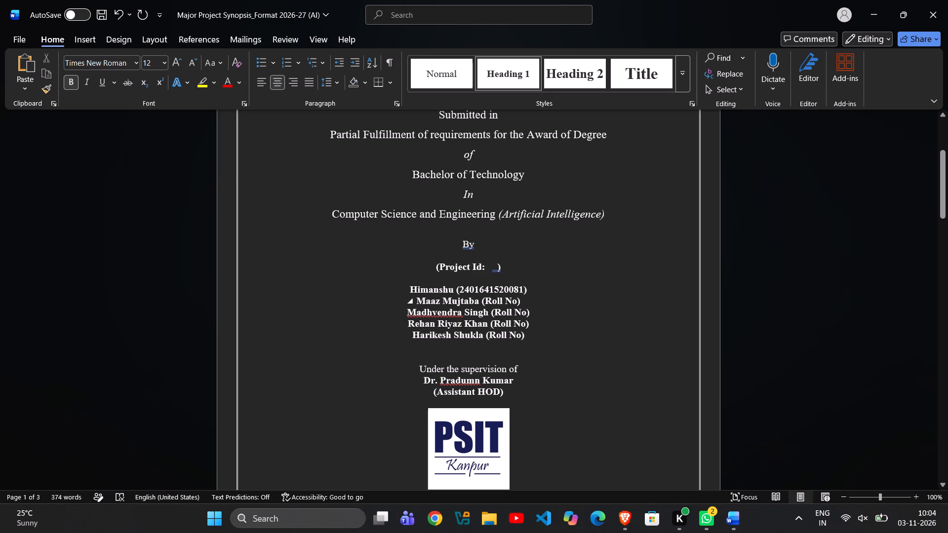
Replace the "Roll No" placeholder beside the second student on the cover page with that student's roll number.
left_click(516, 299)
key("BackSpace")
key("BackSpace")
key("BackSpace")
key("BackSpace")
key("BackSpace")
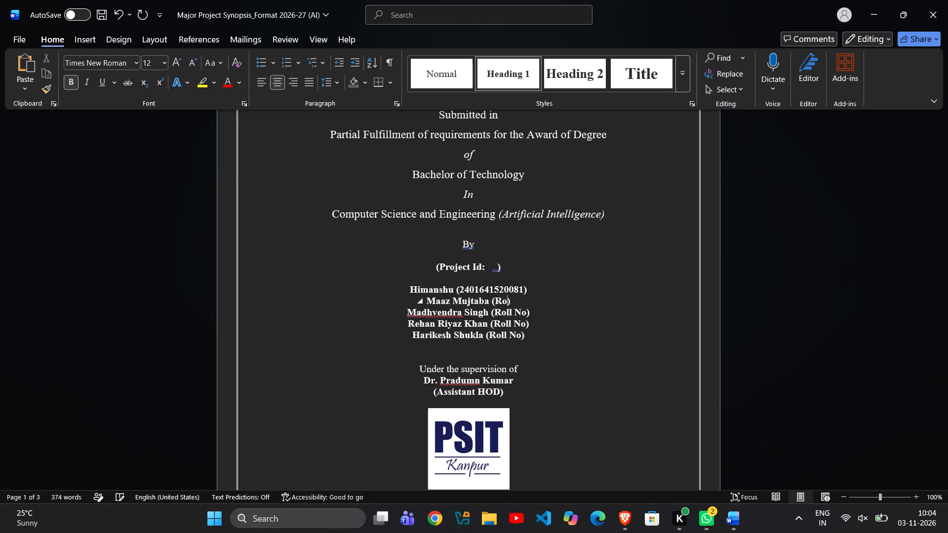
key("BackSpace")
key("BackSpace")
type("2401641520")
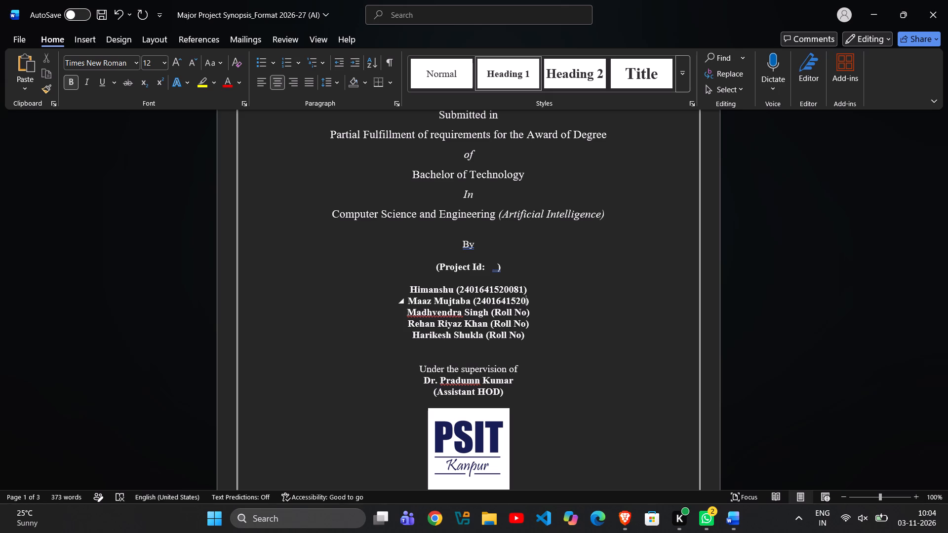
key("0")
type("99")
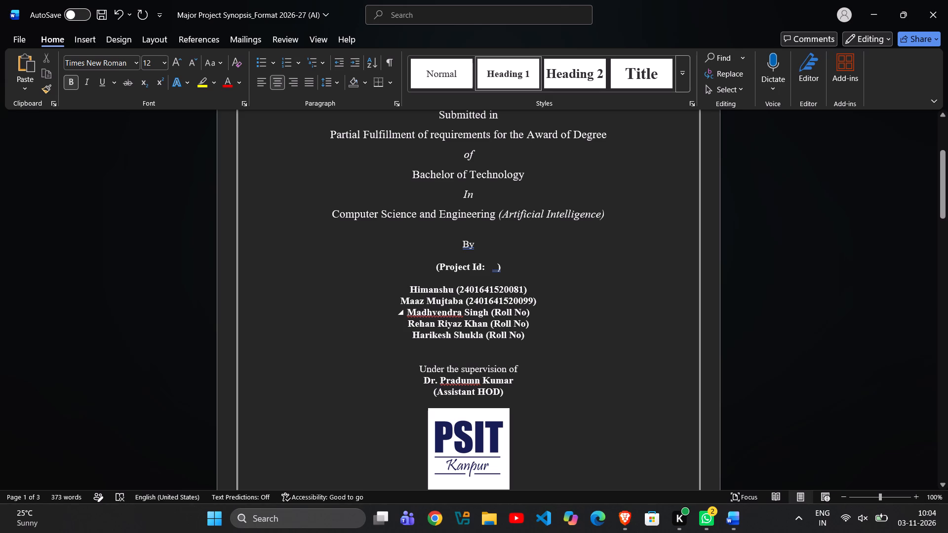
Replace the "Roll No" placeholder beside the third student on the cover page with that student's roll number.
left_click(526, 313)
key("BackSpace")
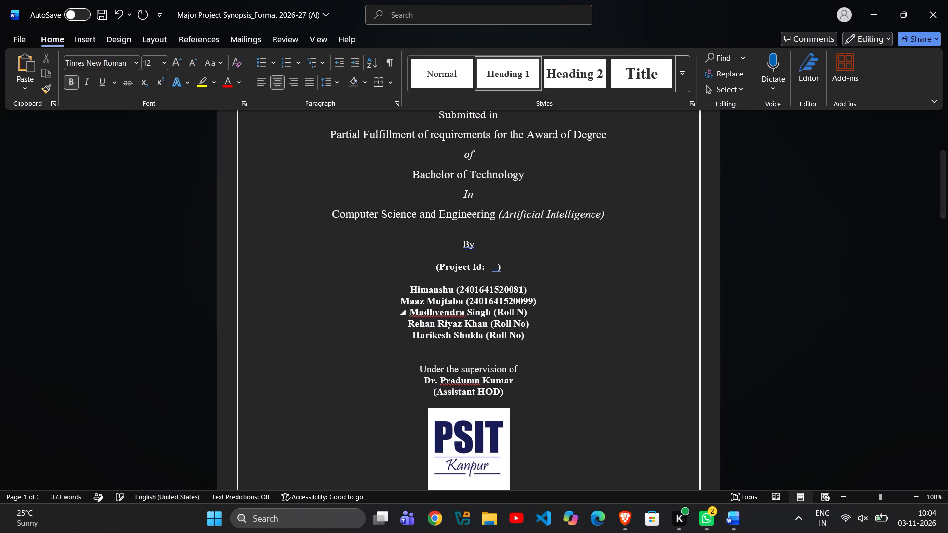
key("BackSpace")
key("BackSpace")
key("BackSpace")
key("BackSpace")
key("BackSpace")
key("BackSpace")
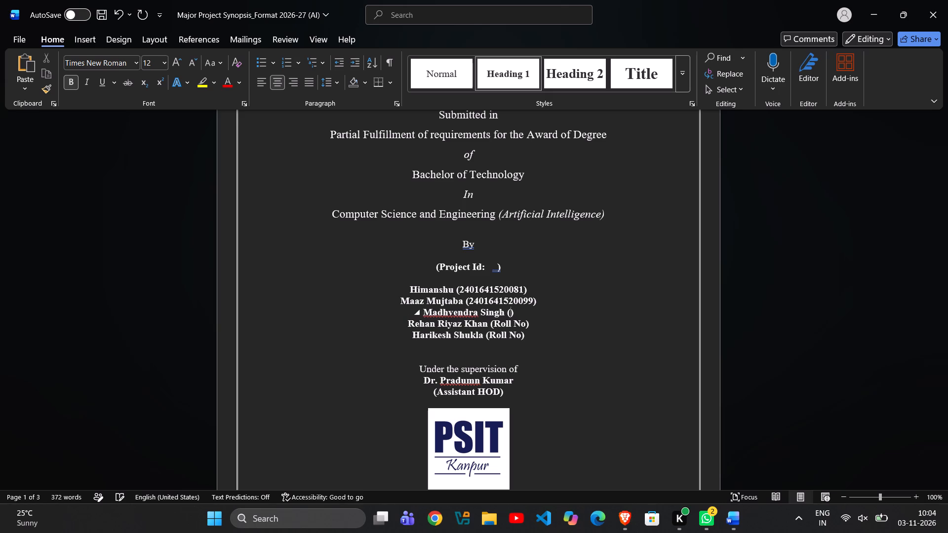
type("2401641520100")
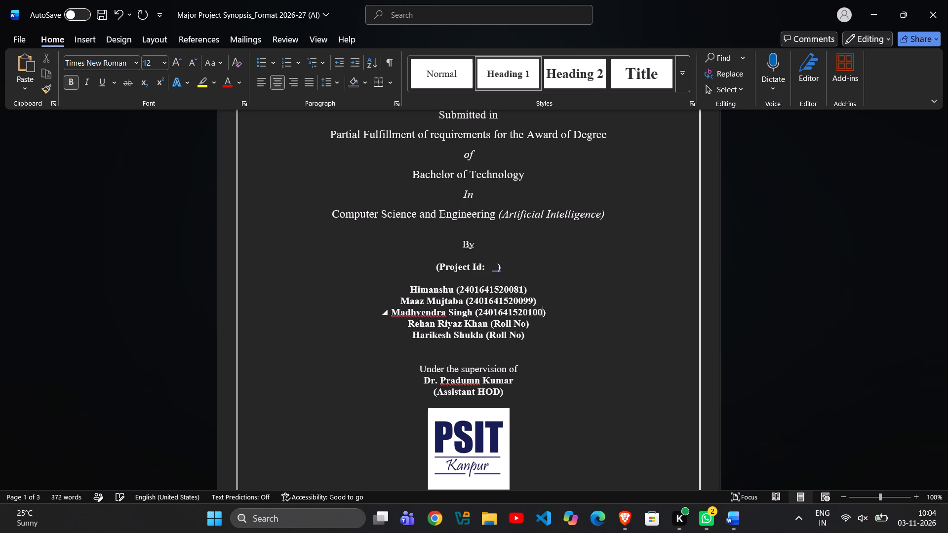
Replace the "Roll No" placeholder beside the fourth student with a partial roll number that omits the last two digits.
left_click(525, 325)
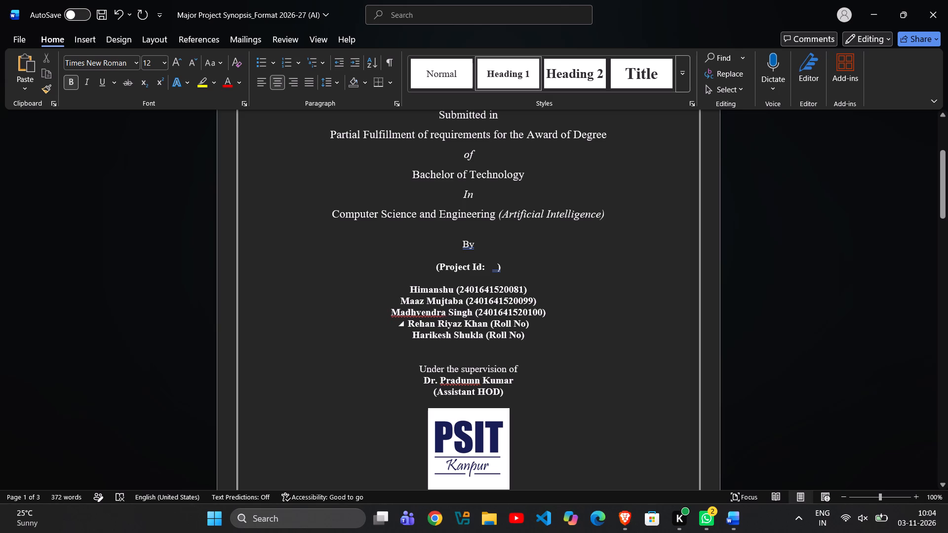
key("BackSpace")
key("BackSpace")
key("BackSpace")
key("BackSpace")
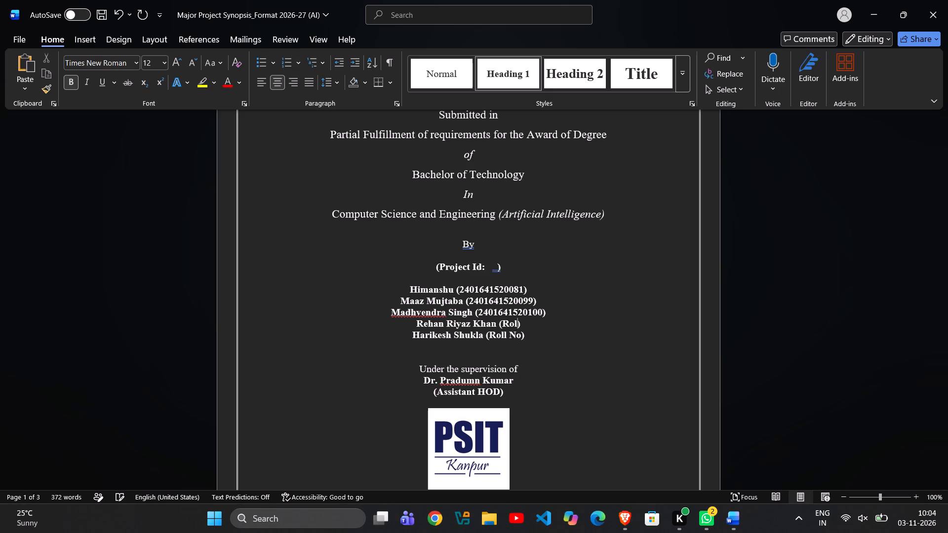
key("BackSpace")
key("BackSpace")
key("BackSpace")
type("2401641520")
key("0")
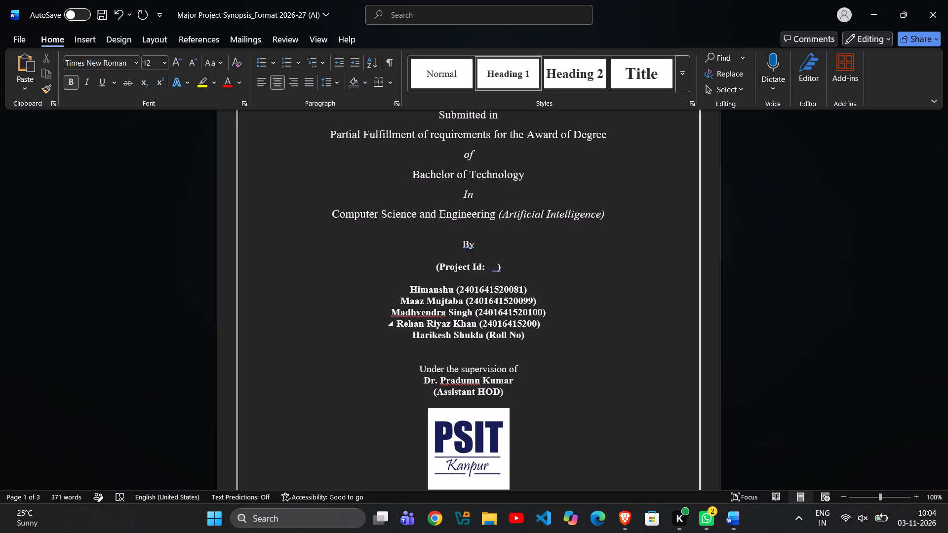
Replace the "Roll No" placeholder beside the fifth student on the cover page with that student's roll number.
left_click(521, 333)
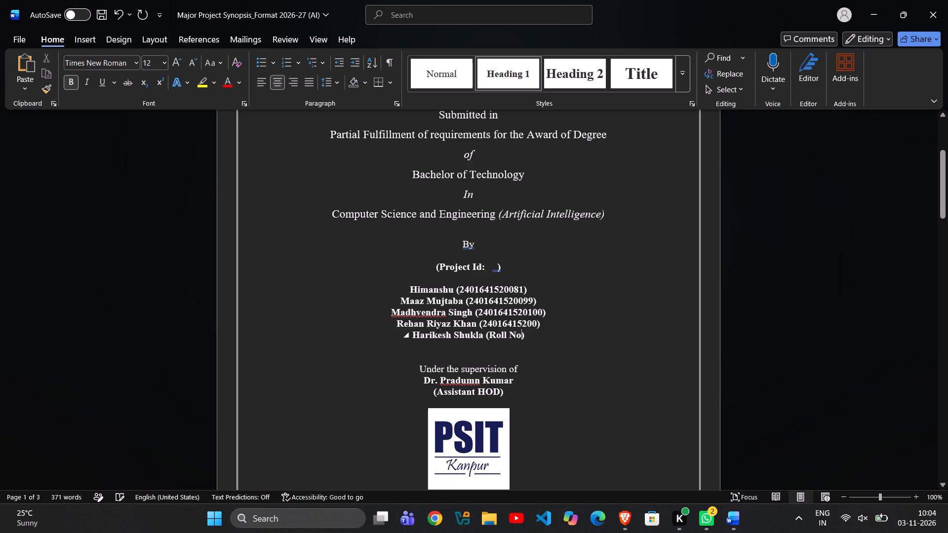
key("BackSpace")
key("BackSpace")
key("BackSpace")
key("BackSpace")
key("BackSpace")
key("BackSpace")
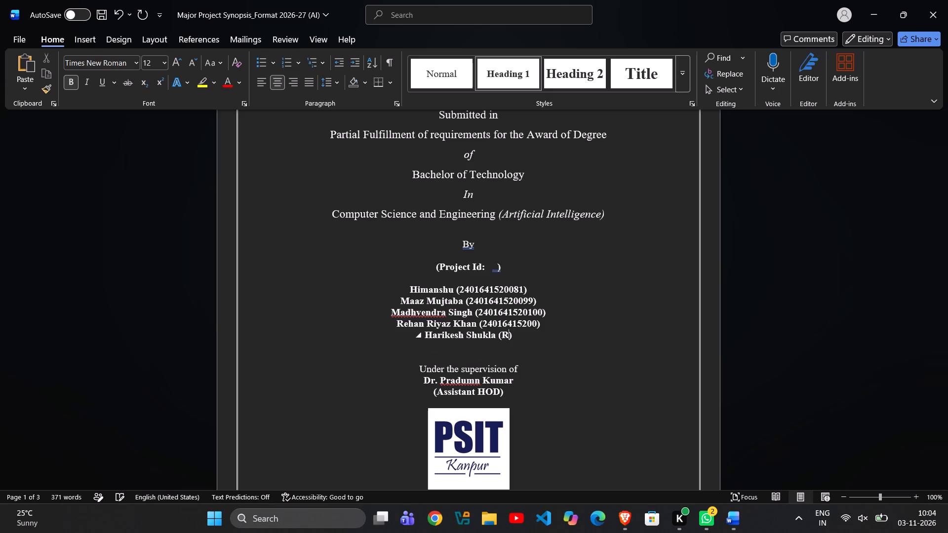
key("BackSpace")
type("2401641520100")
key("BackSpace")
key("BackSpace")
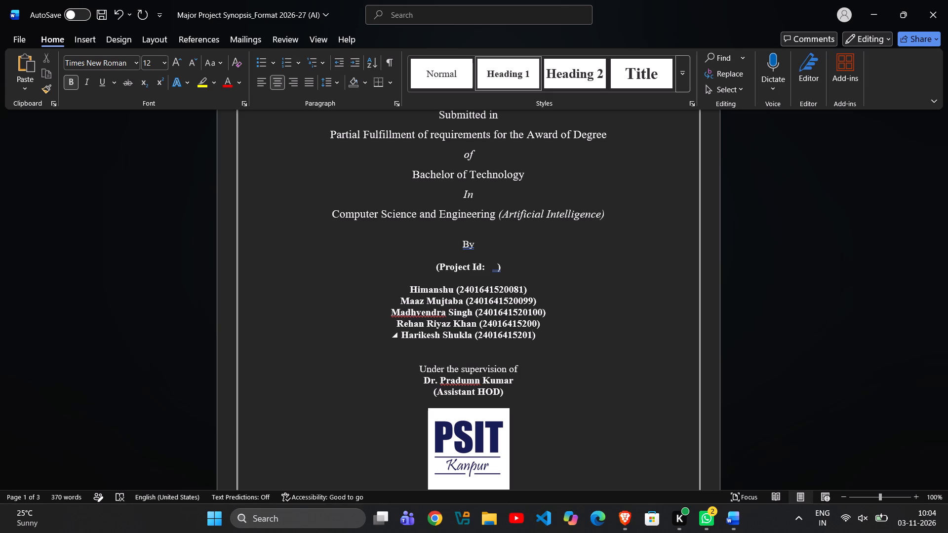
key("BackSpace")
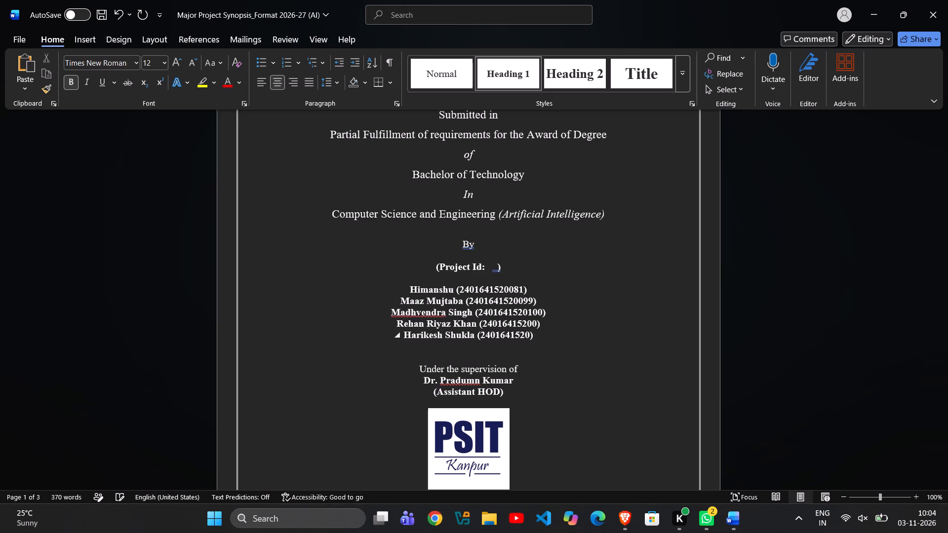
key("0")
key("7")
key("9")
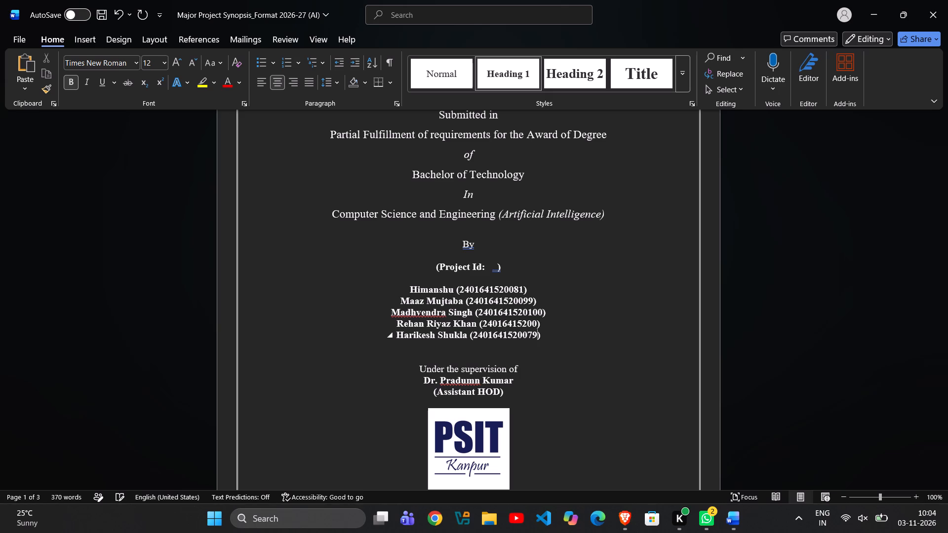
Look through the template's section descriptions and the formatting guidelines on the pages after the cover.
scroll(555, 344, "down", 1)
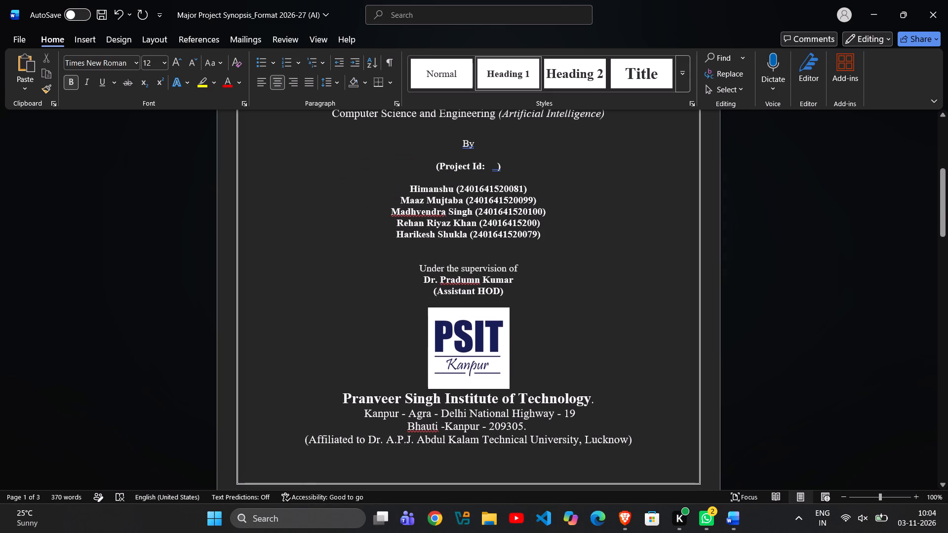
scroll(610, 348, "down", 1)
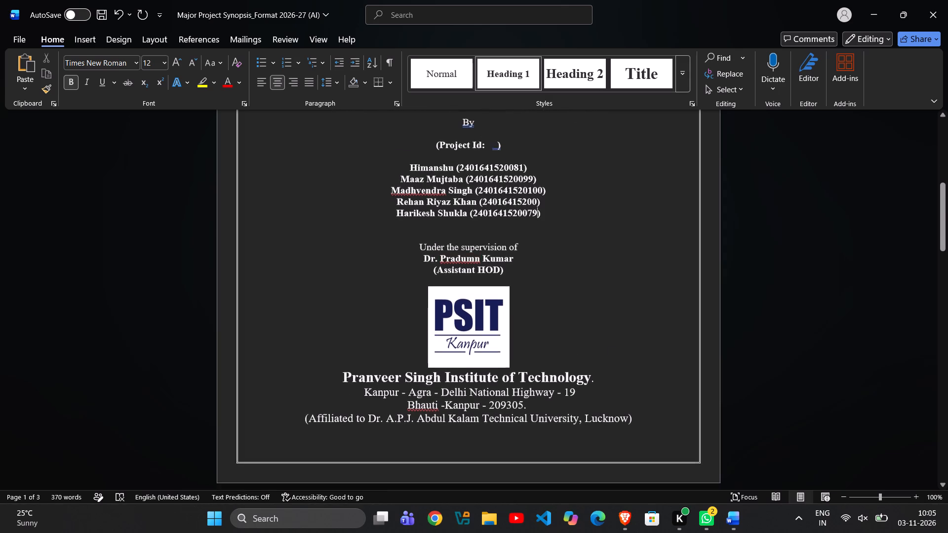
scroll(610, 348, "down", 2)
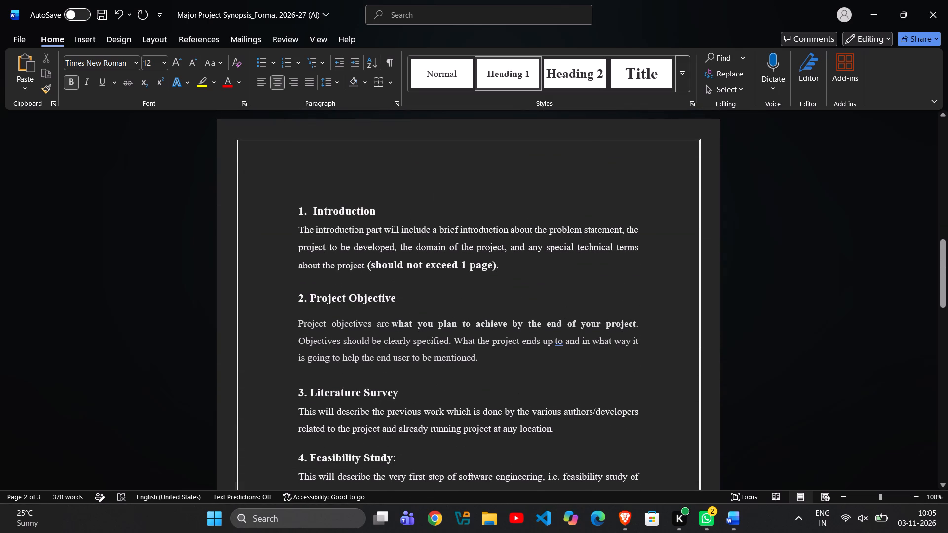
scroll(342, 238, "up", 2)
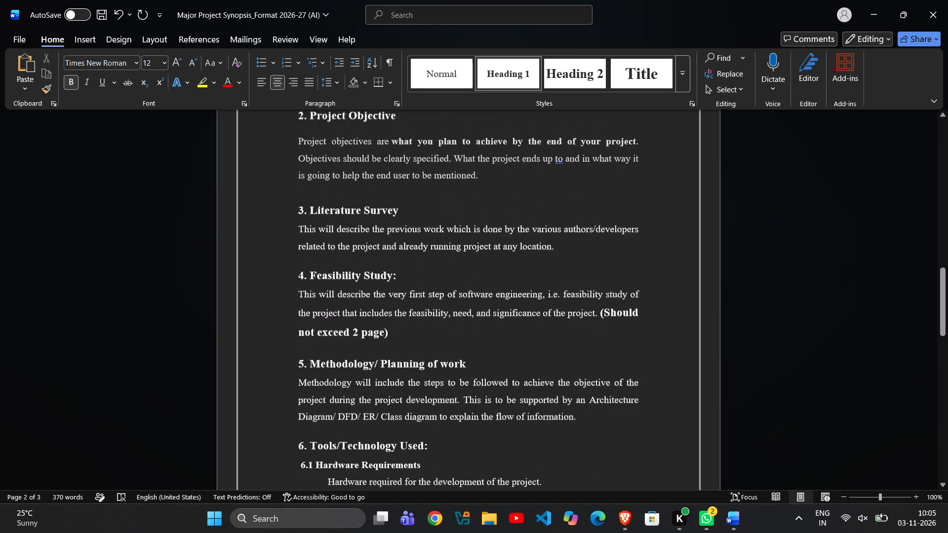
scroll(342, 238, "up", 1)
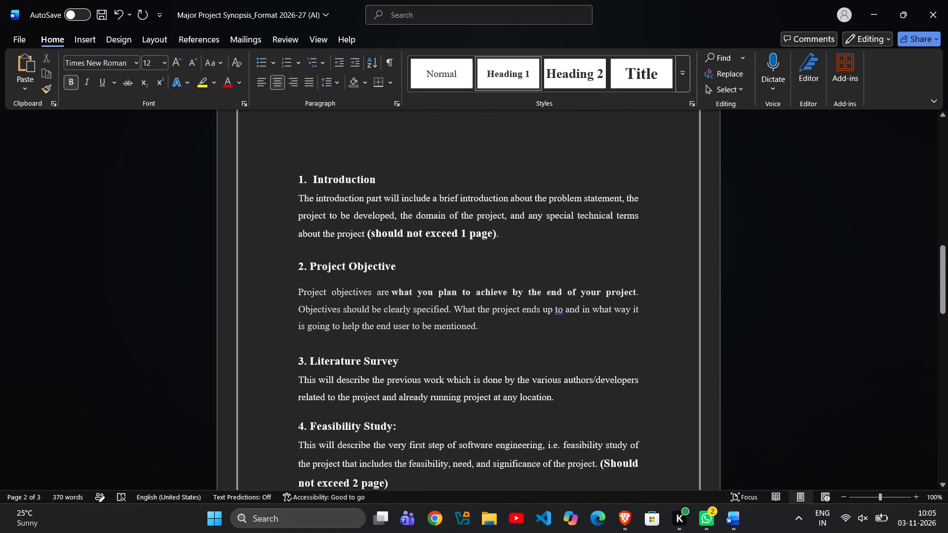
left_click_drag(298, 173, 451, 457)
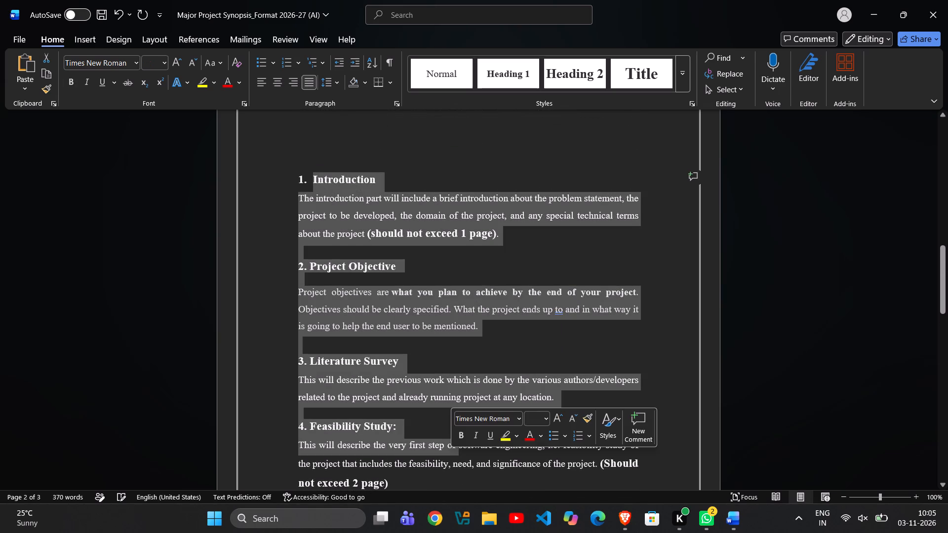
scroll(466, 365, "down", 3)
right_click(434, 314)
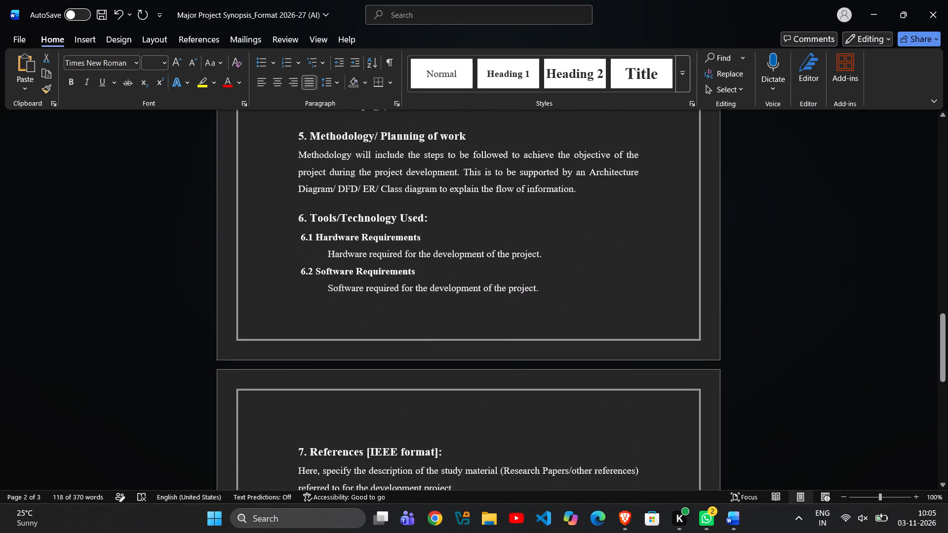
left_click(385, 317)
scroll(368, 298, "down", 5)
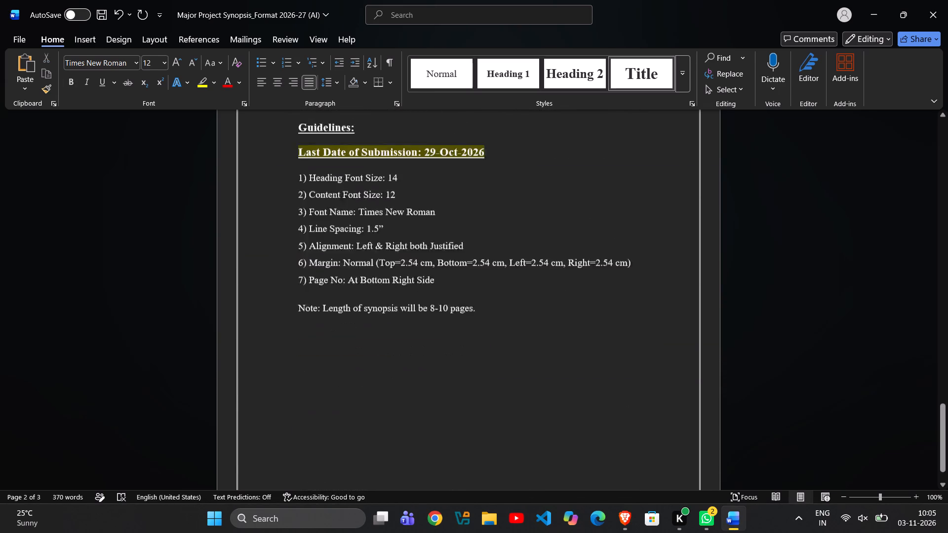
scroll(368, 298, "up", 3)
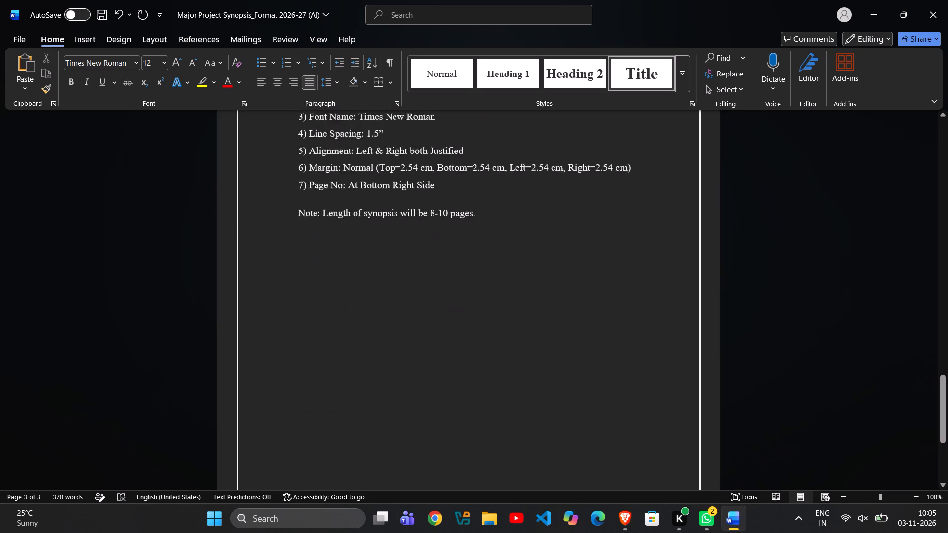
scroll(368, 298, "up", 5)
scroll(368, 298, "down", 1)
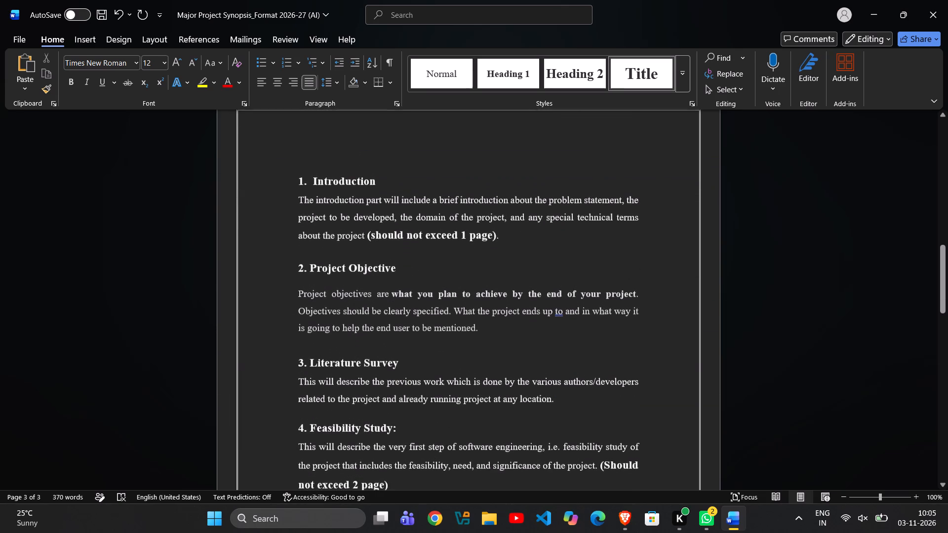
Copy all the template text from the Introduction heading through the note on synopsis length at the end of the document.
left_click_drag(300, 179, 466, 439)
left_click(285, 191)
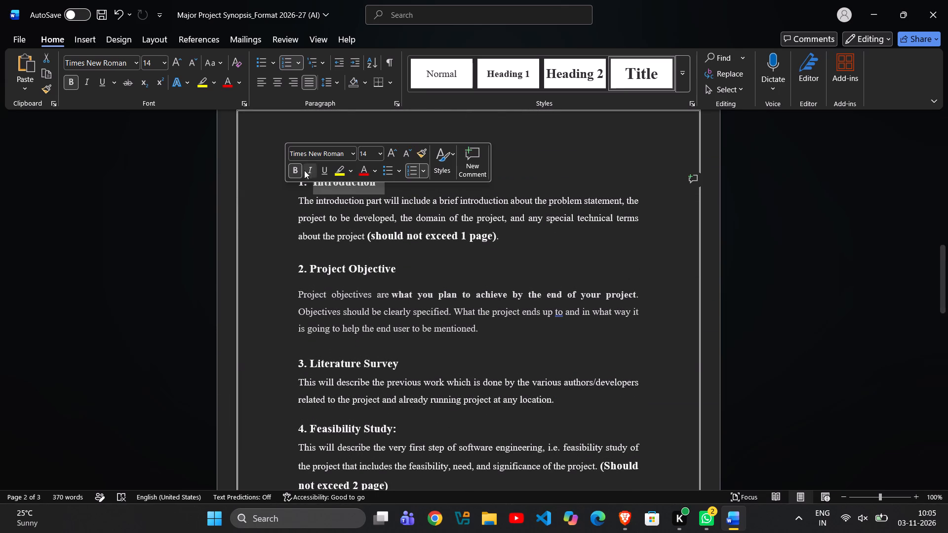
left_click(289, 195)
left_click(276, 205)
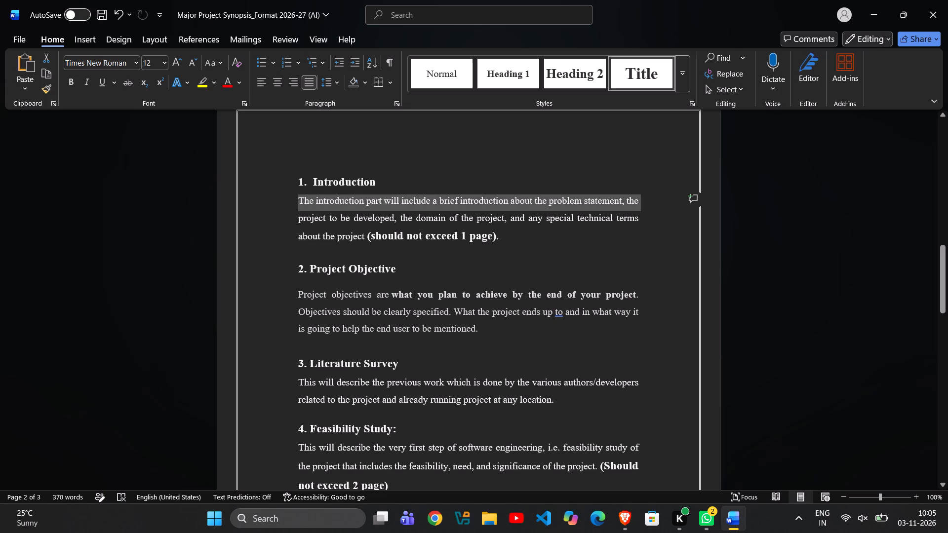
left_click_drag(295, 179, 483, 429)
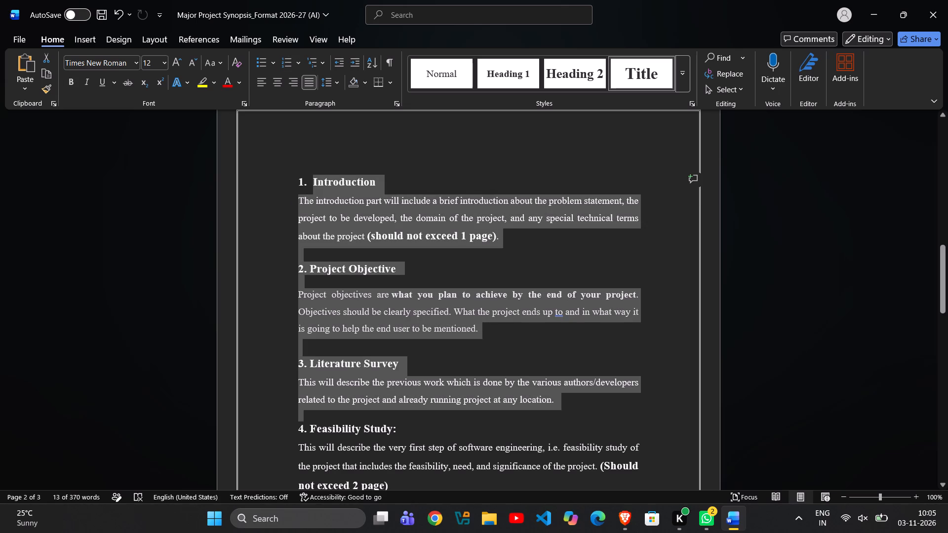
left_click_drag(483, 429, 494, 532)
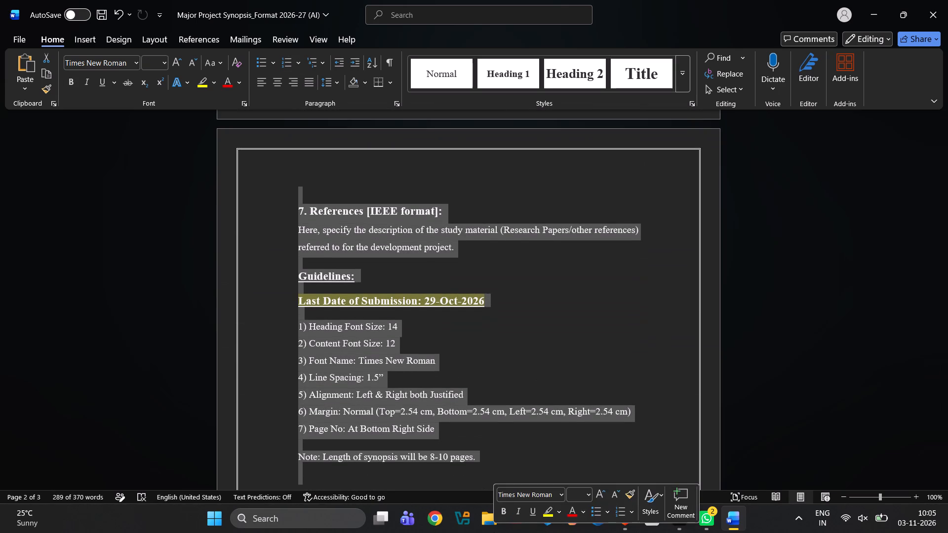
scroll(492, 378, "down", 2)
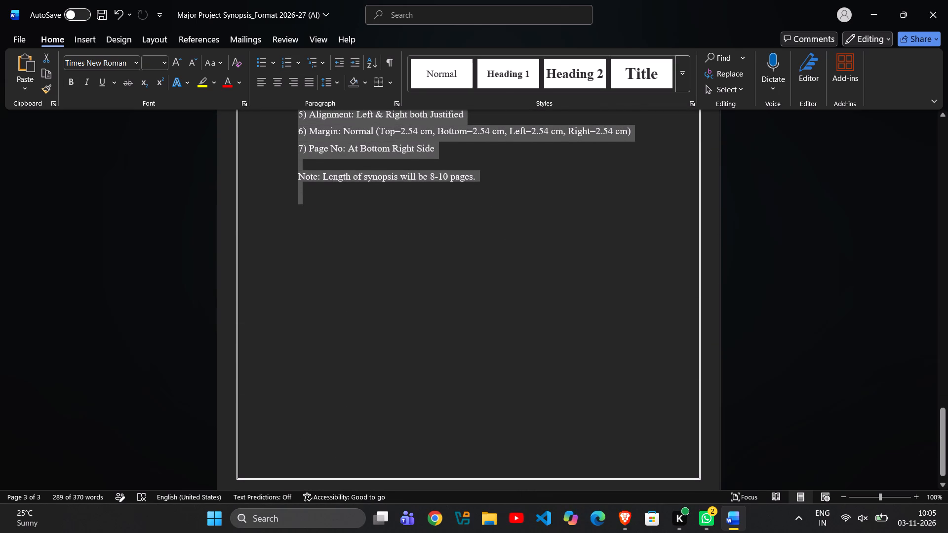
key("ctrl+c")
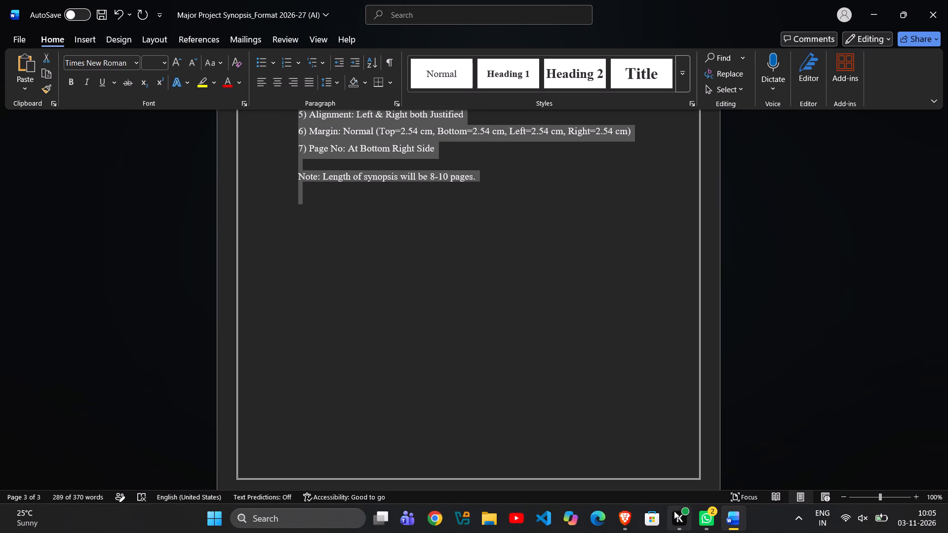
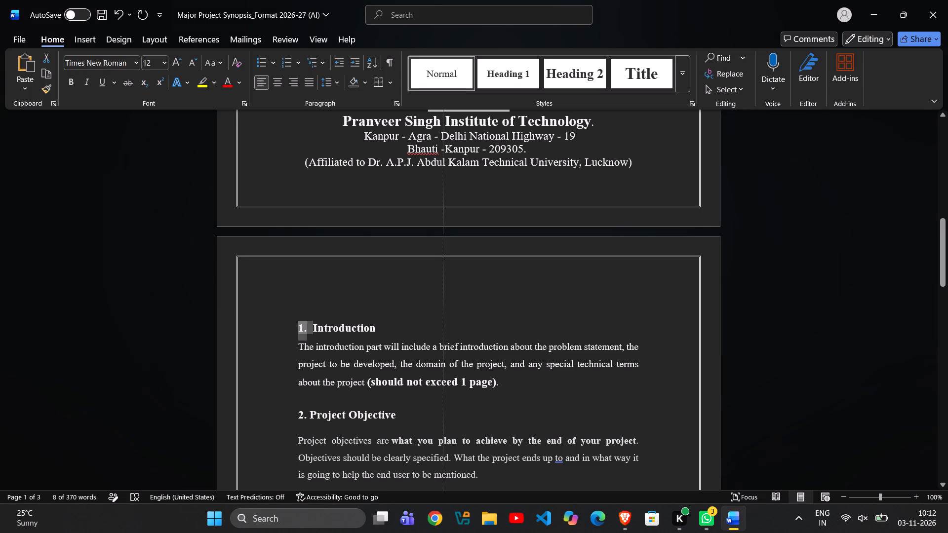
left_click_drag(442, 495, 517, 428)
left_click(424, 357)
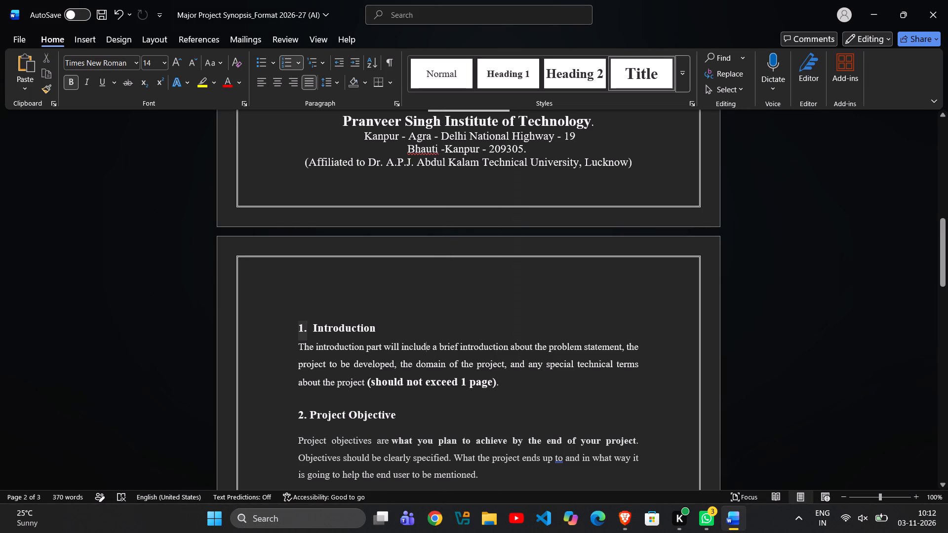
left_click_drag(299, 344, 498, 420)
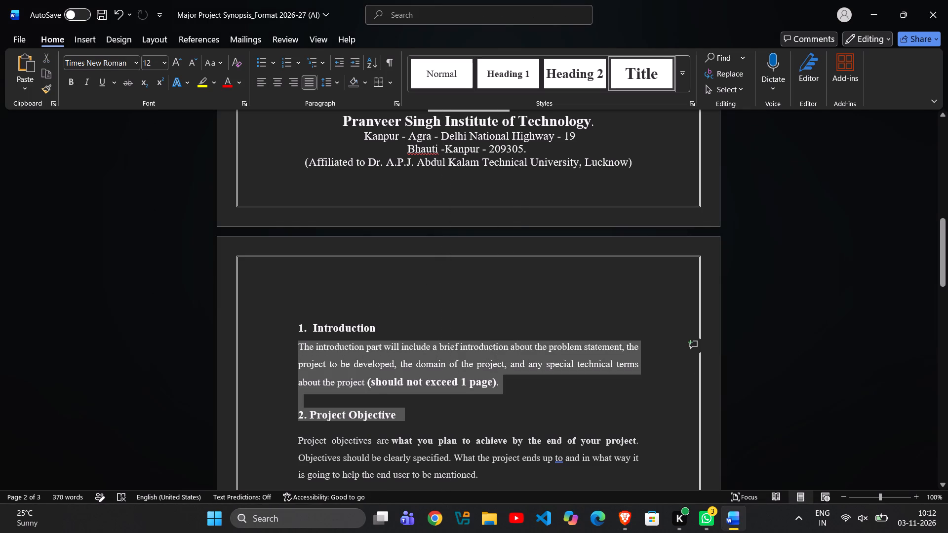
left_click_drag(498, 420, 517, 462)
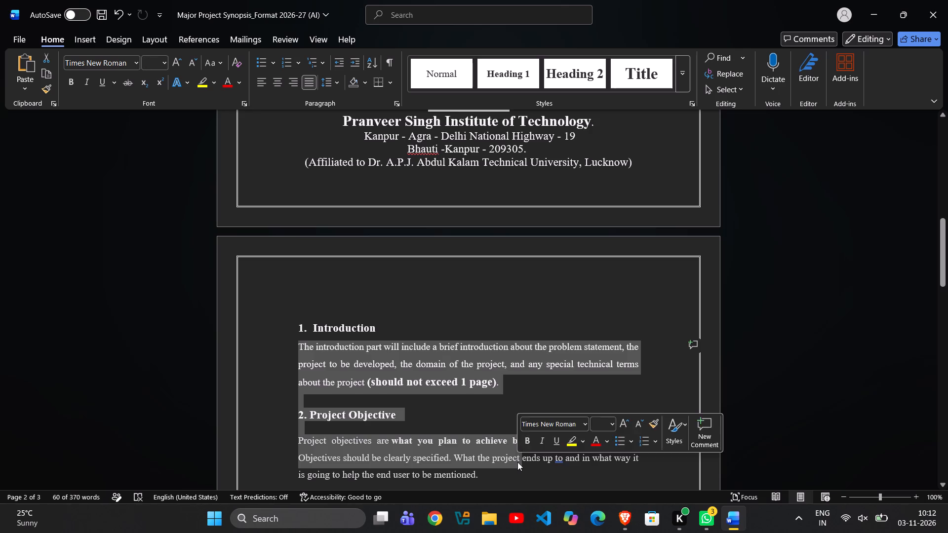
scroll(517, 462, "down", 1)
key("BackSpace")
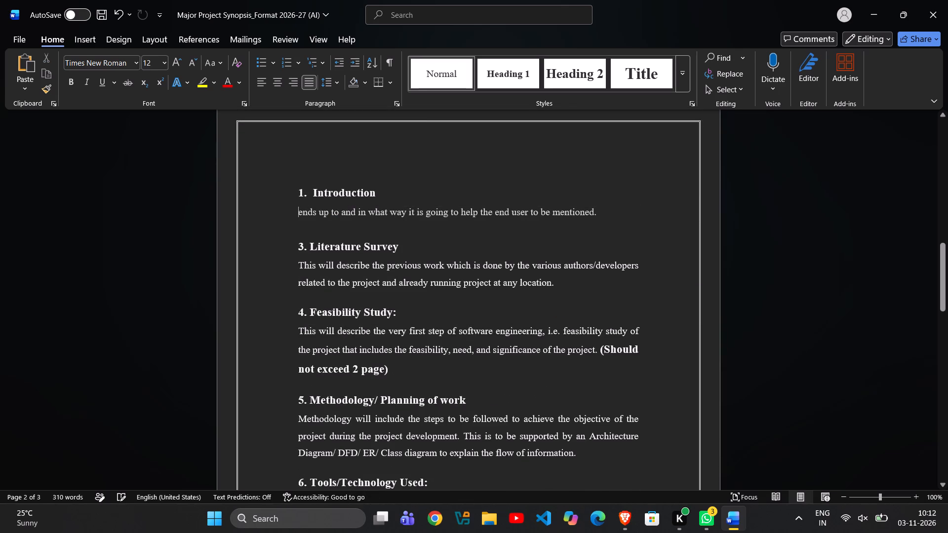
Paste the copied synopsis on a new line below the template's Introduction heading and dismiss the paste tip.
left_click(381, 191)
key("Return")
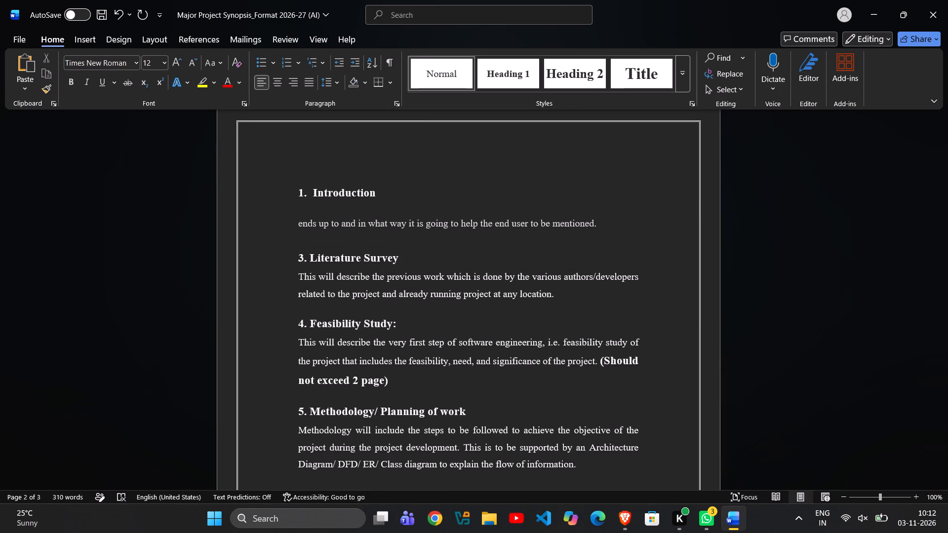
key("ctrl+v")
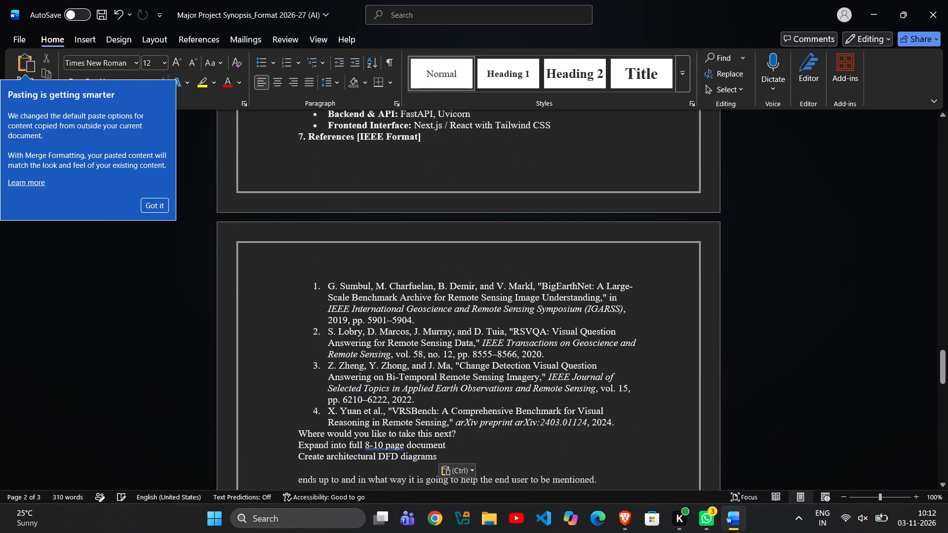
scroll(398, 156, "up", 4)
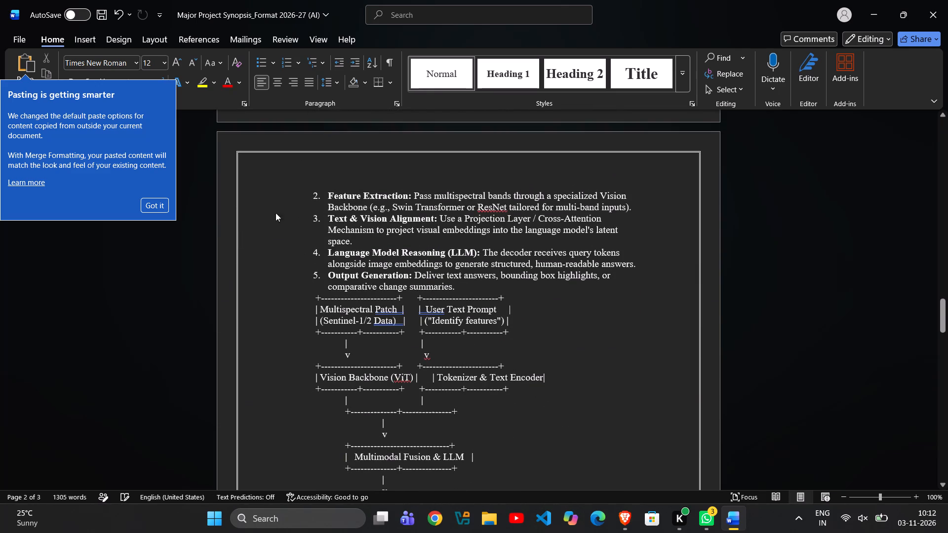
left_click(152, 199)
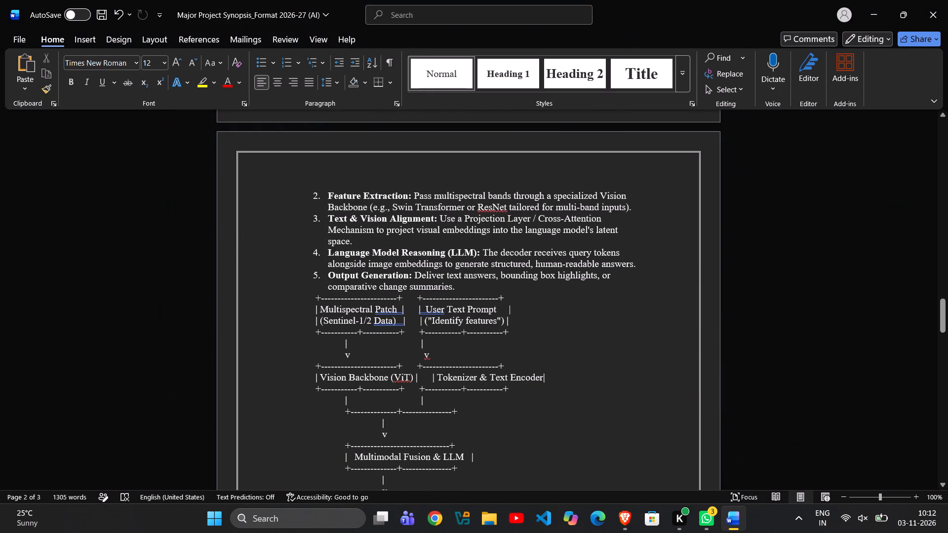
Review the pasted synopsis from the methodology diagram back to the cover page, including the Introduction section.
left_click(536, 297)
scroll(591, 341, "up", 10)
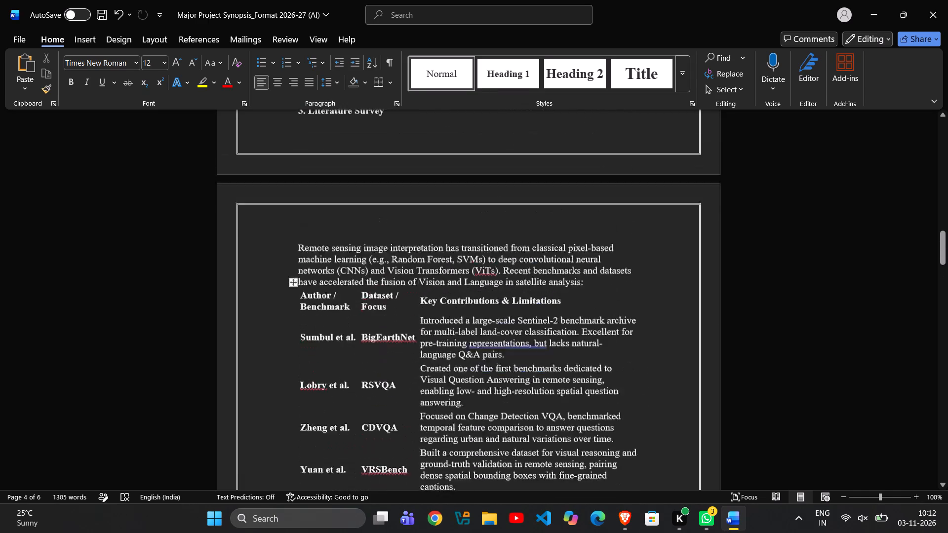
scroll(591, 341, "up", 5)
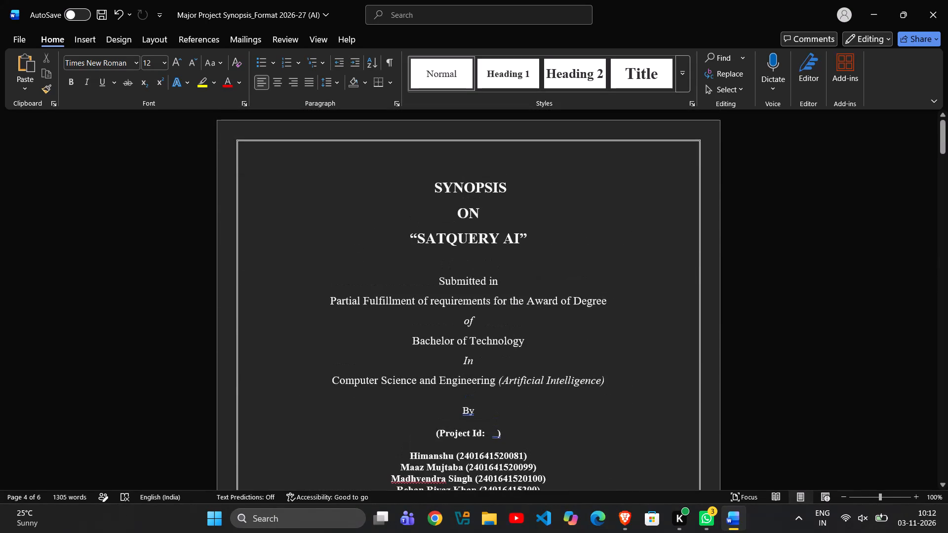
scroll(591, 341, "down", 4)
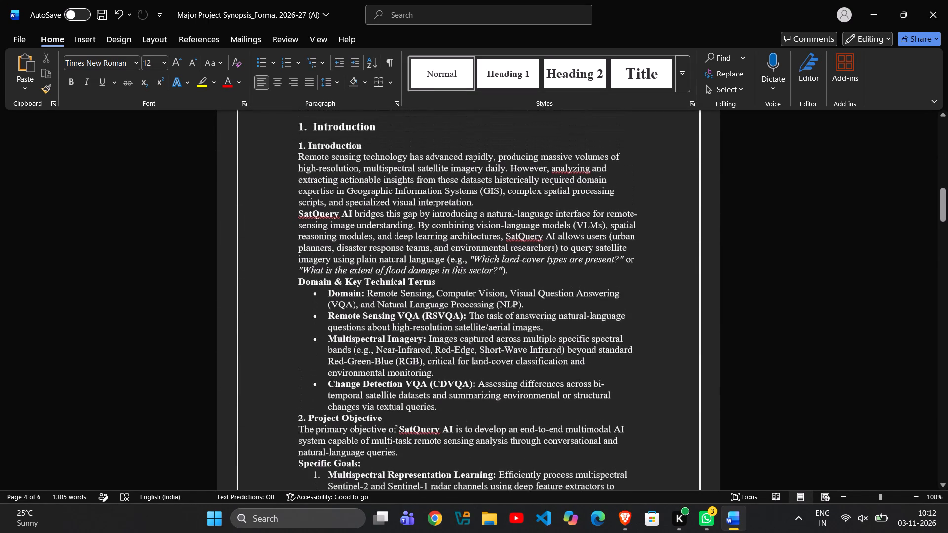
scroll(591, 341, "down", 1)
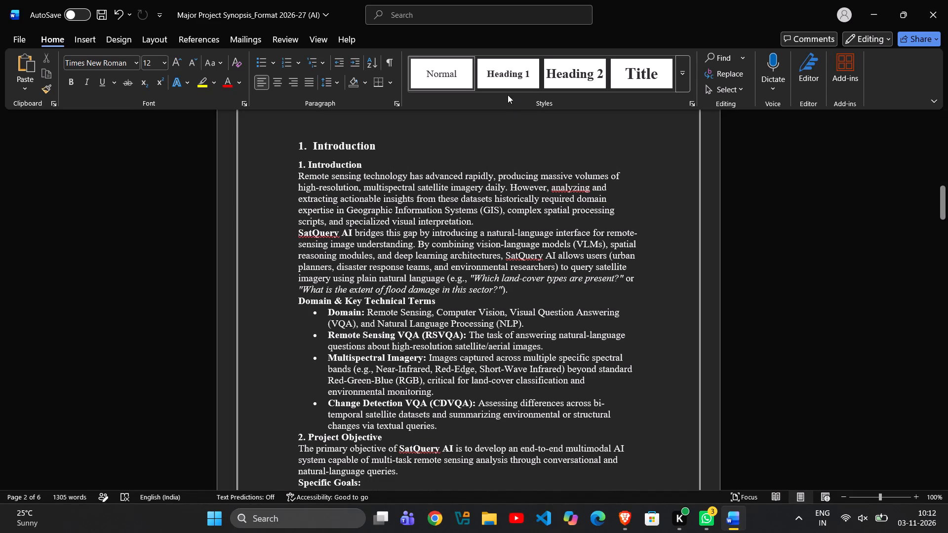
Apply the Heading 1 style to the top border line of the text-drawn architecture diagram.
left_click(508, 71)
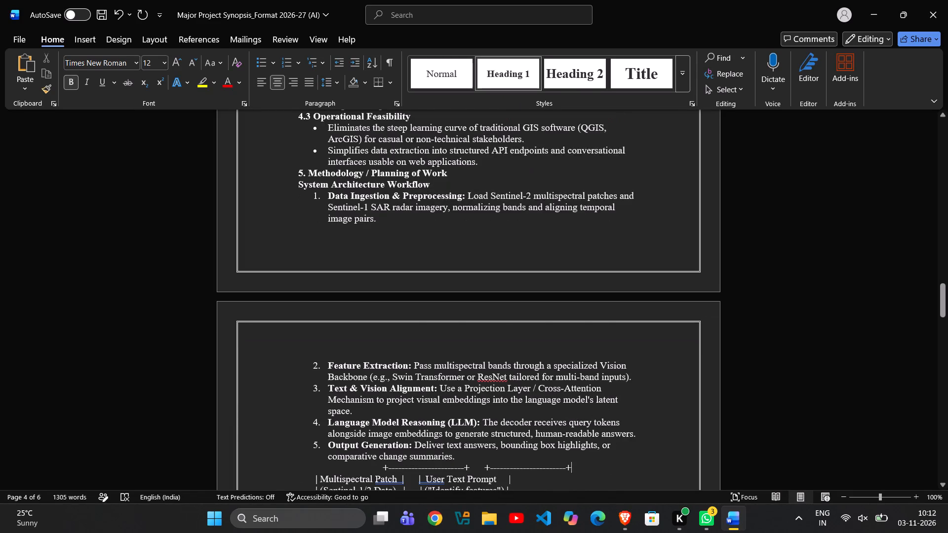
Examine the formatting of the pasted Literature Survey, Project Objective and Introduction sections.
scroll(532, 180, "up", 2)
scroll(483, 265, "up", 2)
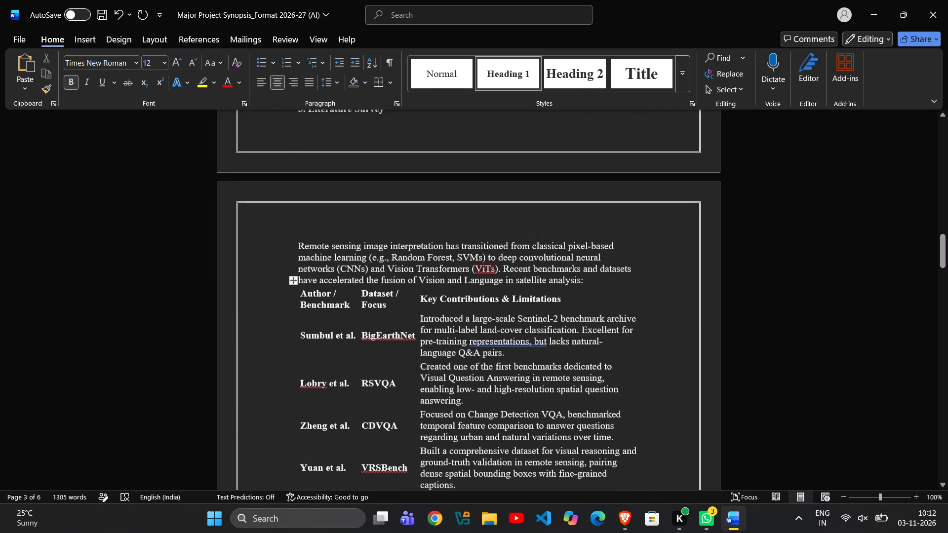
scroll(497, 250, "up", 1)
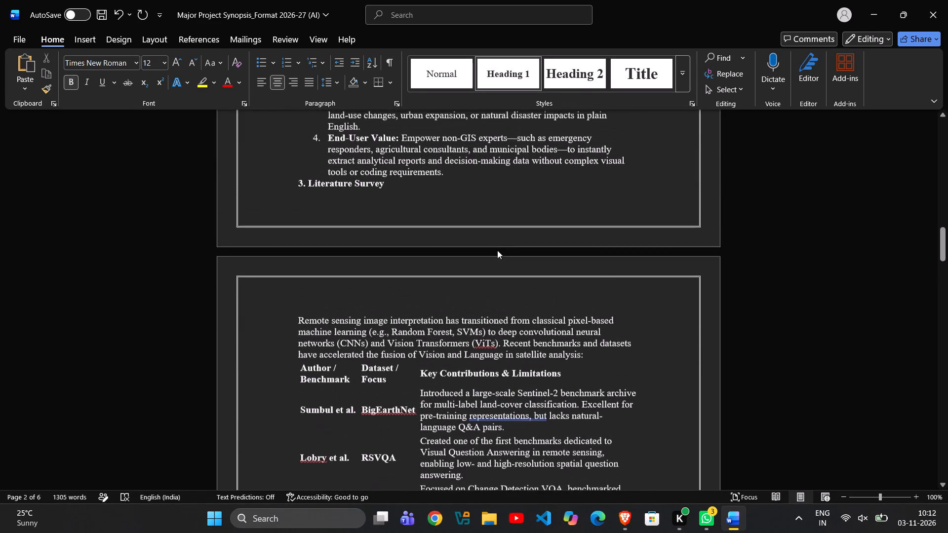
scroll(497, 250, "up", 1)
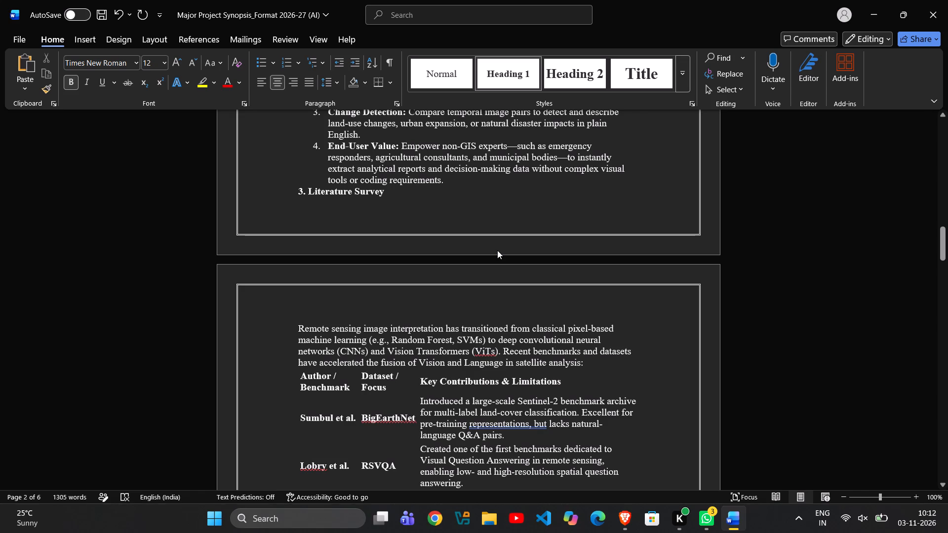
scroll(497, 250, "up", 2)
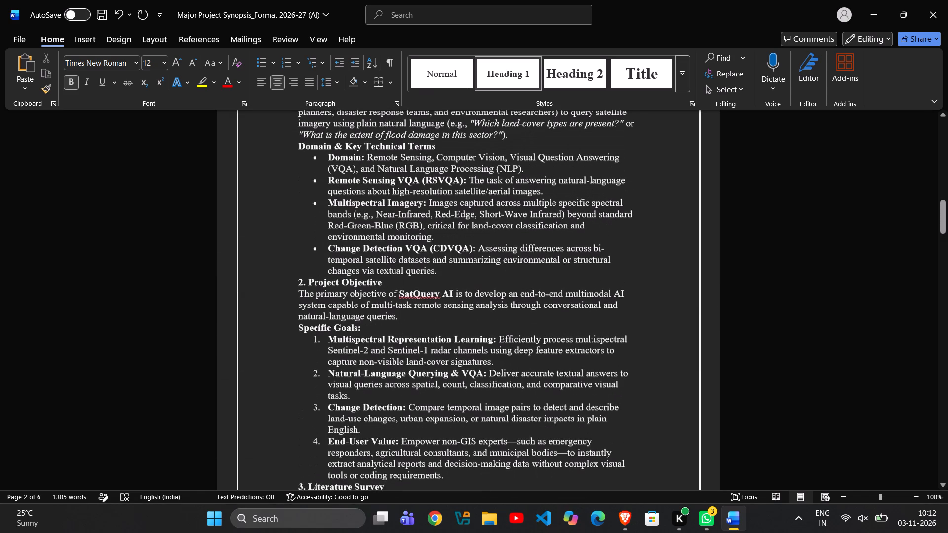
scroll(497, 250, "up", 3)
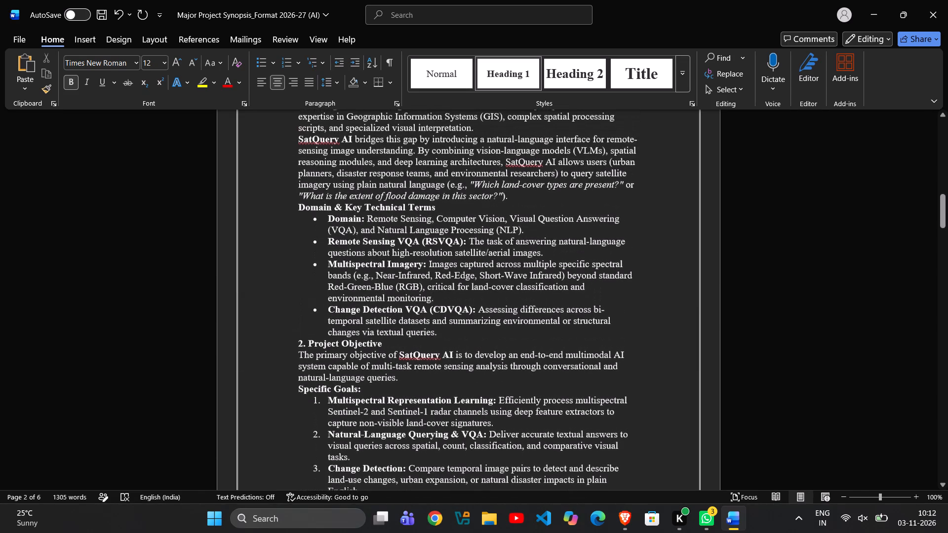
scroll(497, 250, "up", 1)
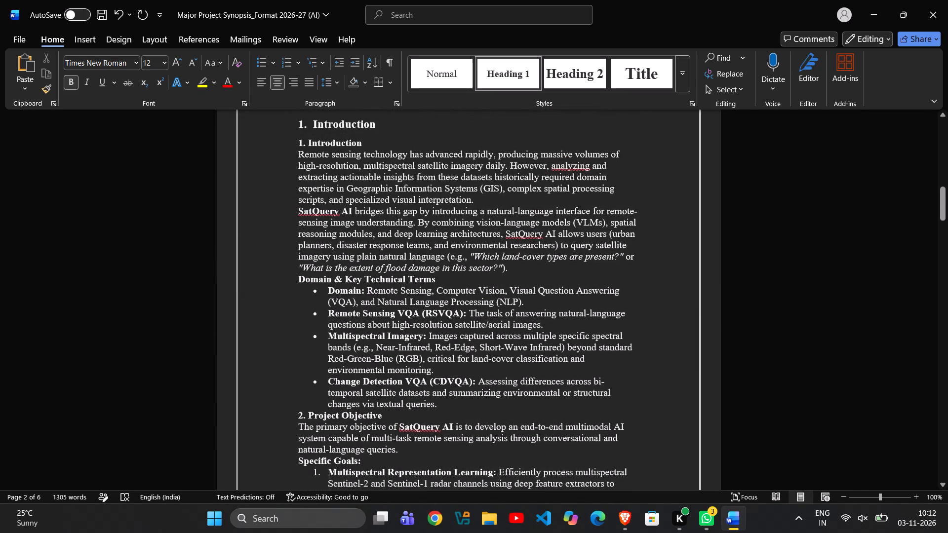
scroll(497, 250, "right", 1)
scroll(390, 311, "down", 1)
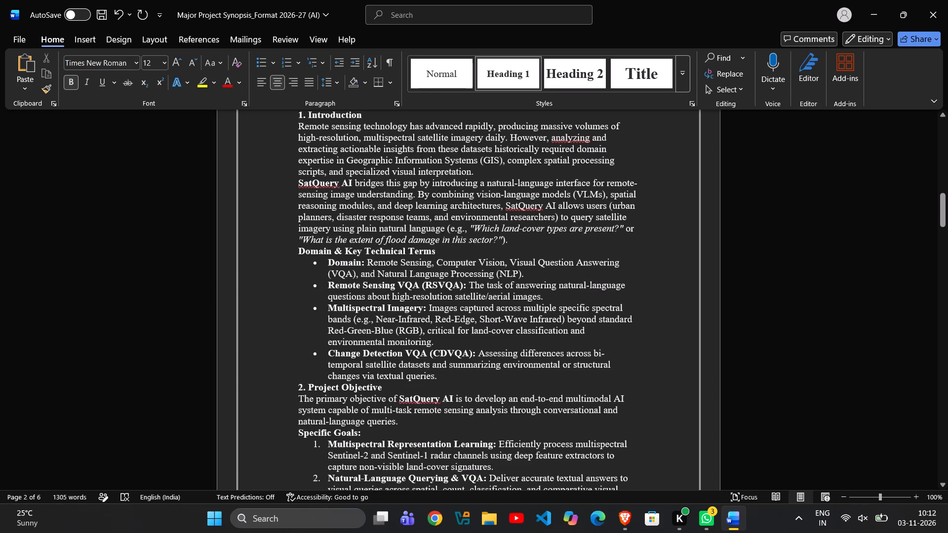
Delete the pasted text from the "2. Project Objective" heading up to the "Utilization of open-source frameworks" bullet.
scroll(390, 311, "down", 1)
left_click_drag(300, 236, 533, 532)
key("BackSpace")
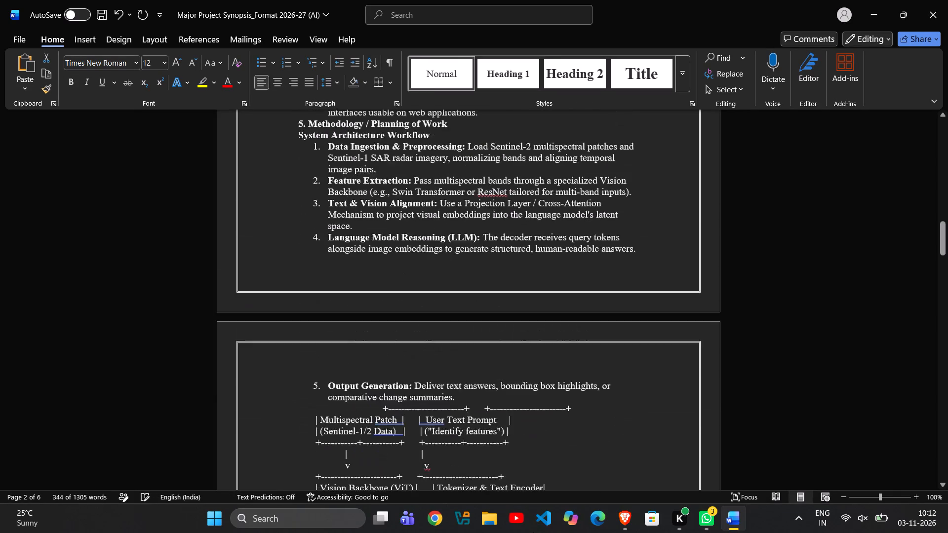
Examine the remaining pasted text between the Introduction heading and the Methodology section.
scroll(438, 409, "up", 2)
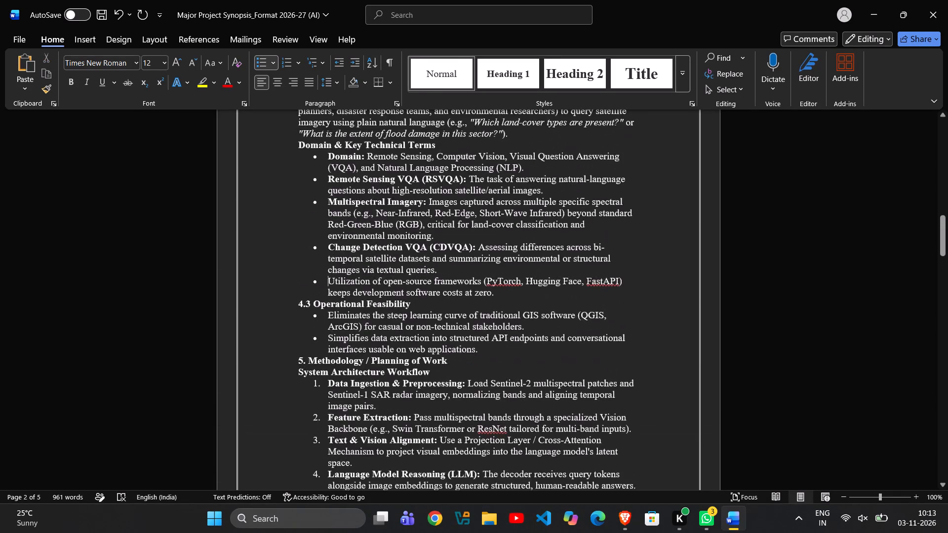
scroll(438, 409, "up", 1)
scroll(438, 409, "down", 1)
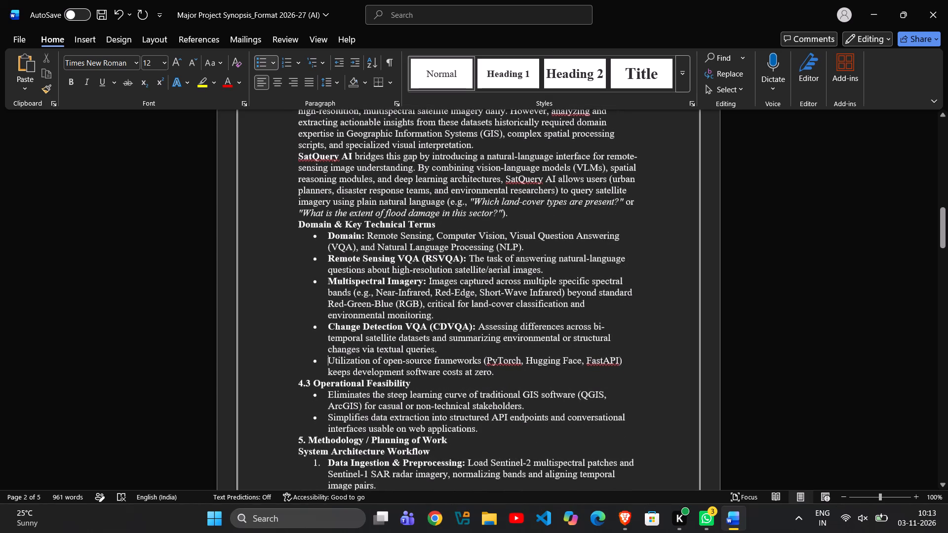
scroll(438, 409, "down", 2)
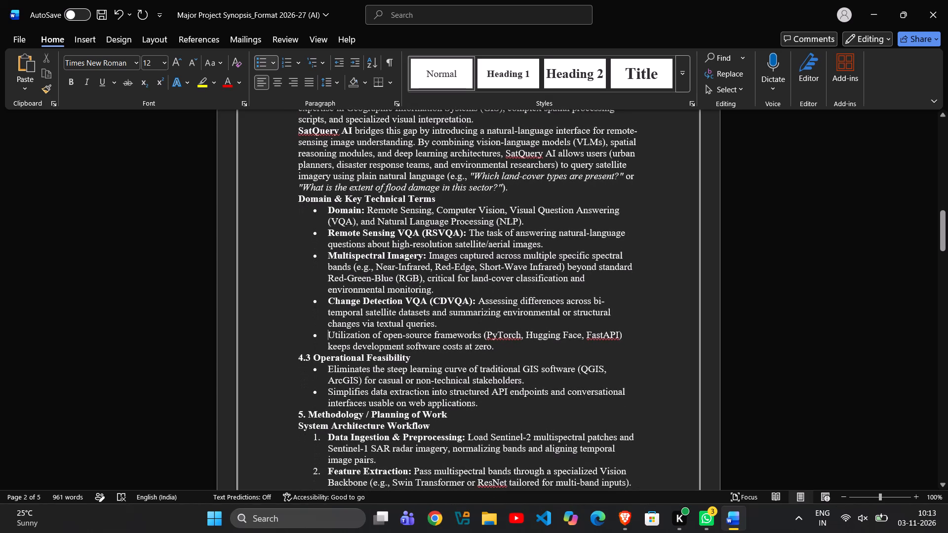
scroll(438, 409, "down", 1)
scroll(438, 409, "up", 2)
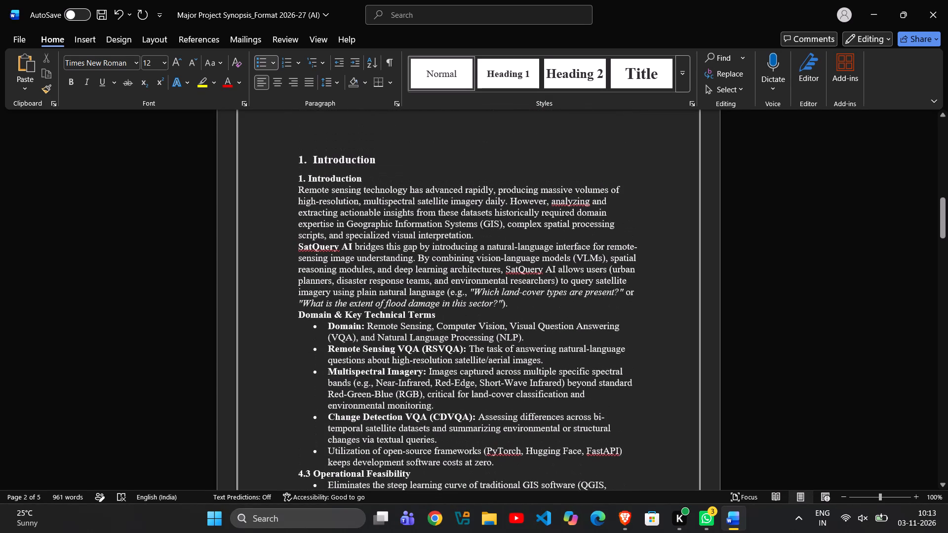
Try the Heading 2 style on the "Utilization of open-source frameworks" bullet, settling on Heading 1.
left_click(578, 85)
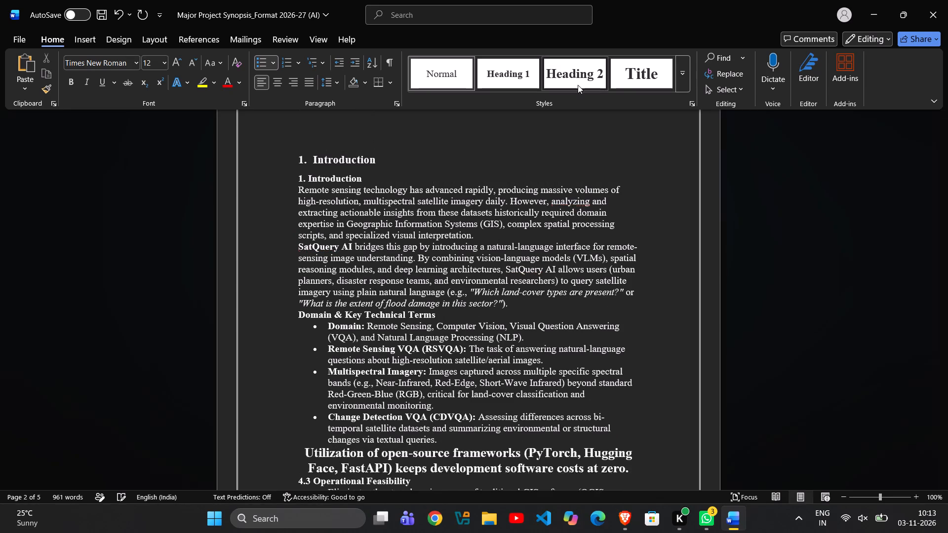
left_click(513, 79)
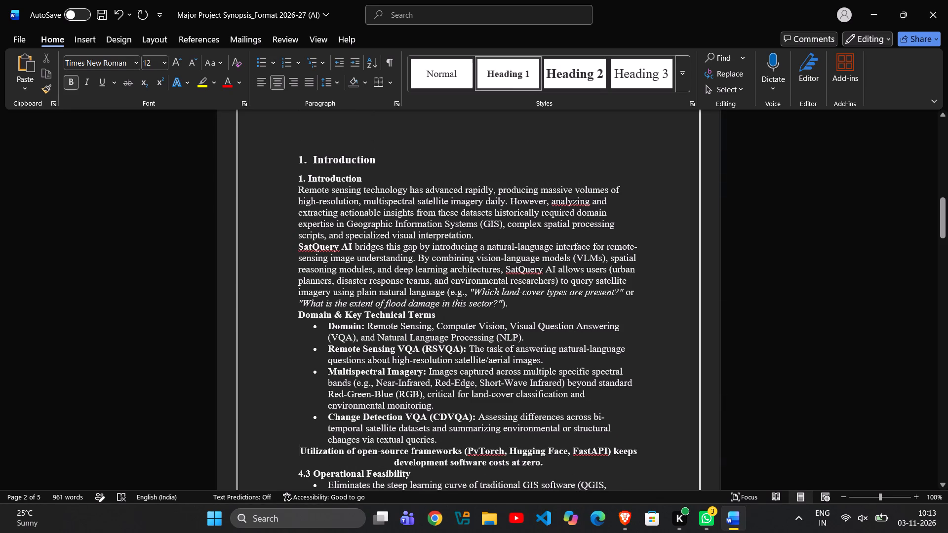
Delete the duplicate "1. Introduction" line below the template's Introduction heading.
left_click_drag(298, 178, 358, 178)
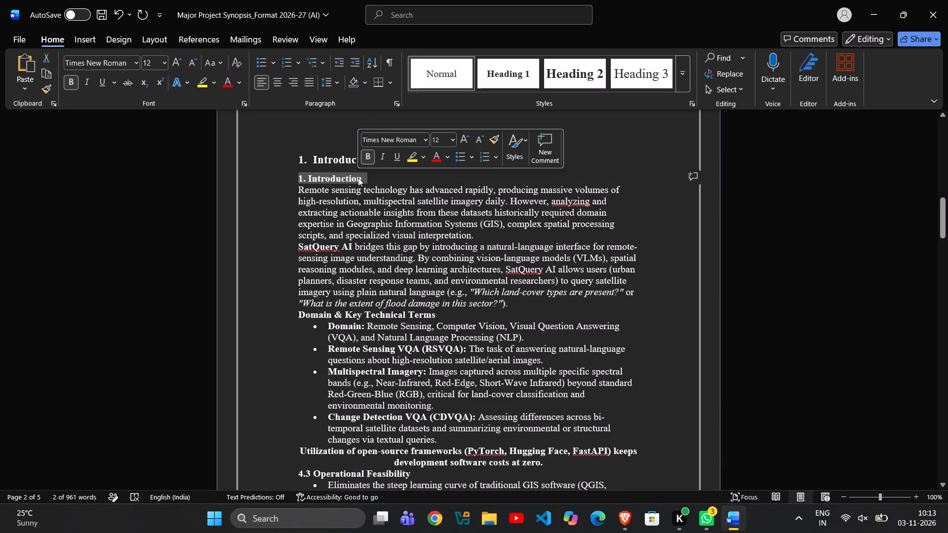
key("BackSpace")
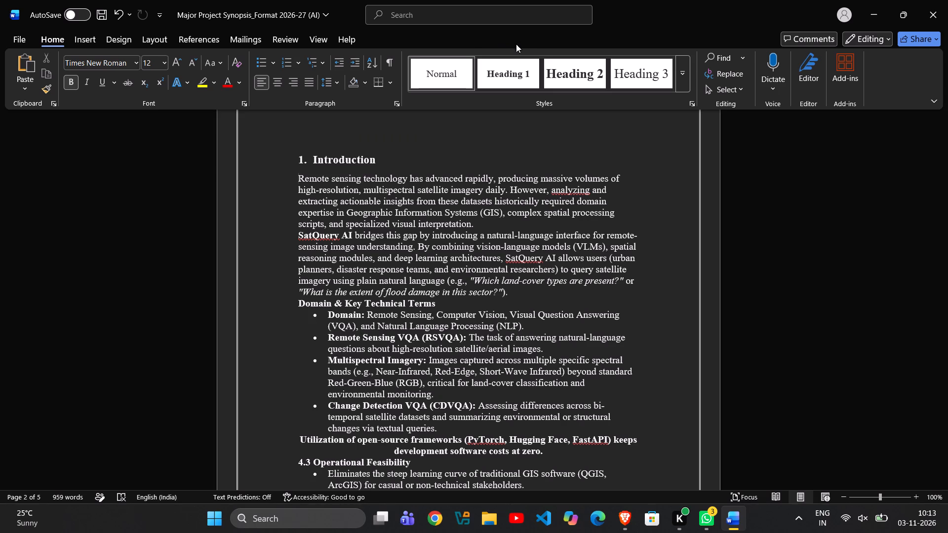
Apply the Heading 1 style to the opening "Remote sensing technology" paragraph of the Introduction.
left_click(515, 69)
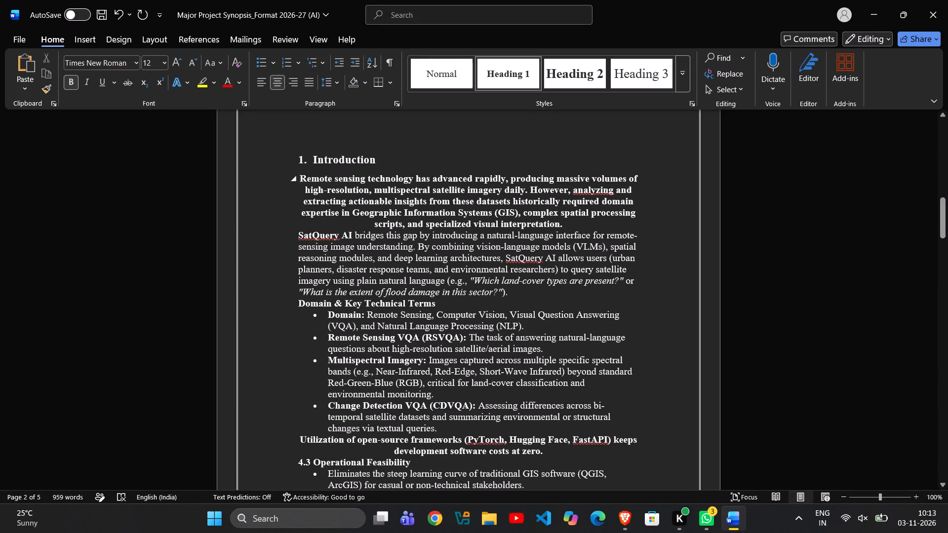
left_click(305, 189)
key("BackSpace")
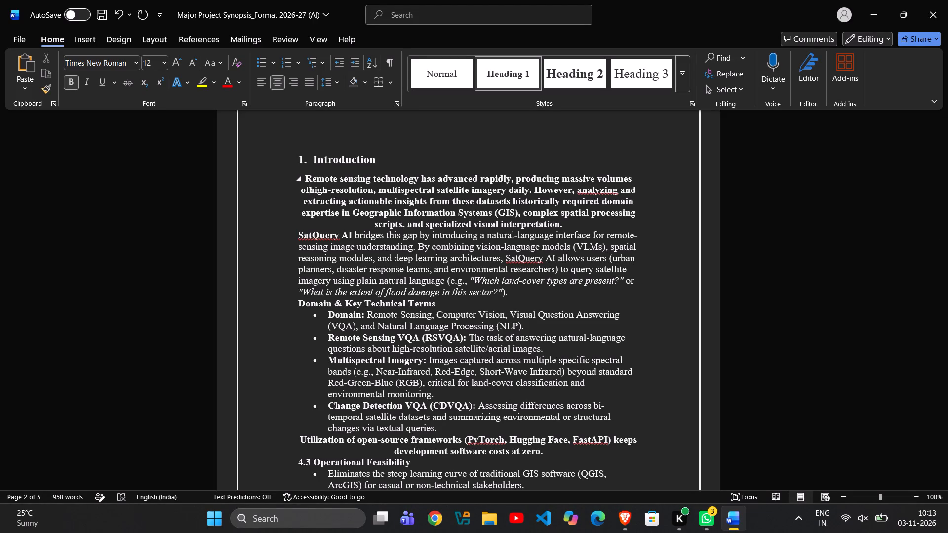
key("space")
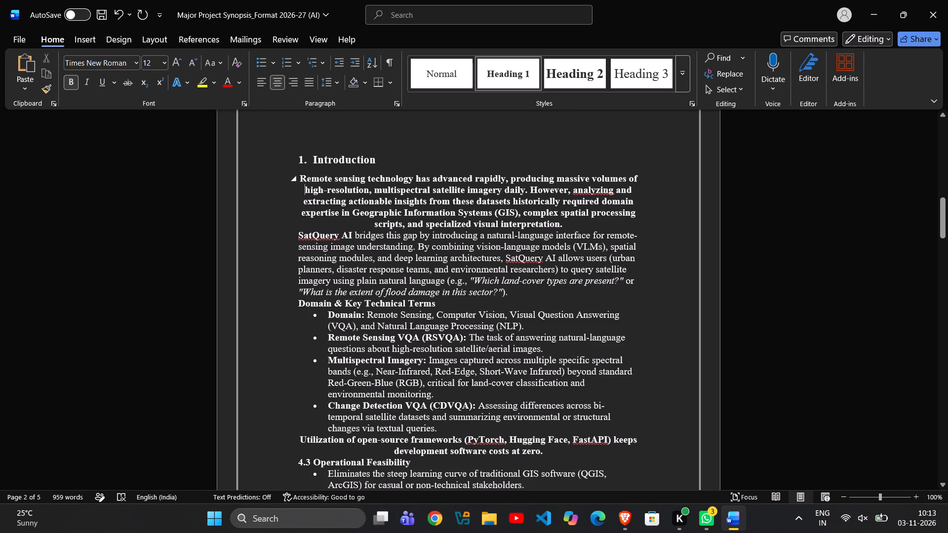
Remove the "ng" of "processing" and the space before "scripts" in the opening paragraph, and insert three spaces there.
left_click(374, 226)
key("BackSpace")
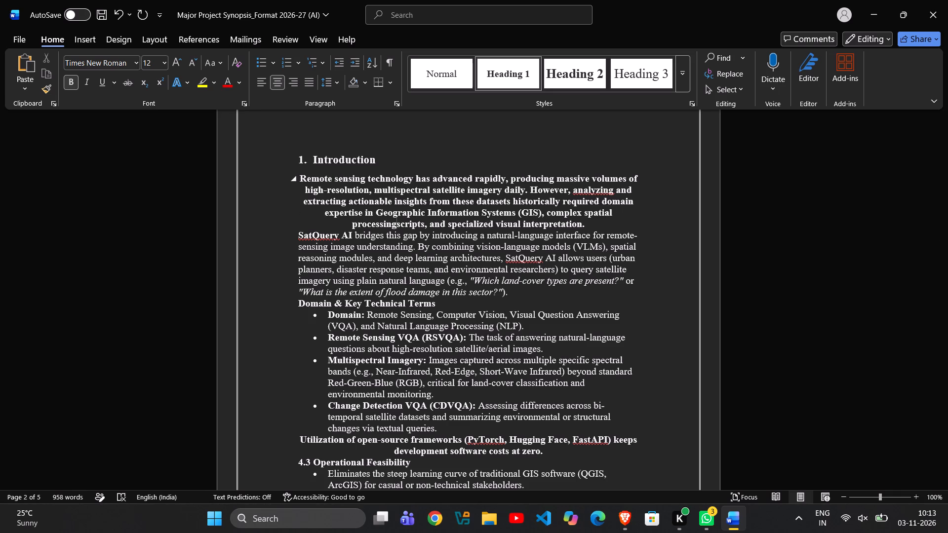
key("BackSpace")
key("BackSpace")
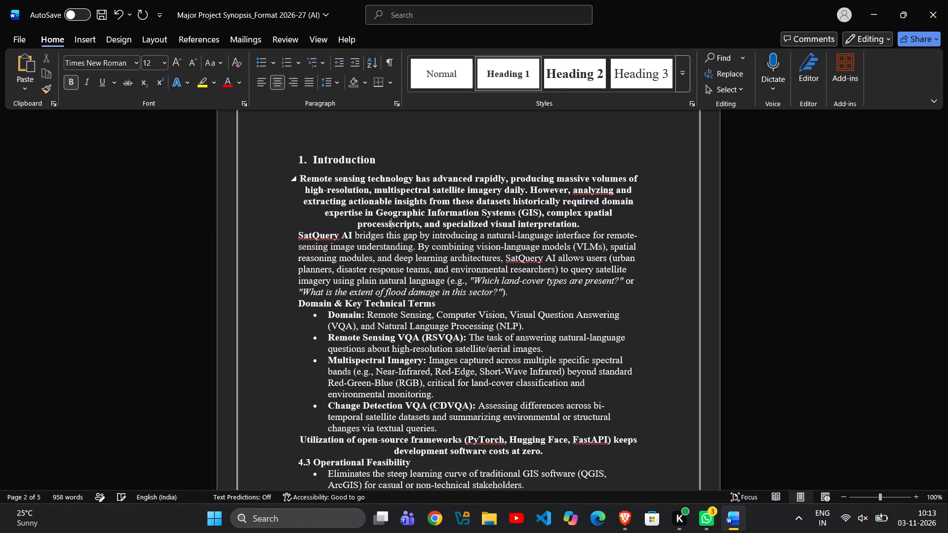
key("space")
key("space")
key("space")
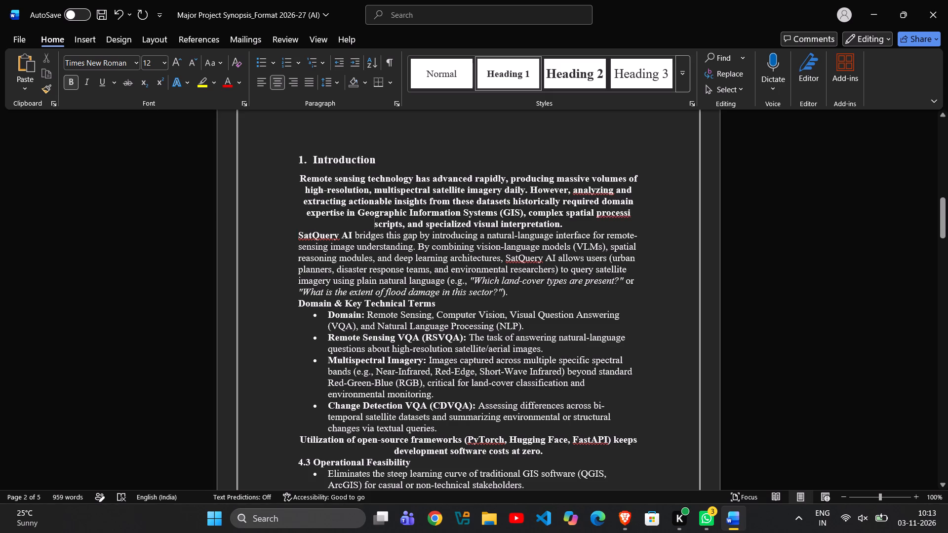
Insert a blank line between the opening Introduction paragraph and the "SatQuery AI bridges this gap" paragraph.
left_click(565, 226)
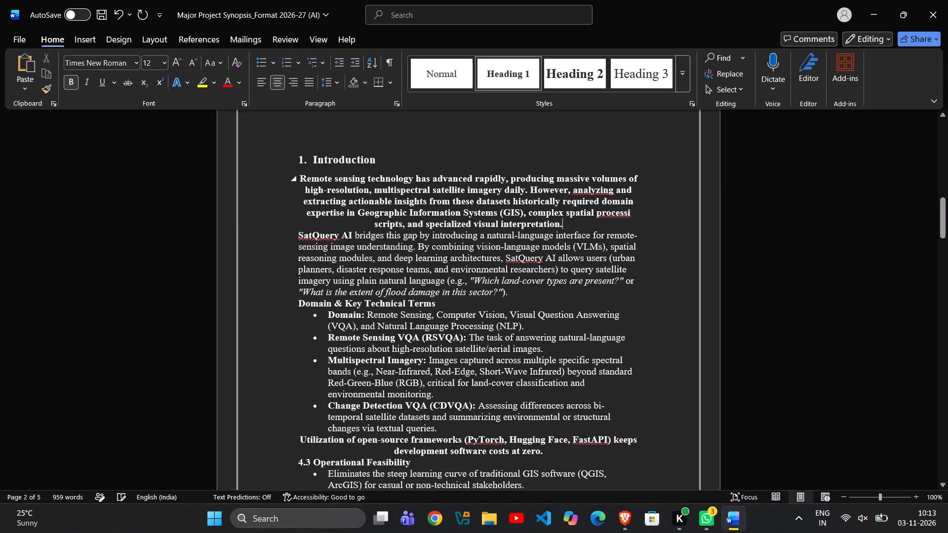
left_click(565, 226)
key("Return")
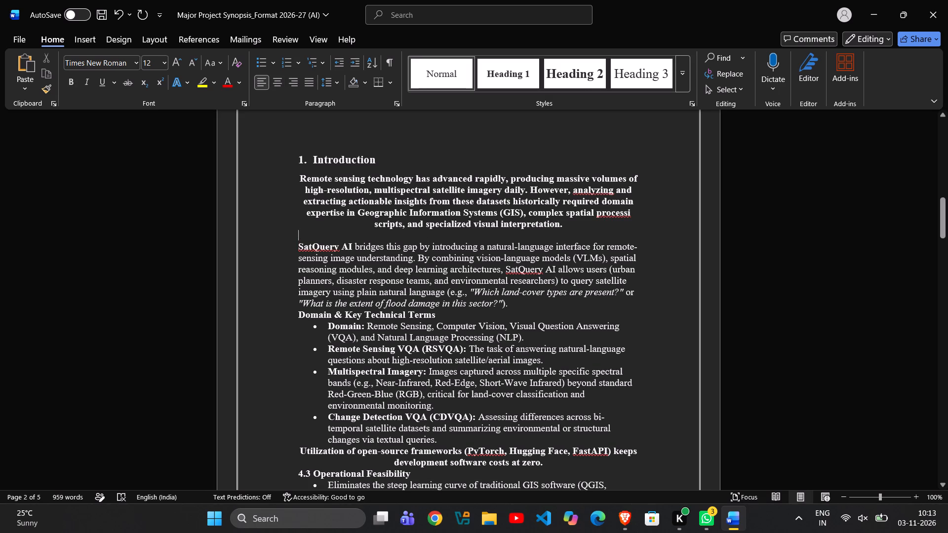
Apply the Normal style to the opening "Remote sensing technology" paragraph and the blank line below it.
left_click_drag(353, 244, 423, 322)
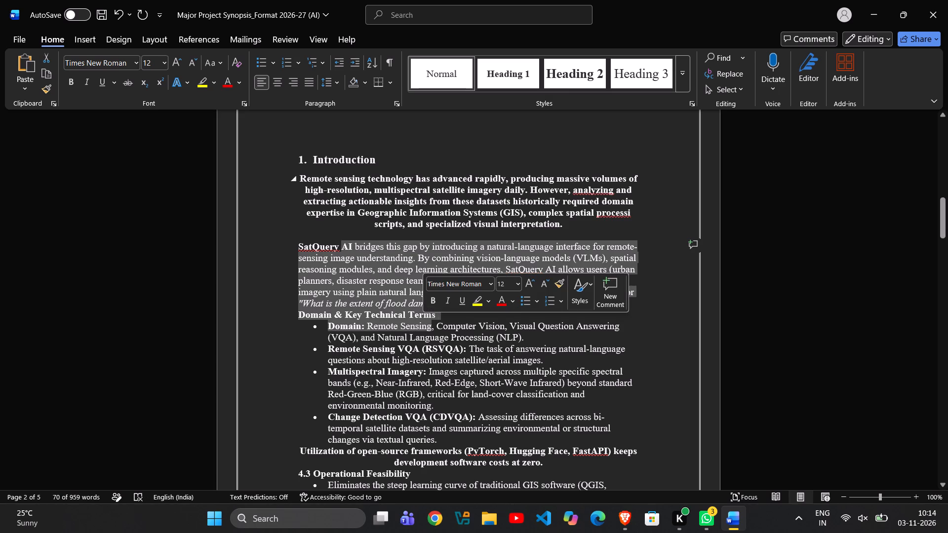
left_click_drag(299, 176, 492, 230)
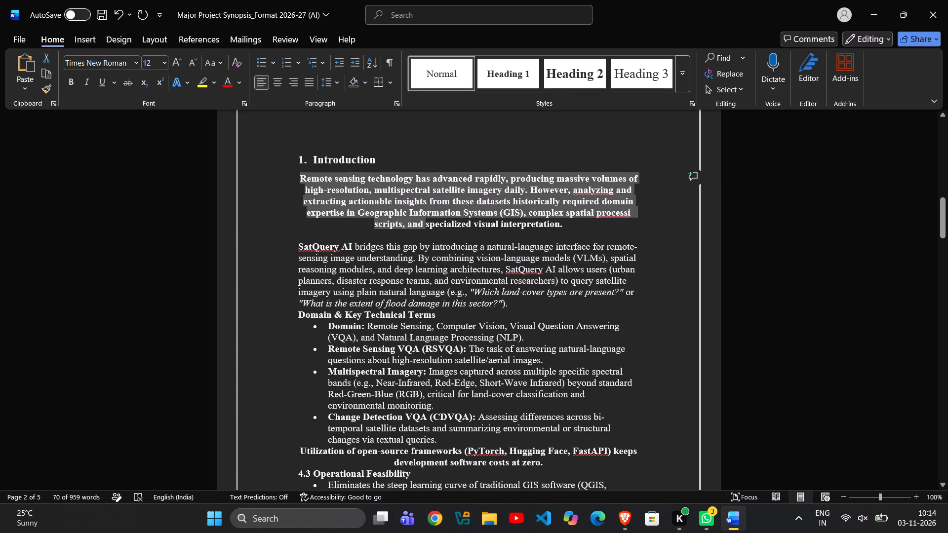
left_click_drag(492, 230, 498, 227)
left_click(435, 62)
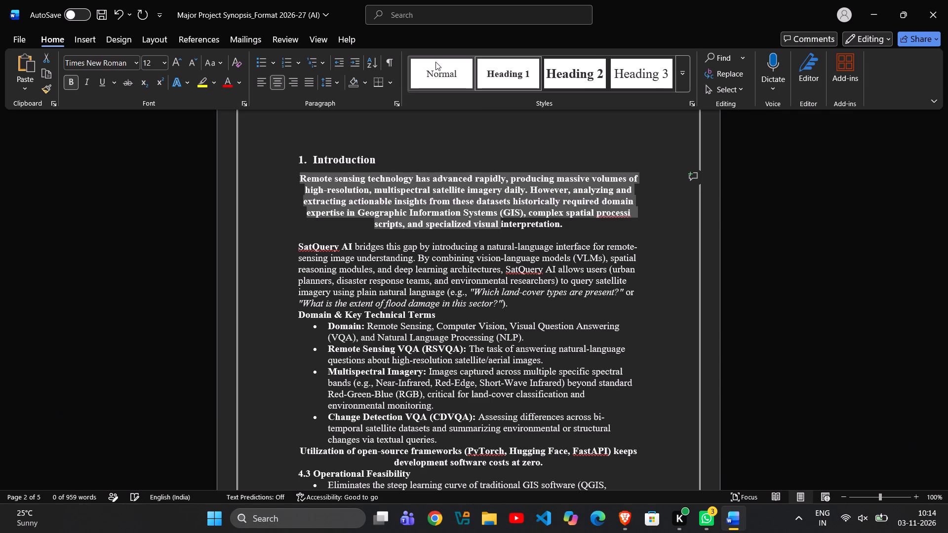
left_click(435, 62)
left_click(404, 140)
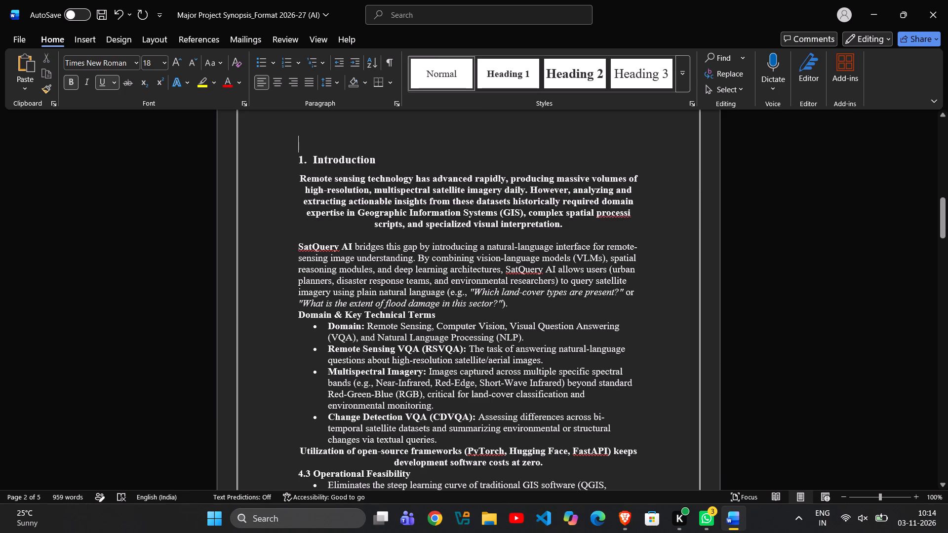
left_click_drag(300, 176, 375, 186)
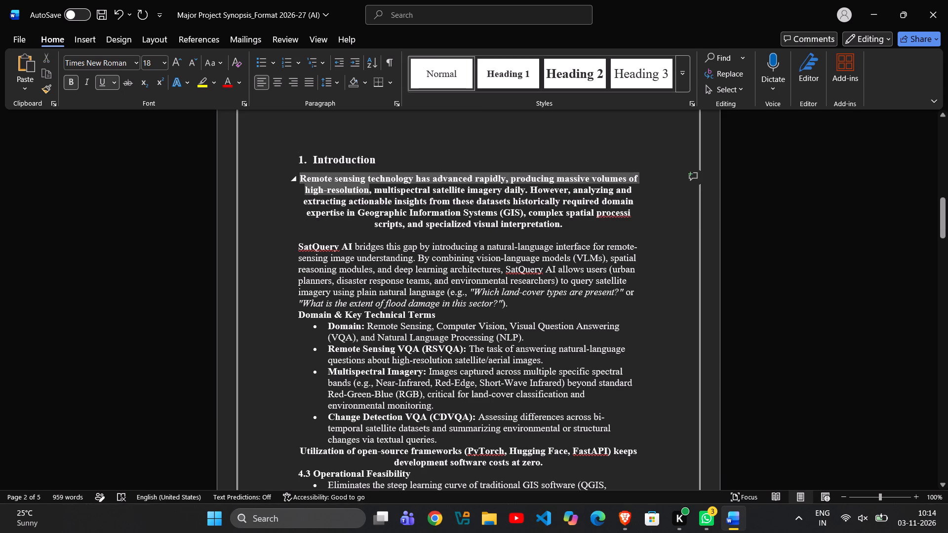
left_click_drag(375, 186, 576, 235)
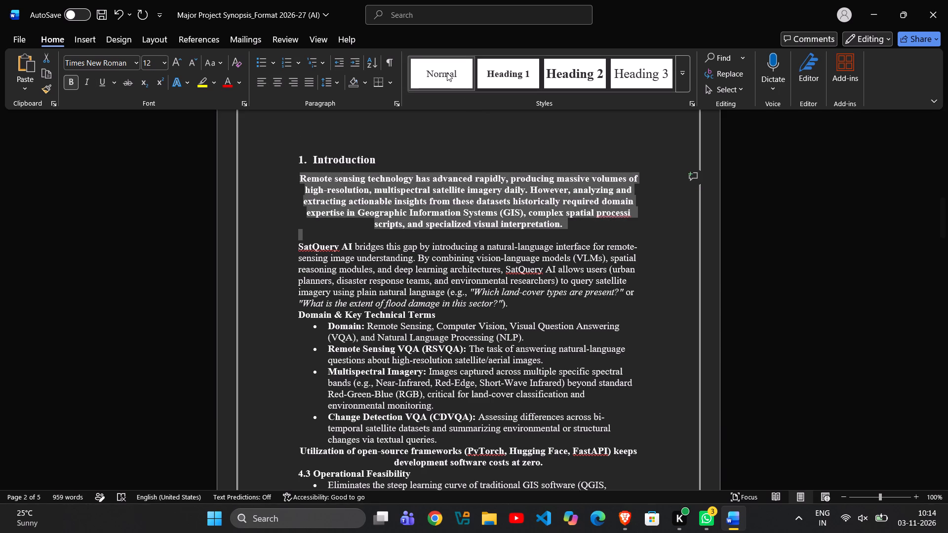
left_click(447, 73)
left_click(541, 166)
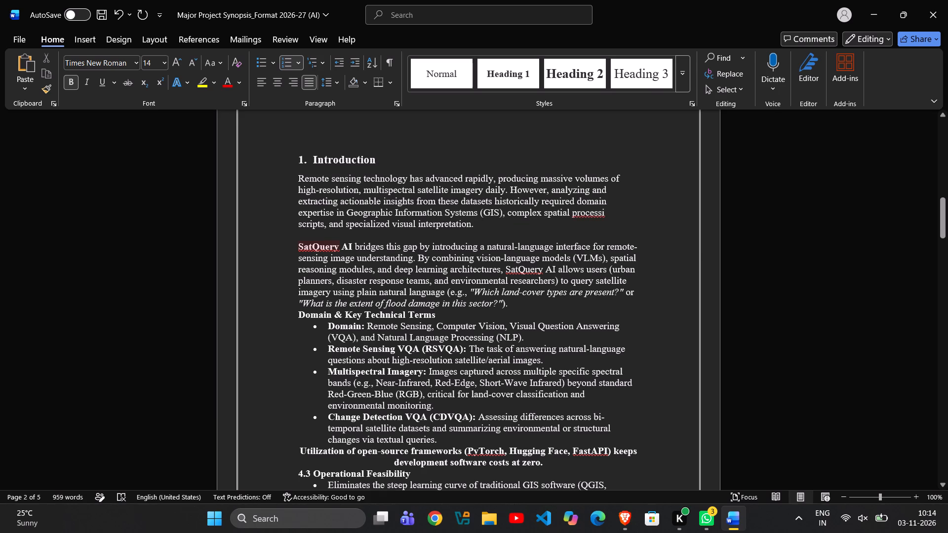
Apply the Normal style from the "SatQuery AI bridges this gap" paragraph through the "Domain:" bullet.
left_click_drag(298, 246, 437, 322)
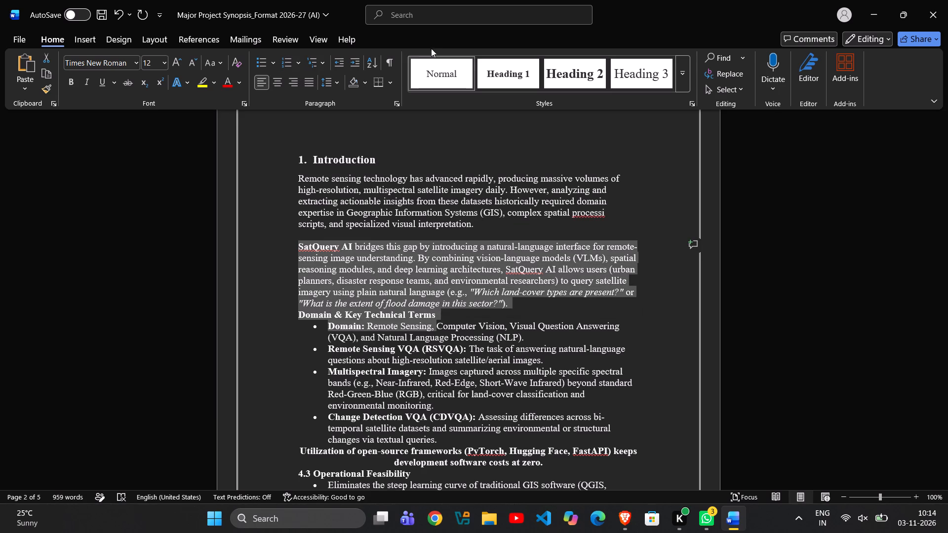
left_click(433, 69)
left_click(433, 69)
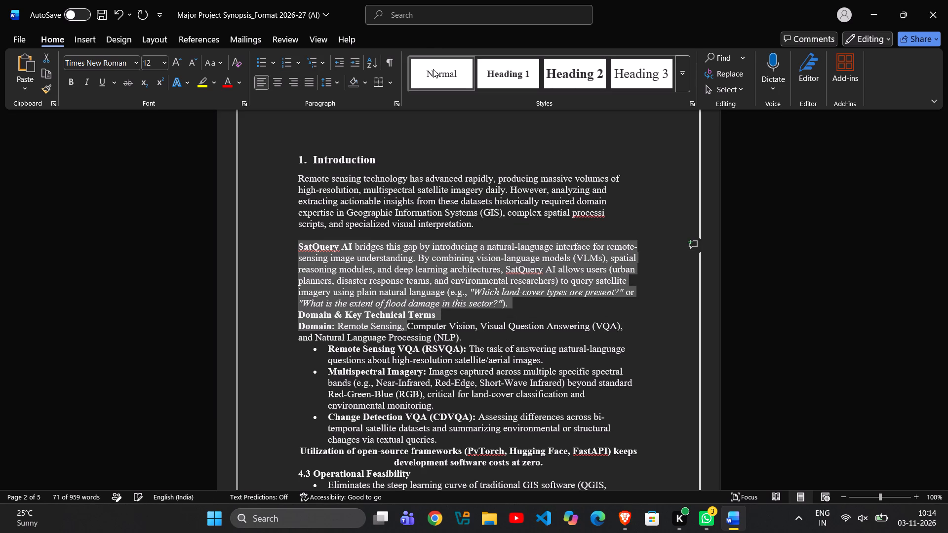
left_click(559, 175)
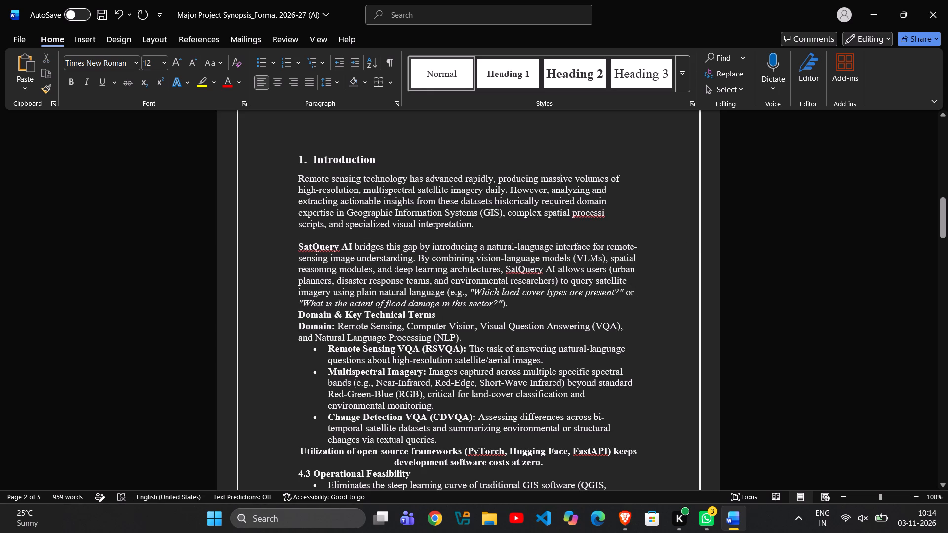
Insert a blank line above the "Domain & Key Technical Terms" subheading.
scroll(552, 276, "down", 1)
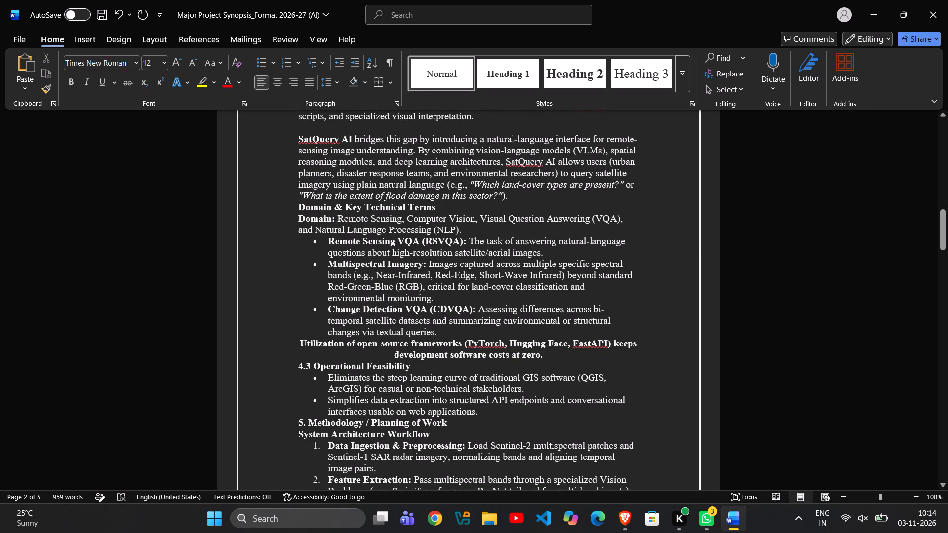
left_click(507, 198)
key("Return")
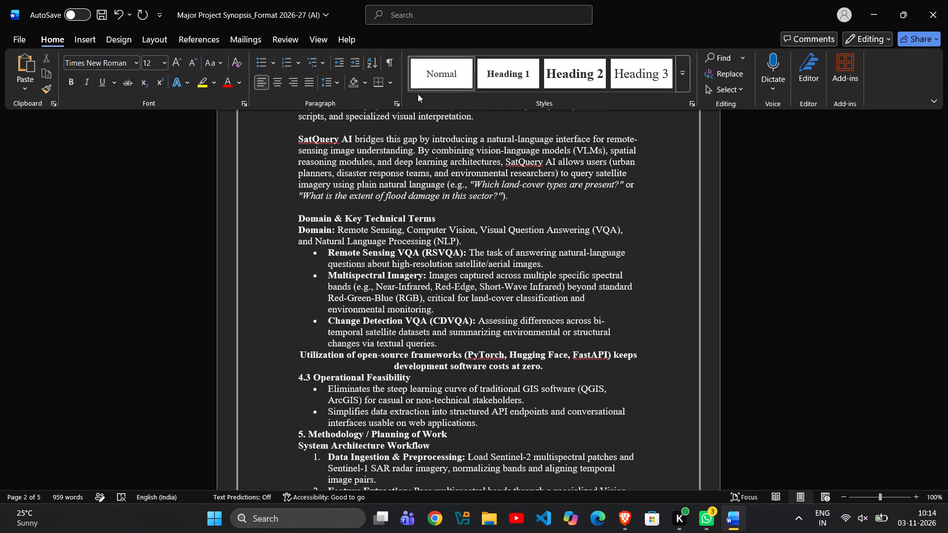
Apply the Normal style from the "Domain & Key Technical Terms" subheading through the "Change Detection VQA (CDVQA)" bullet.
left_click_drag(296, 217, 395, 273)
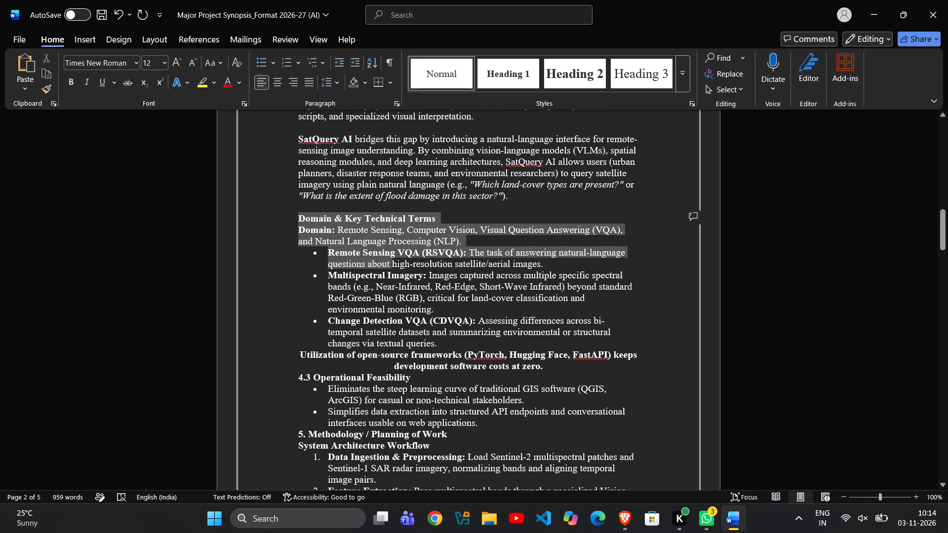
left_click_drag(395, 273, 534, 357)
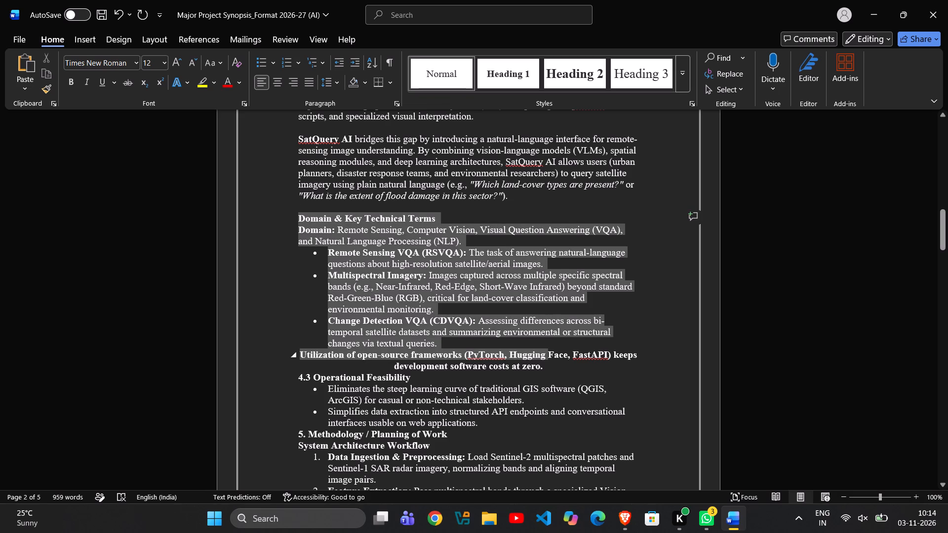
left_click_drag(534, 357, 531, 339)
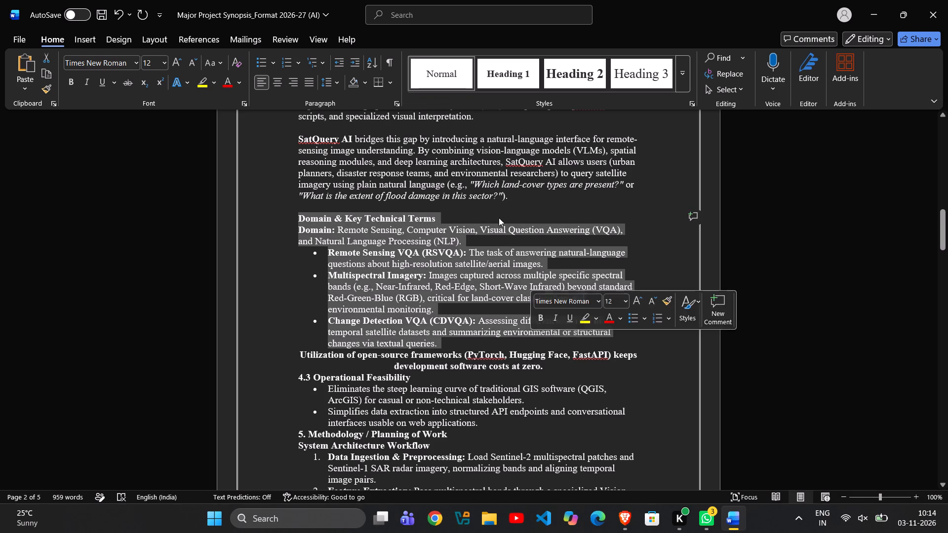
left_click(443, 67)
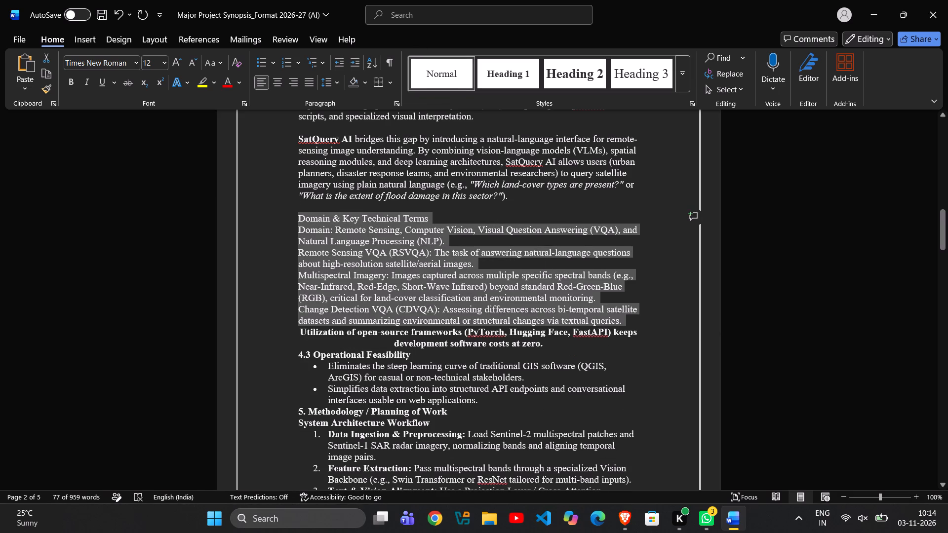
Review the remaining pasted sections, from the "Domain & Key Technical Terms" subheading through the architecture diagram, tools and references.
left_click(529, 156)
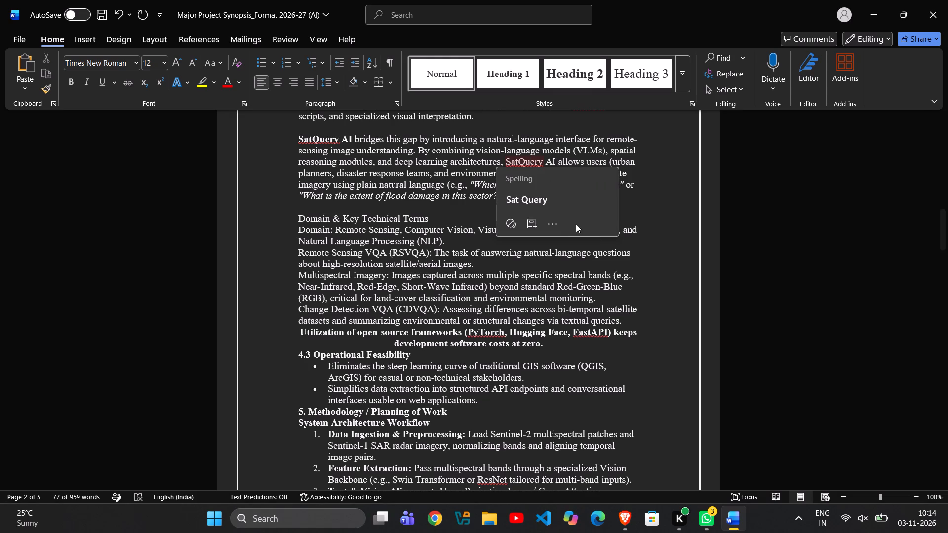
left_click(665, 318)
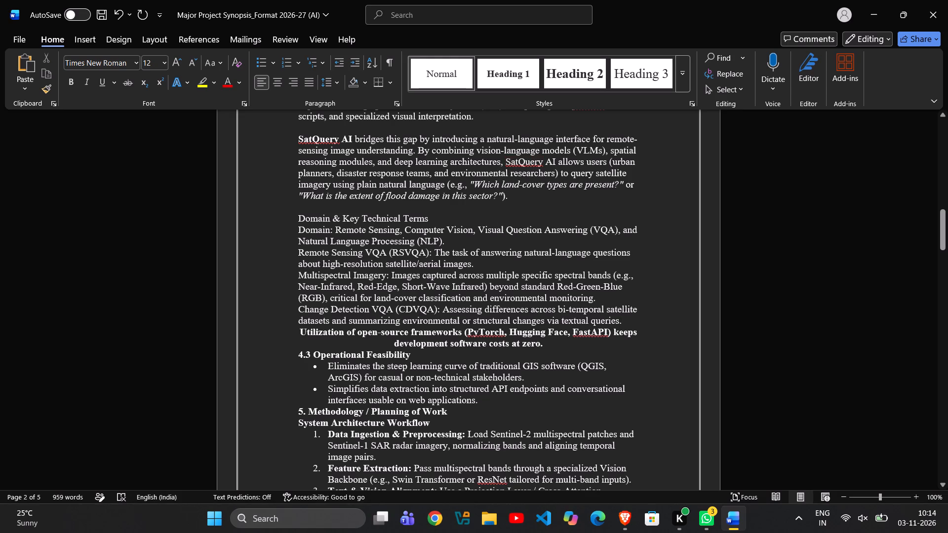
scroll(357, 344, "down", 3)
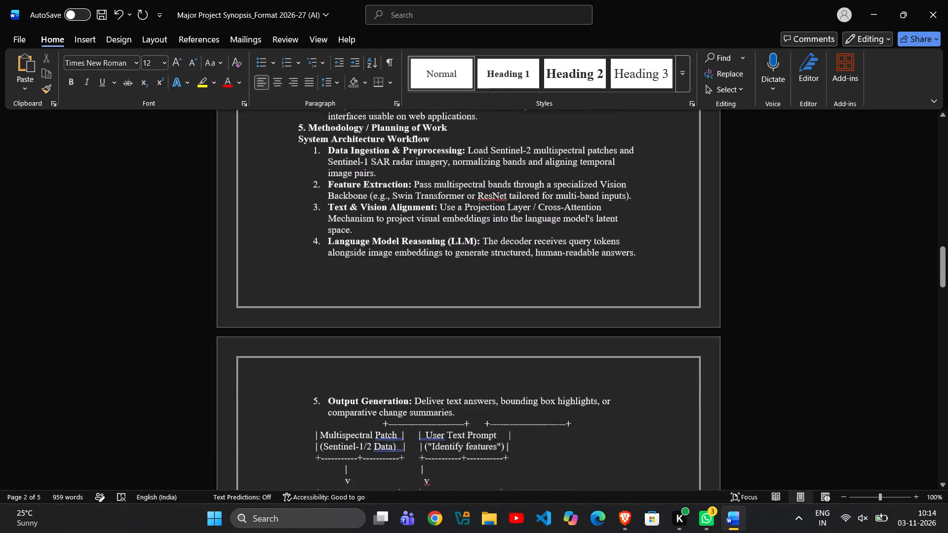
scroll(357, 344, "down", 2)
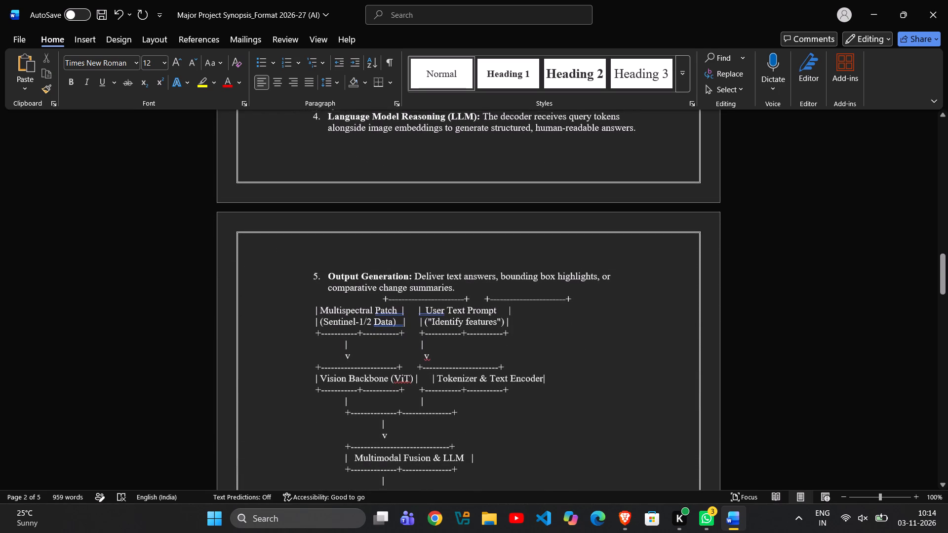
scroll(357, 344, "down", 1)
scroll(357, 344, "up", 1)
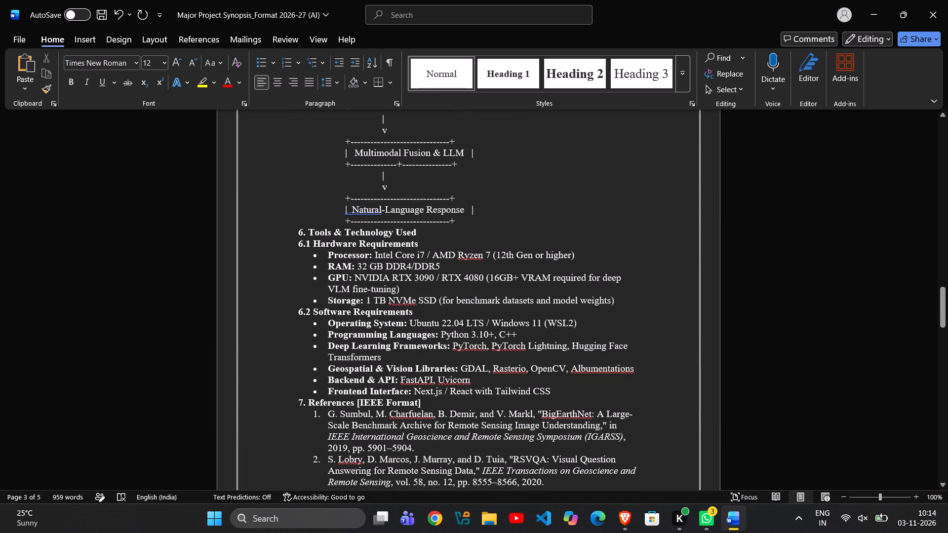
scroll(357, 344, "up", 3)
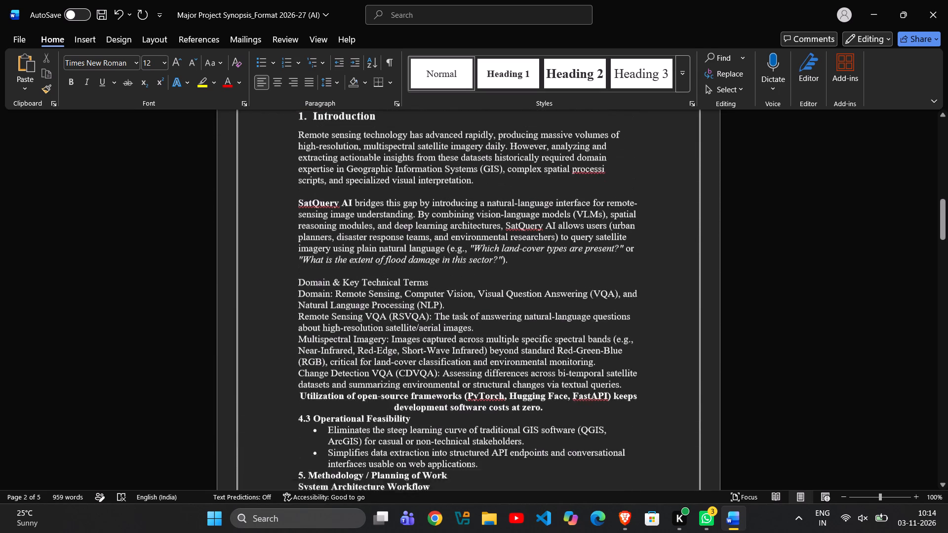
scroll(357, 344, "up", 1)
scroll(357, 344, "down", 1)
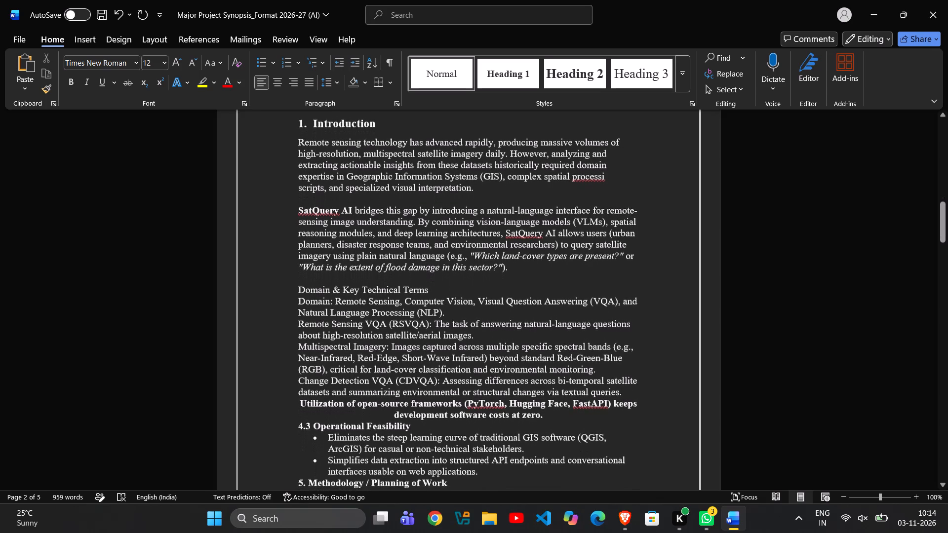
scroll(357, 344, "down", 1)
left_click(626, 520)
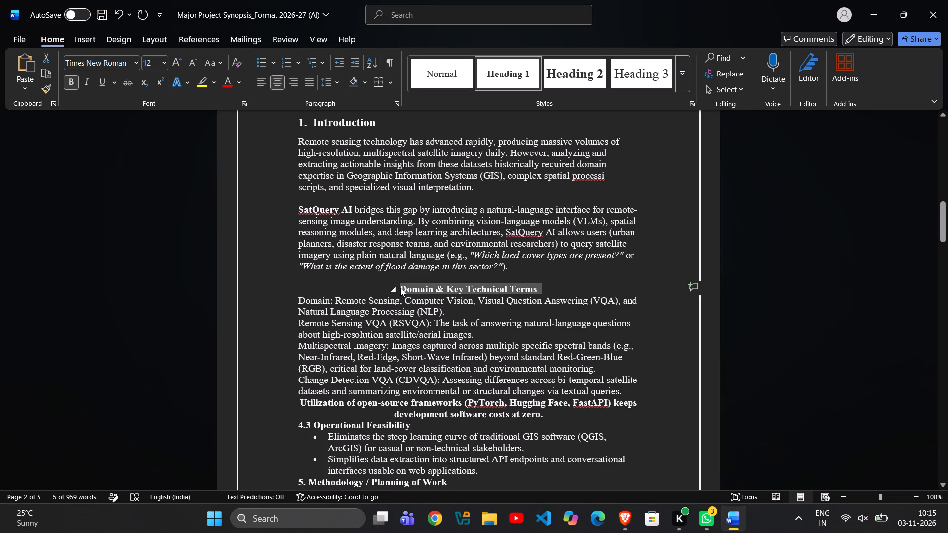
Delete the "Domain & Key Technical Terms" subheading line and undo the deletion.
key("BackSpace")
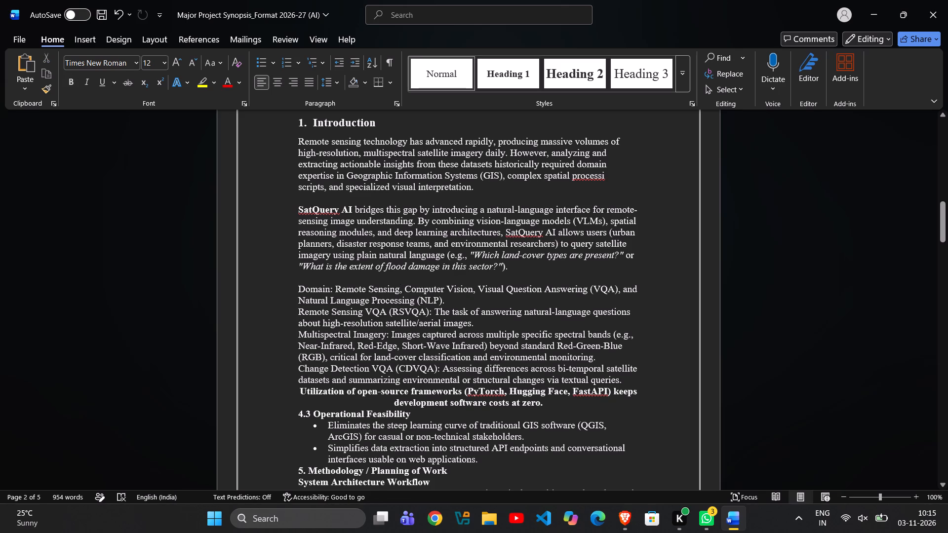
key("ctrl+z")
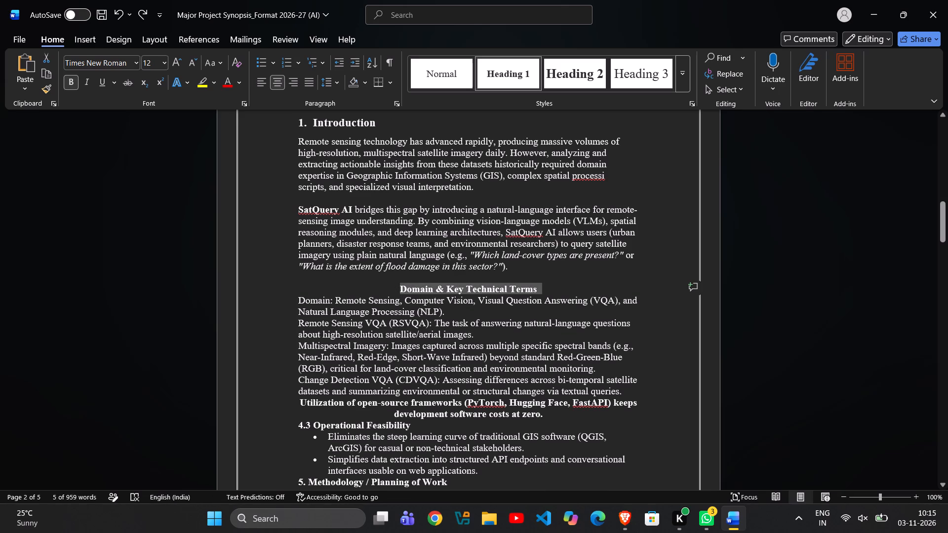
Apply the Heading 2 style to the blank line above the "Domain & Key Technical Terms" subheading.
left_click(588, 274)
left_click(582, 77)
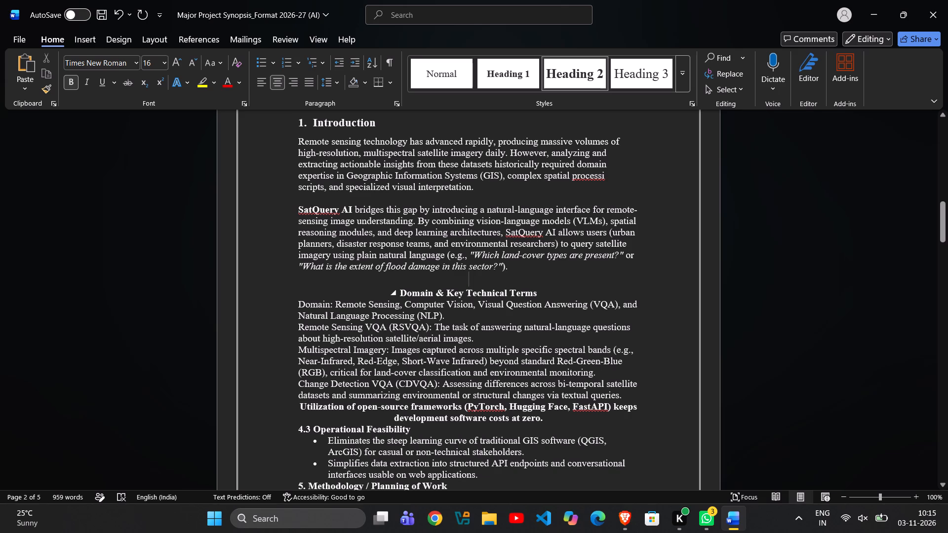
Apply the Normal style to the "Domain & Key Technical Terms" subheading.
left_click_drag(401, 290, 536, 292)
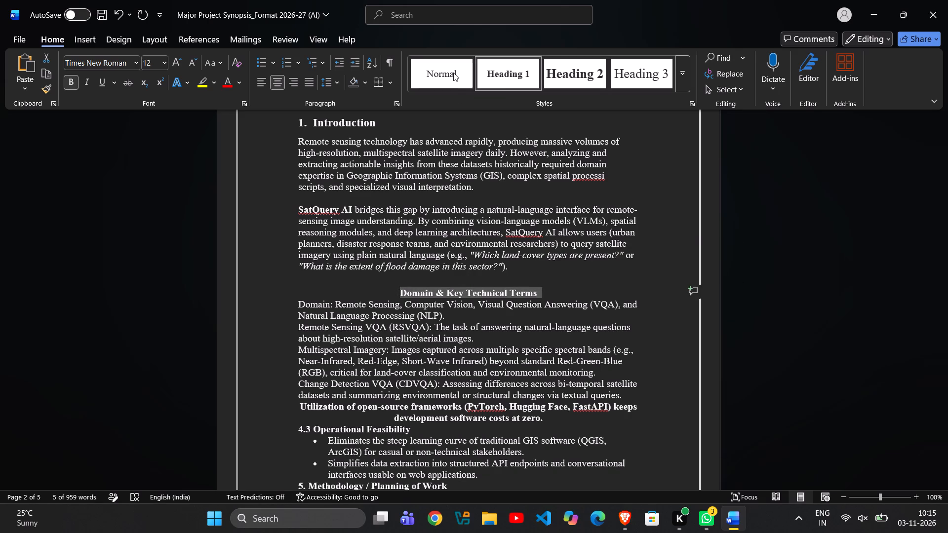
left_click(453, 72)
Insert a blank line between the "Domain & Key Technical Terms" subheading and the "Domain:" paragraph.
left_click(461, 289)
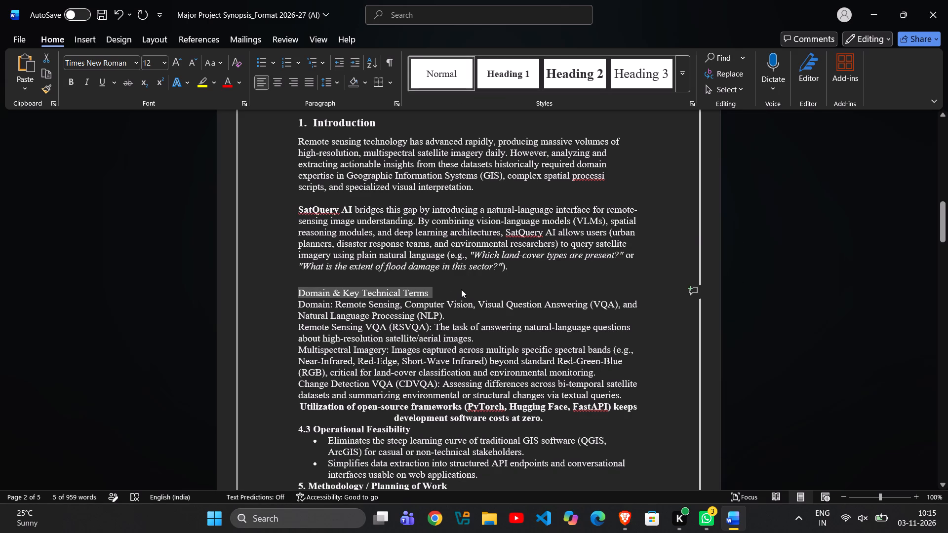
key("Return")
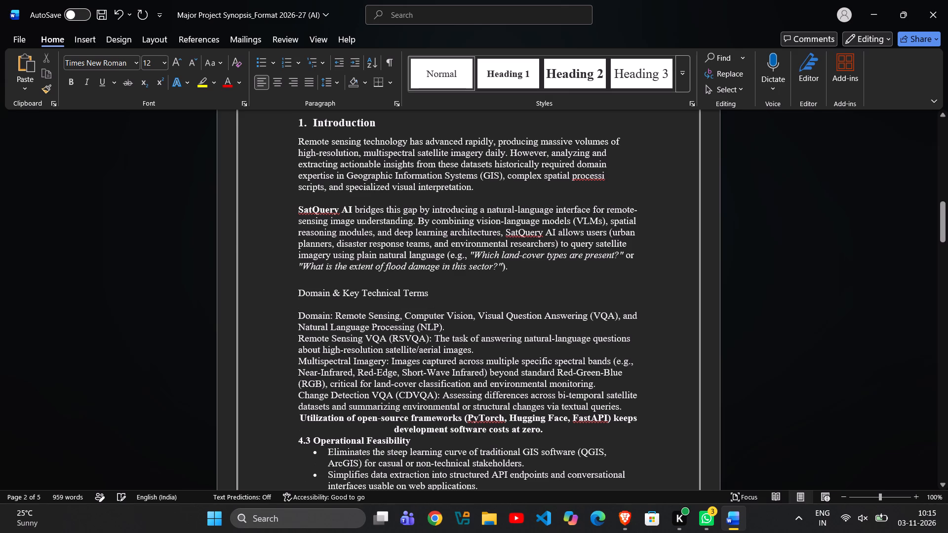
Set the font size of the "Domain & Key Technical Terms" subheading to 16.
left_click_drag(299, 291, 422, 290)
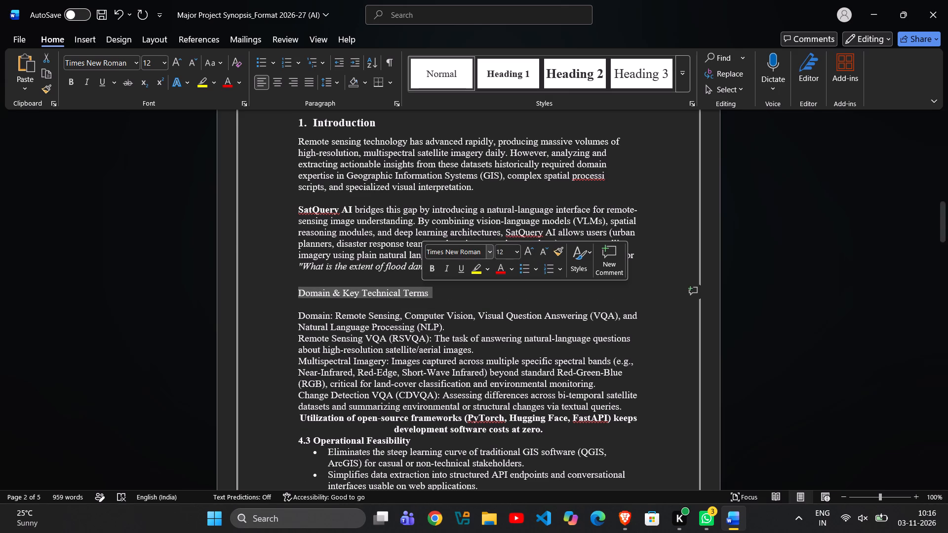
left_click(514, 255)
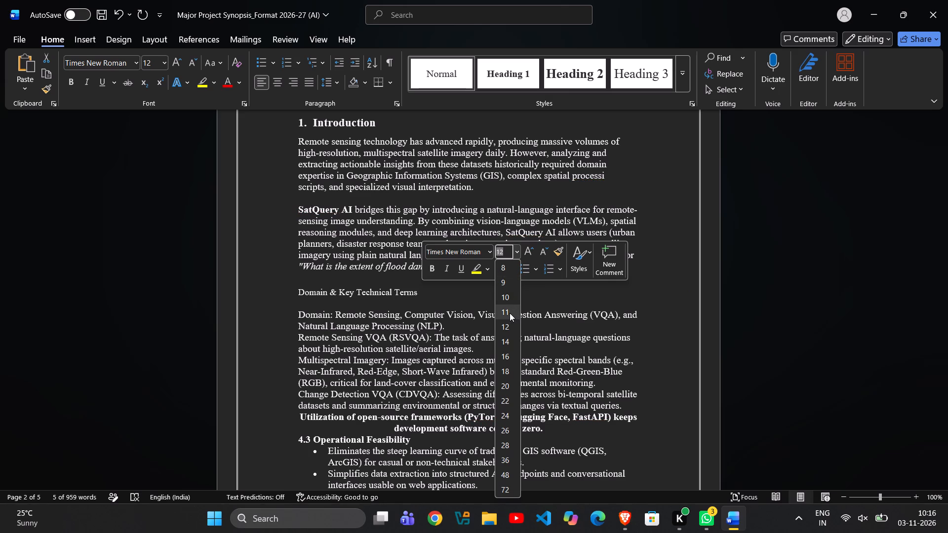
left_click(514, 353)
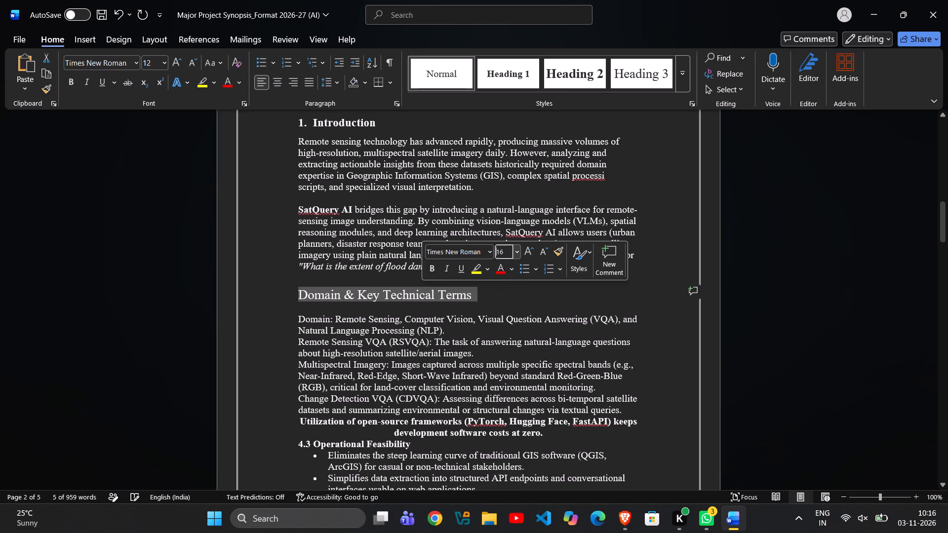
double_click(583, 301)
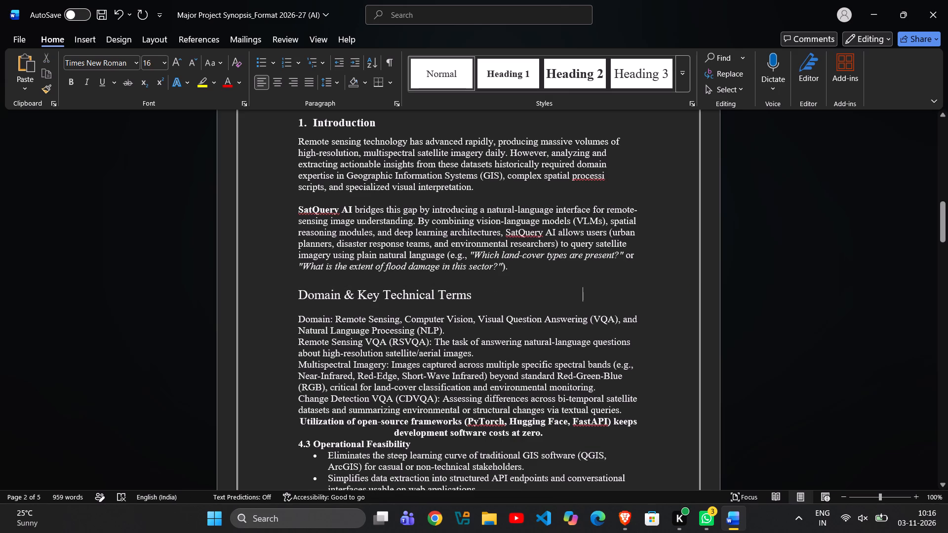
Set the font size of the "Introduction" heading to 16.
left_click_drag(380, 122, 298, 116)
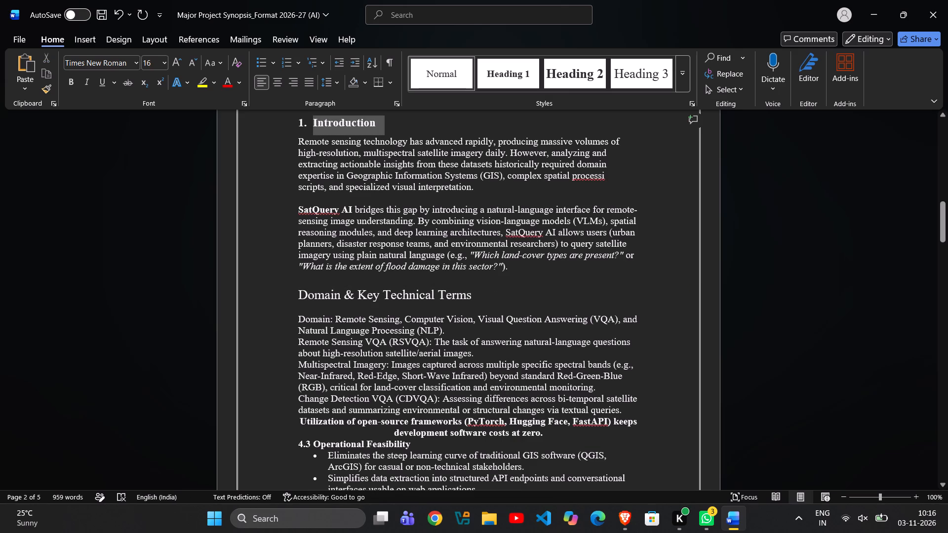
left_click_drag(298, 116, 297, 116)
left_click(320, 141)
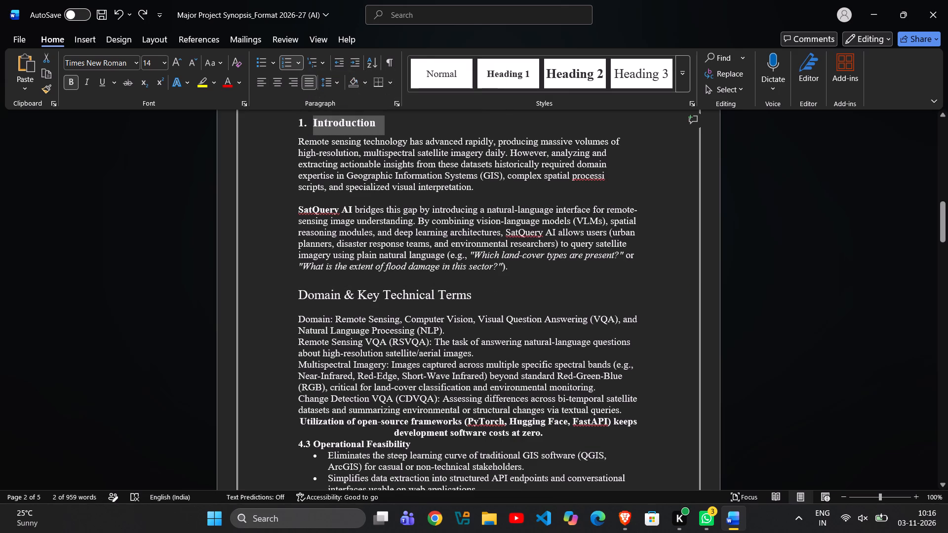
left_click_drag(298, 120, 310, 120)
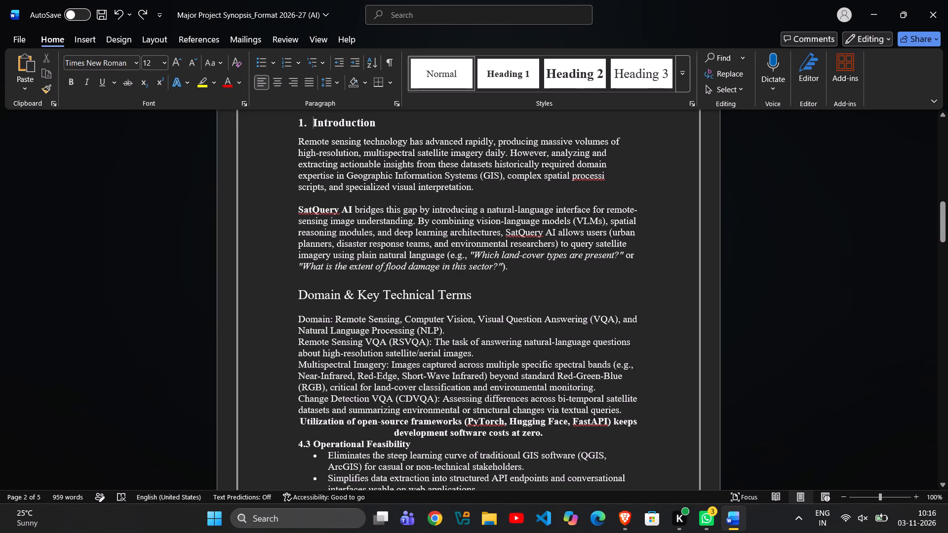
left_click_drag(310, 120, 382, 120)
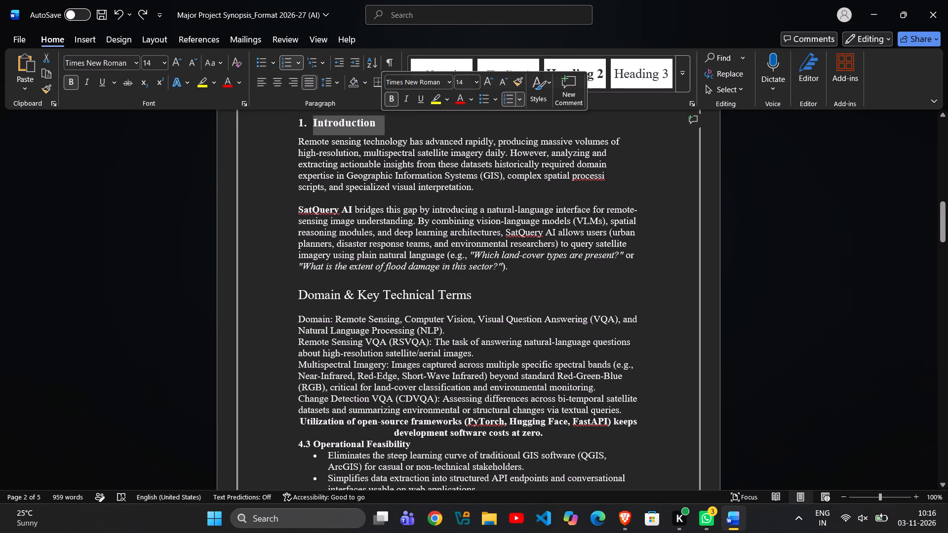
left_click(472, 79)
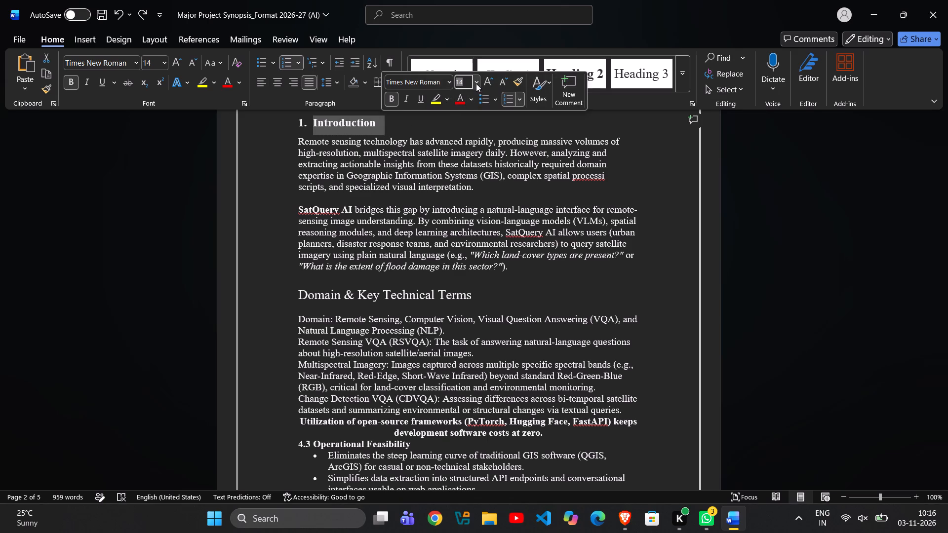
left_click(476, 80)
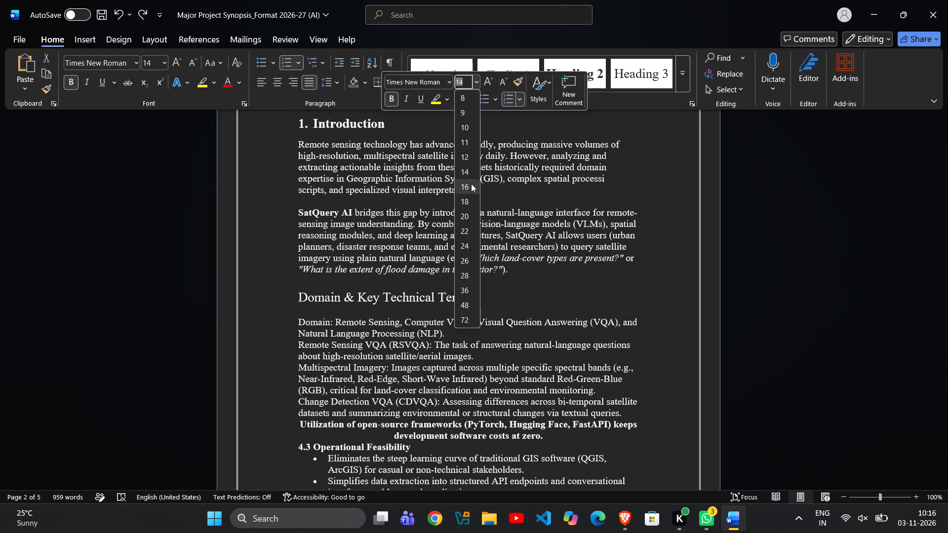
left_click(471, 184)
left_click(534, 289)
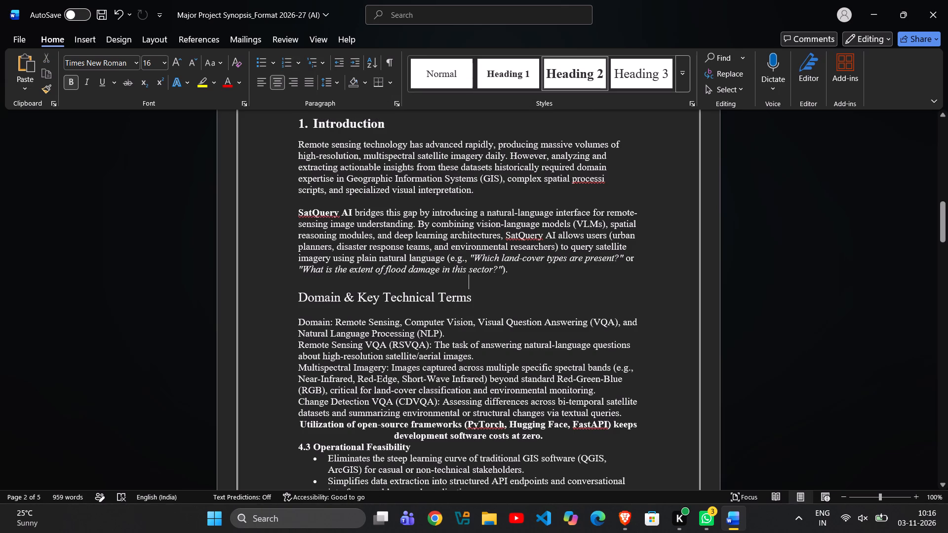
Set the font size of the first Introduction paragraph, beginning "Remote sensing technology", to 14.
left_click_drag(298, 142, 428, 192)
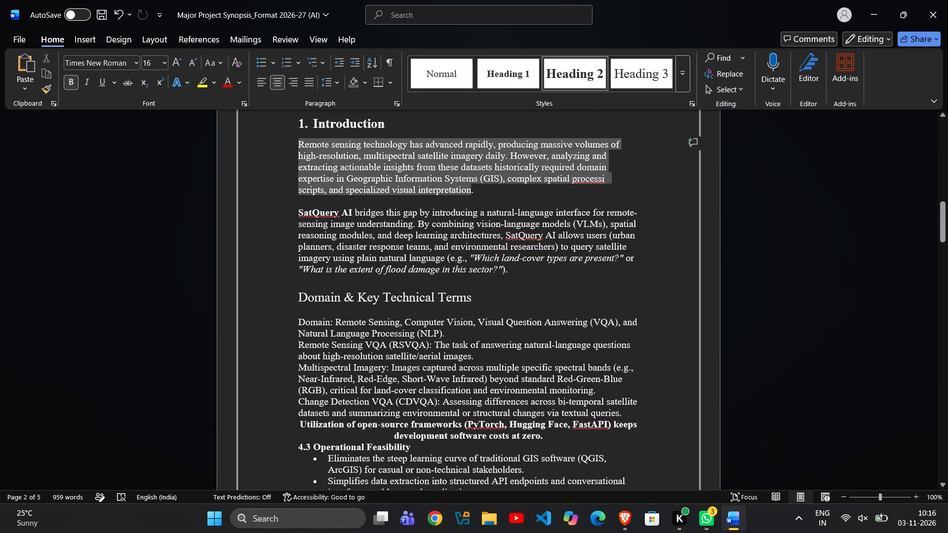
left_click_drag(428, 192, 444, 190)
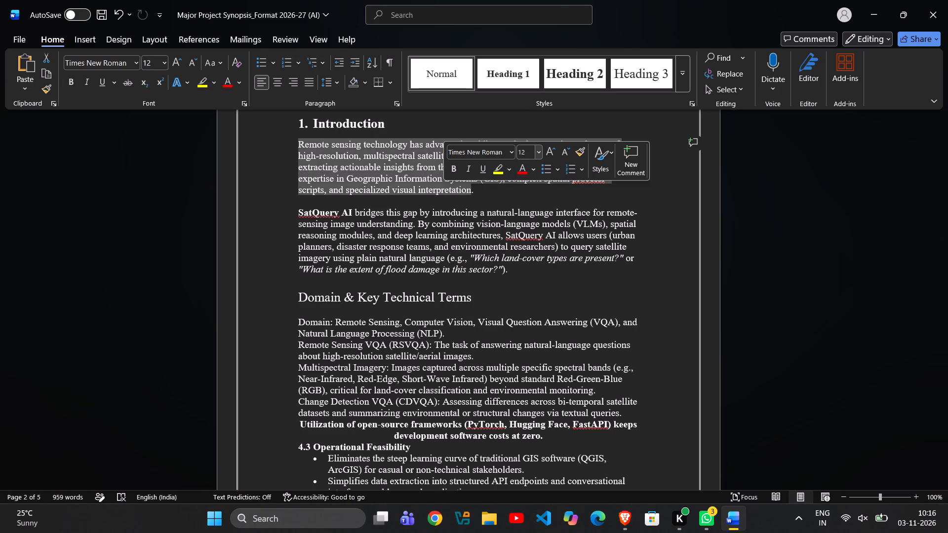
left_click(535, 156)
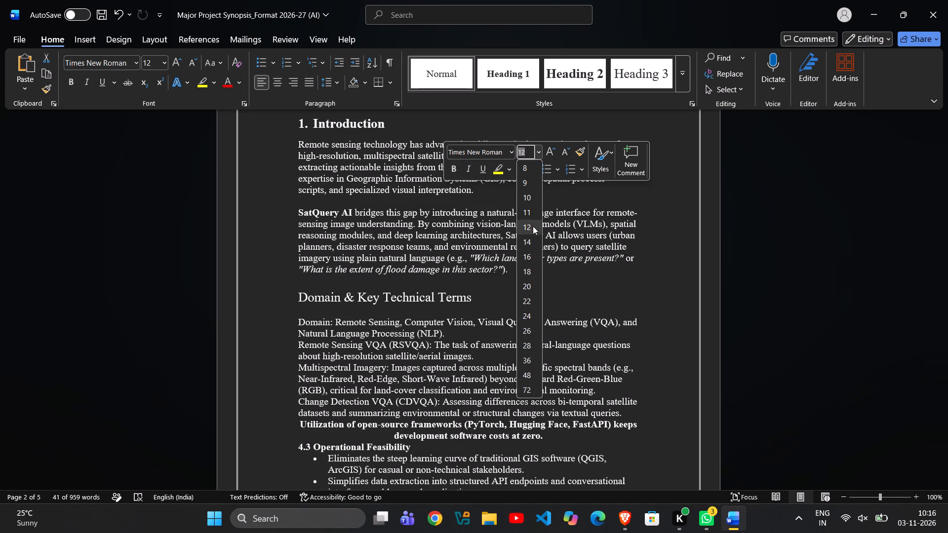
left_click(532, 237)
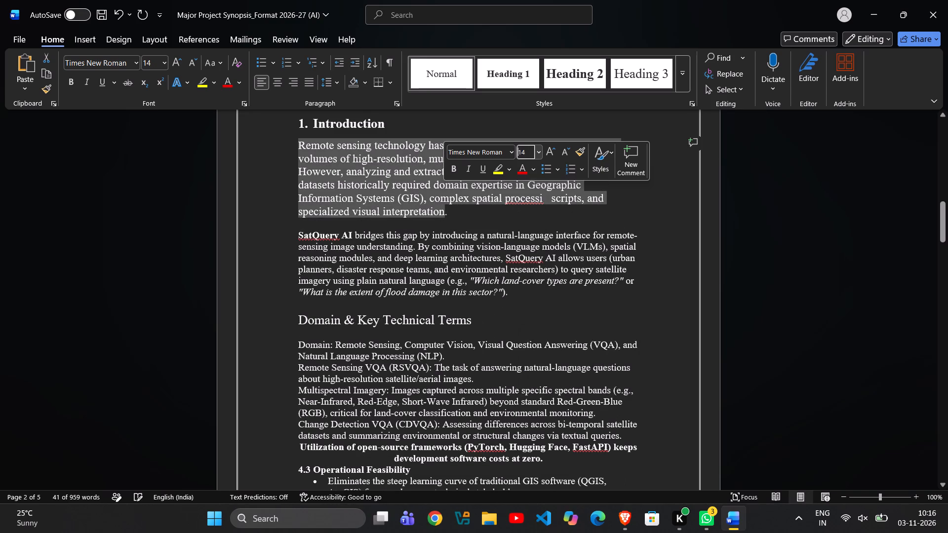
left_click(633, 271)
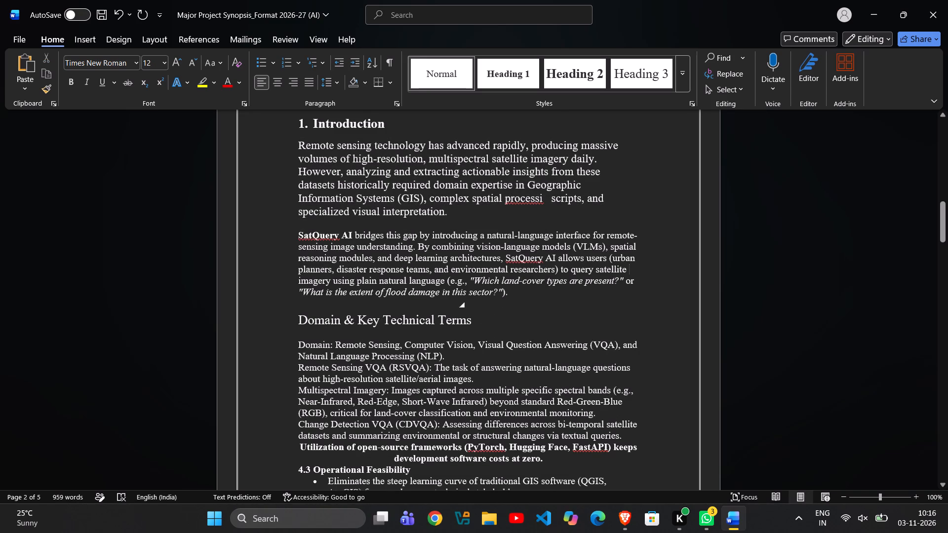
Set the font size of the second Introduction paragraph, beginning "SatQuery AI bridges this gap", to 14.
left_click_drag(299, 233, 493, 306)
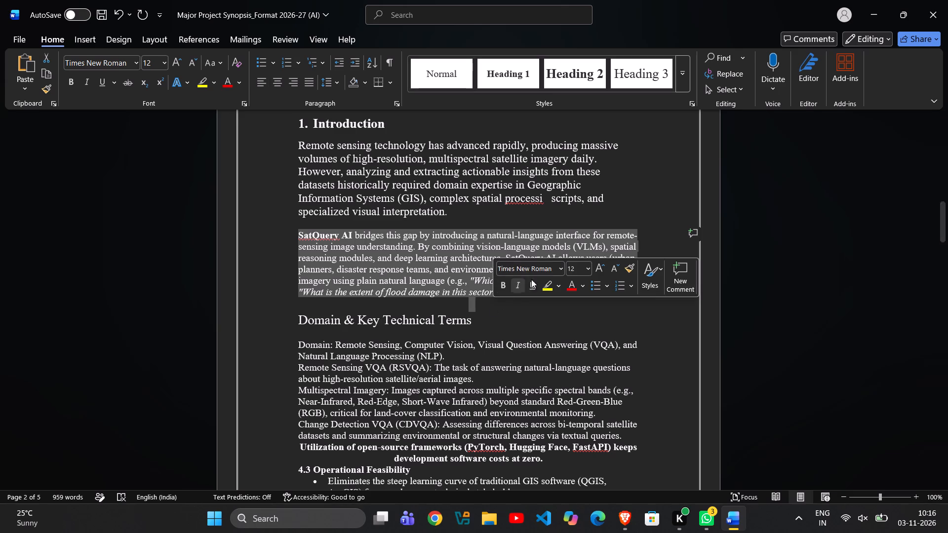
left_click(589, 272)
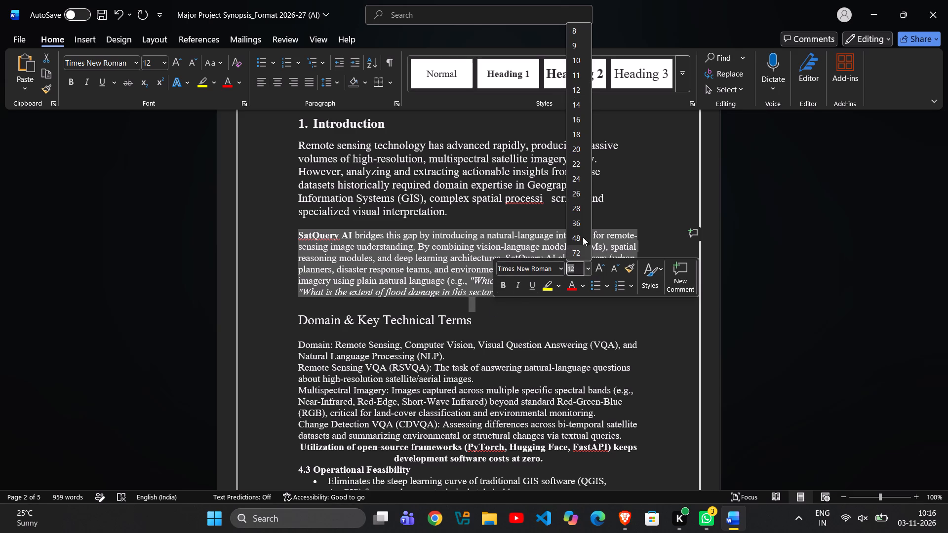
left_click(574, 103)
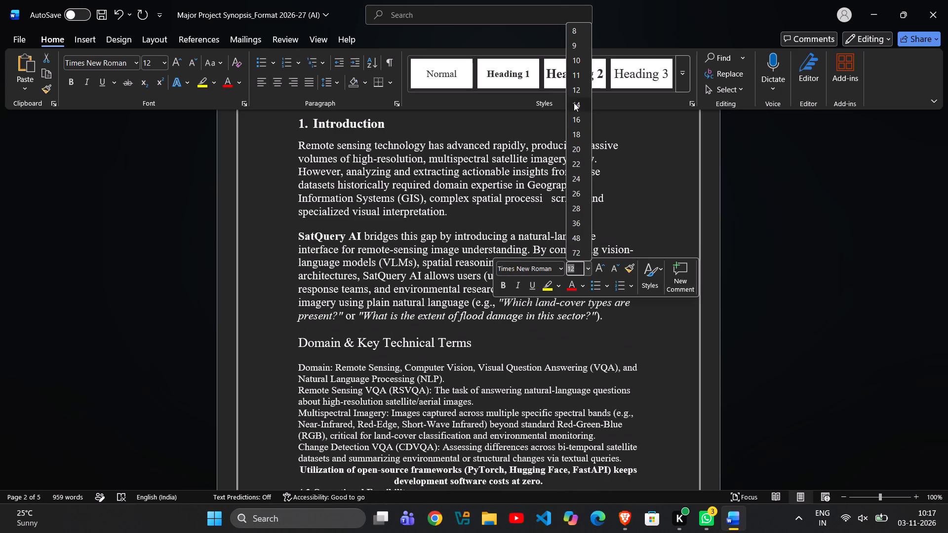
left_click(644, 306)
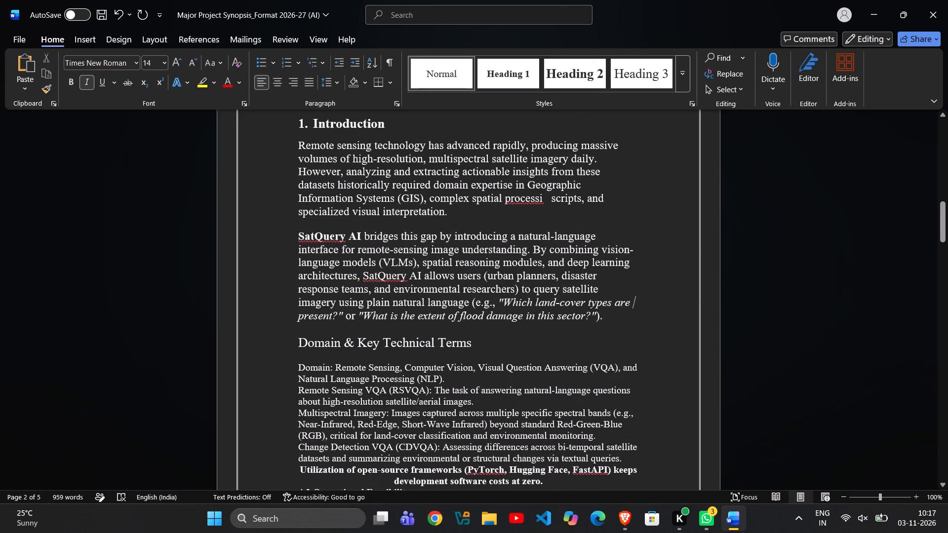
Set the font size of the text from "Domain:" through the "Utilization of open-source frameworks" line to 14.
scroll(492, 300, "down", 1)
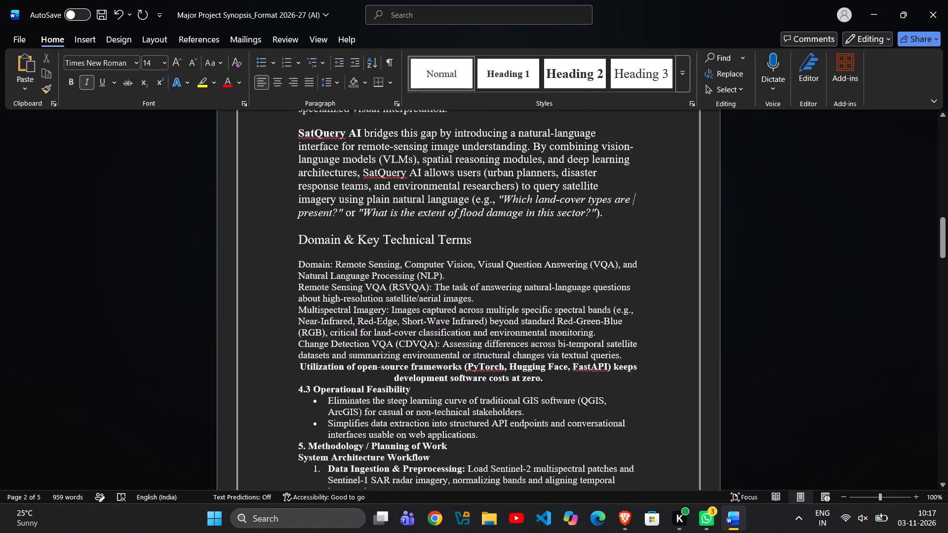
scroll(492, 300, "down", 1)
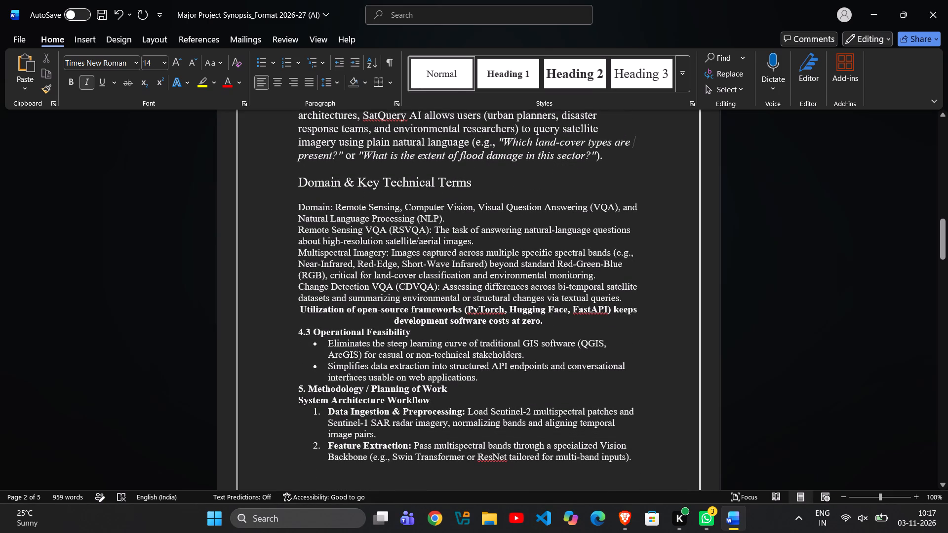
left_click_drag(298, 206, 534, 316)
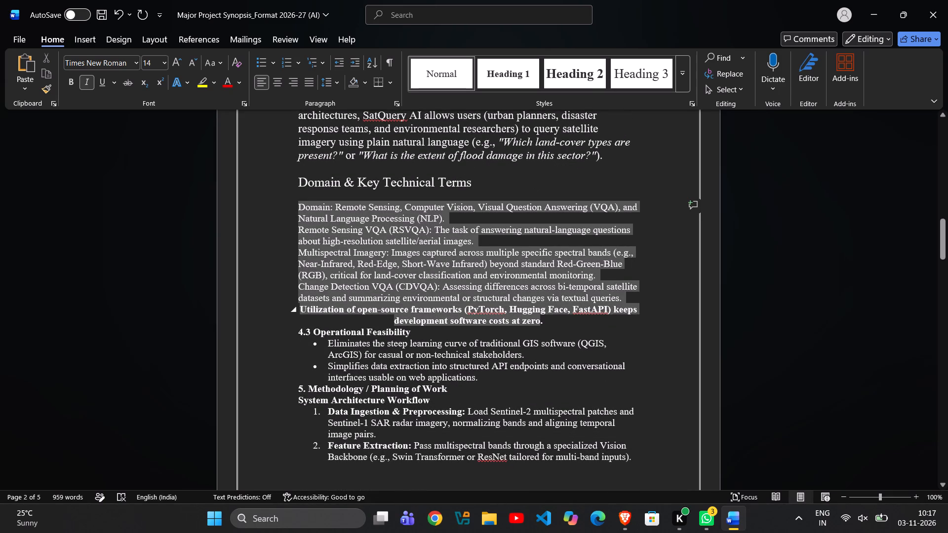
left_click_drag(534, 316, 534, 317)
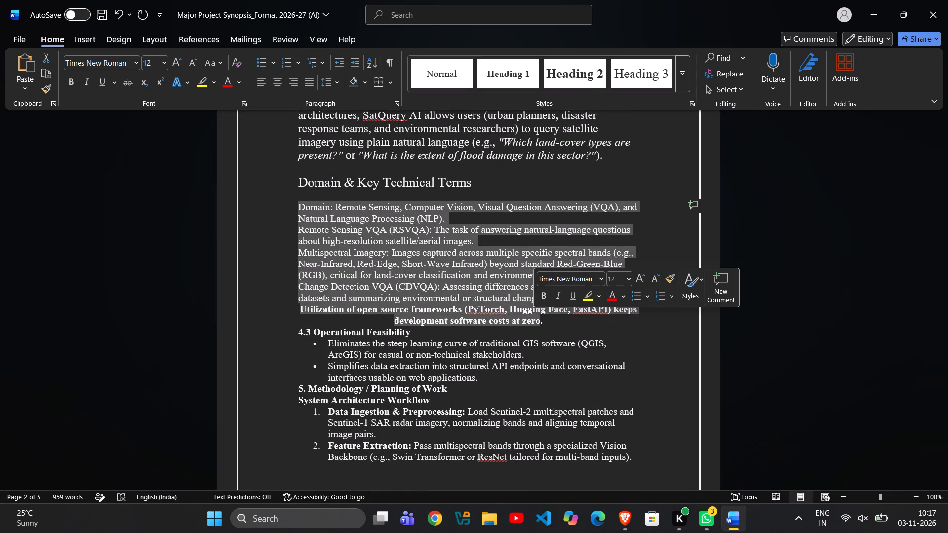
left_click(629, 279)
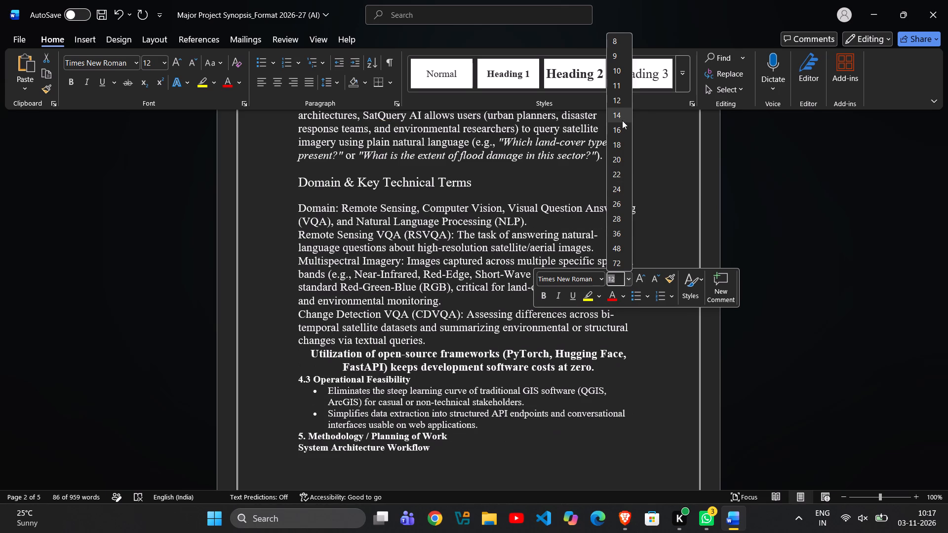
left_click(622, 120)
left_click(668, 220)
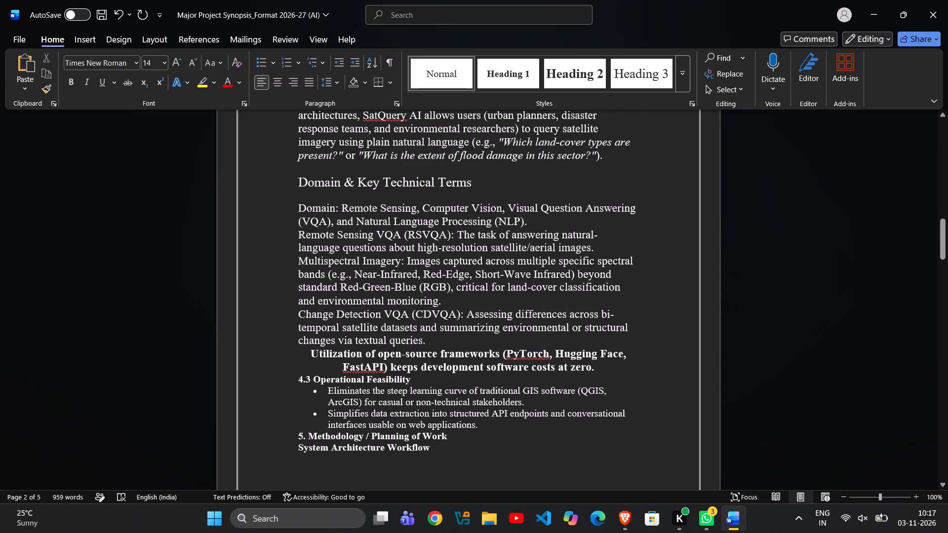
Delete the leftover text from "Utilization of open-source frameworks" through the "System Architecture Workflow" heading.
scroll(468, 297, "down", 3)
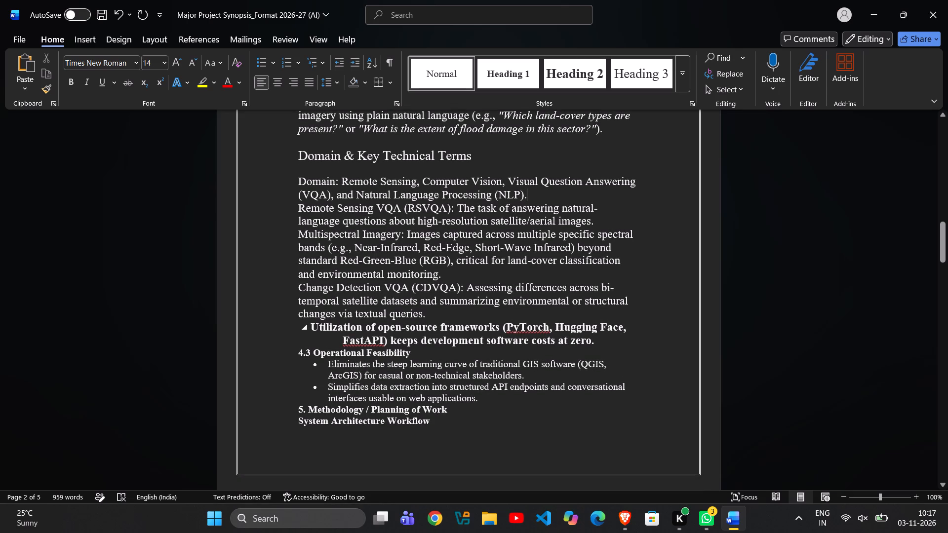
left_click_drag(309, 326, 426, 390)
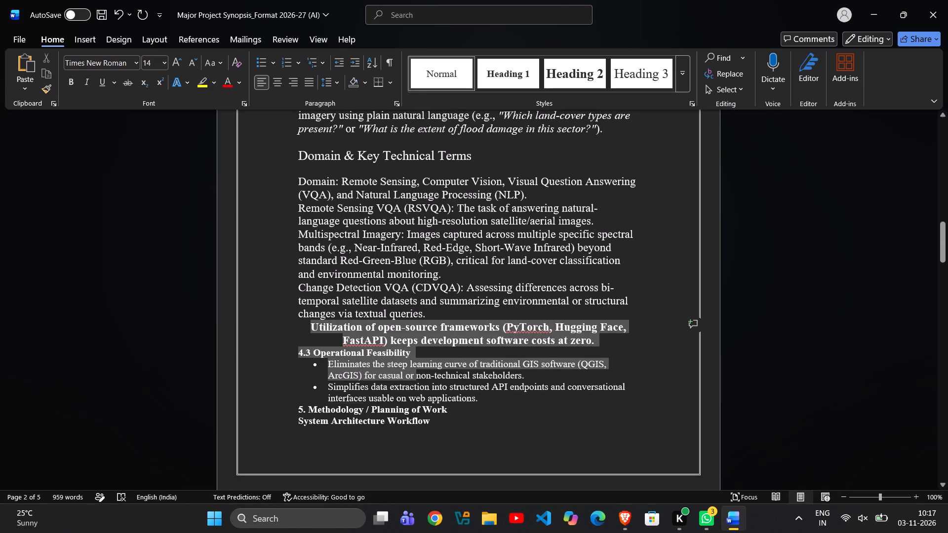
left_click_drag(426, 390, 463, 434)
key("BackSpace")
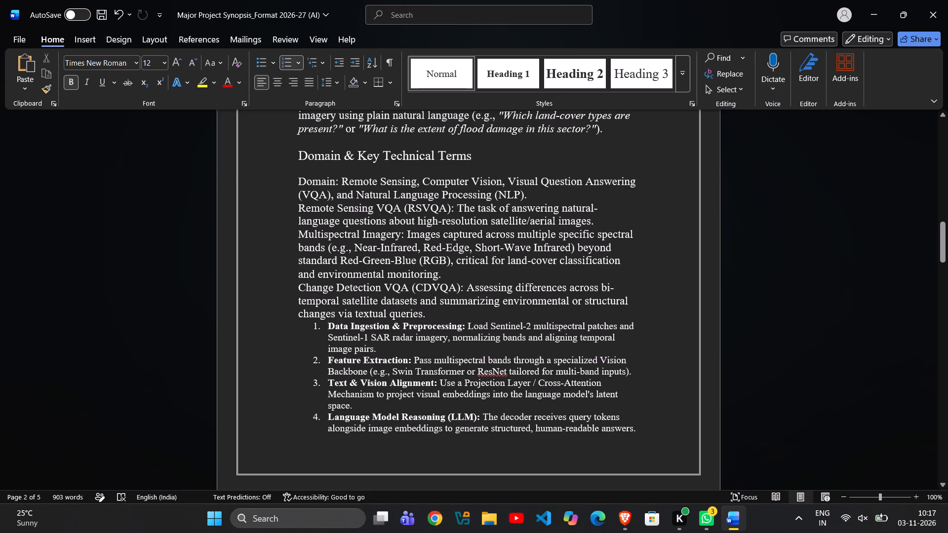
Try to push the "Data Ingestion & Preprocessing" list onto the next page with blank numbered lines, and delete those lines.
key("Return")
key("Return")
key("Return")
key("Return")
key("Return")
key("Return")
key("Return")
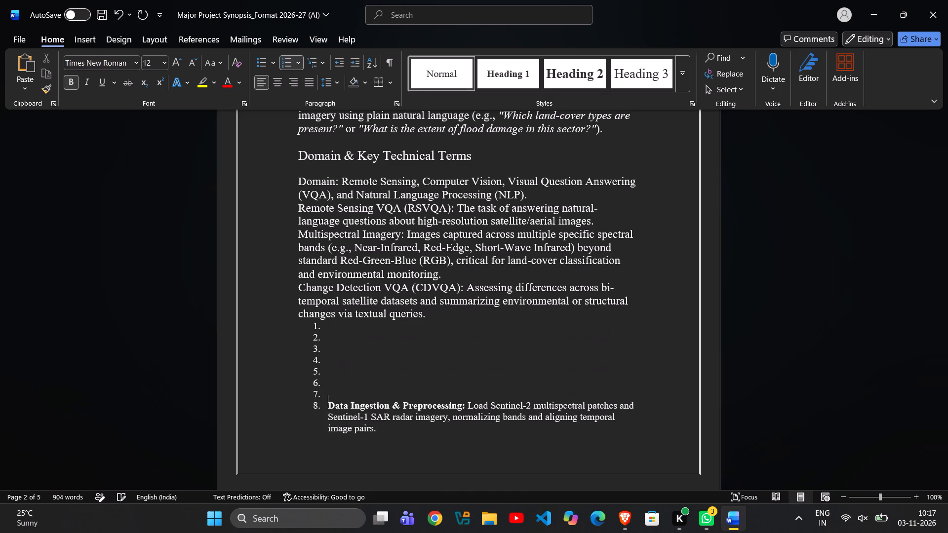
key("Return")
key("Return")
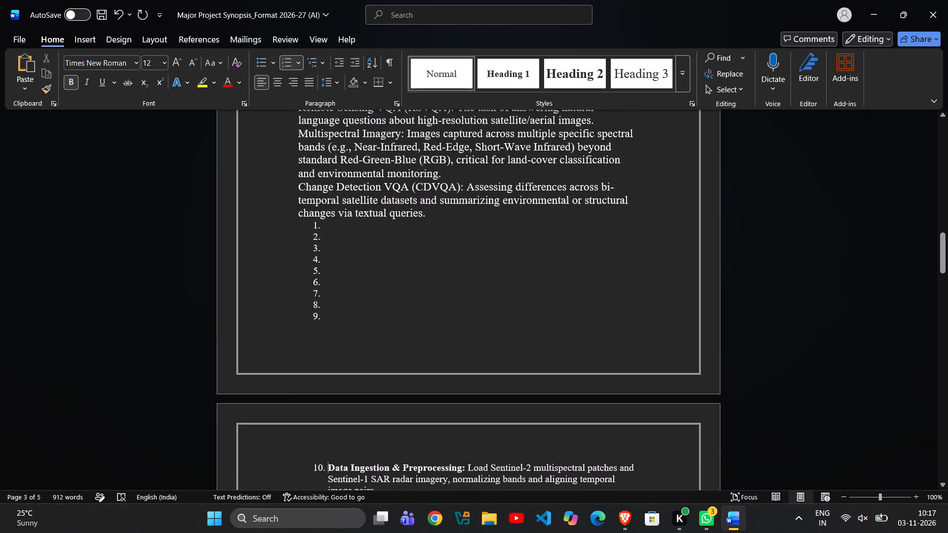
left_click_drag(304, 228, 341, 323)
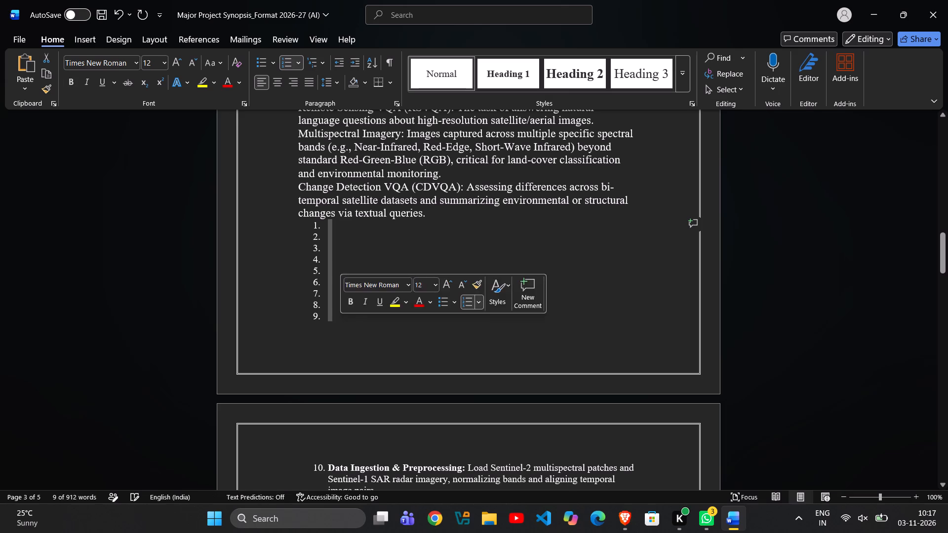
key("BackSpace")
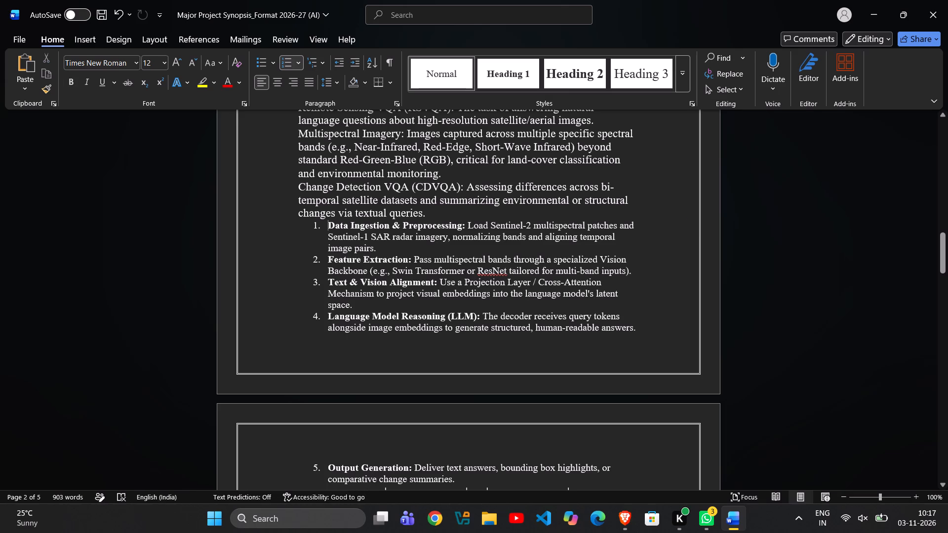
Insert seven blank numbered items above the "Data Ingestion & Preprocessing" list item.
left_click(328, 223)
key("Return")
key("Return")
key("Return")
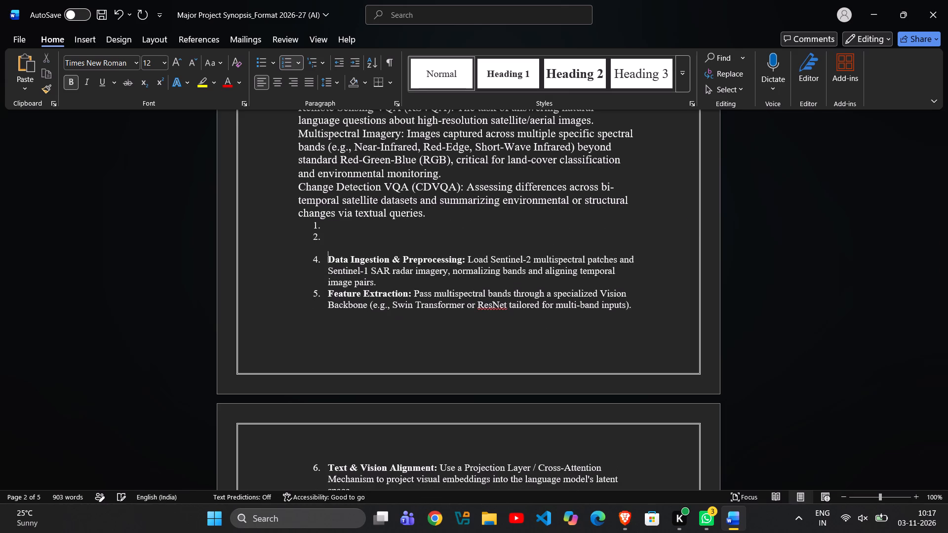
key("Return")
key("Return")
key("Return")
key("Return")
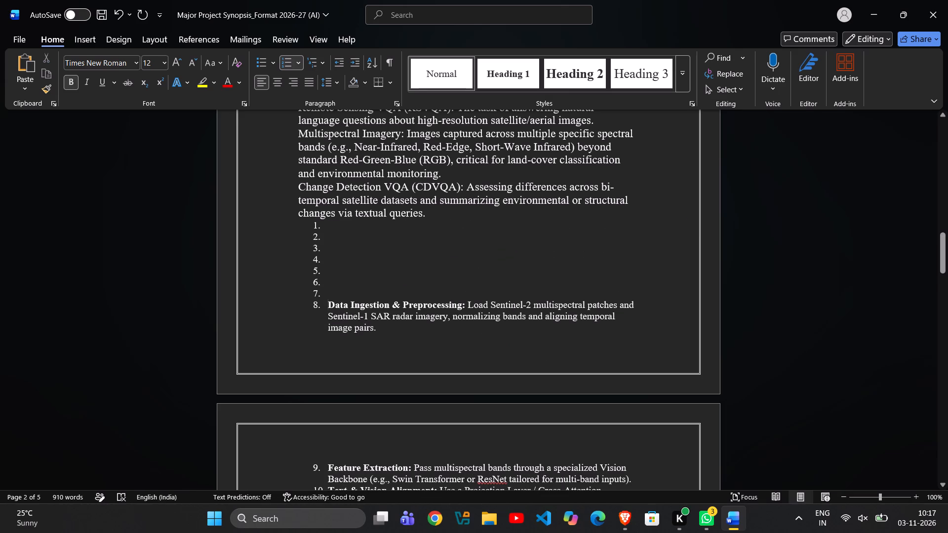
Remove the numbering from the first blank item and add unnumbered blank lines there to push the list onto the next page.
left_click(311, 226)
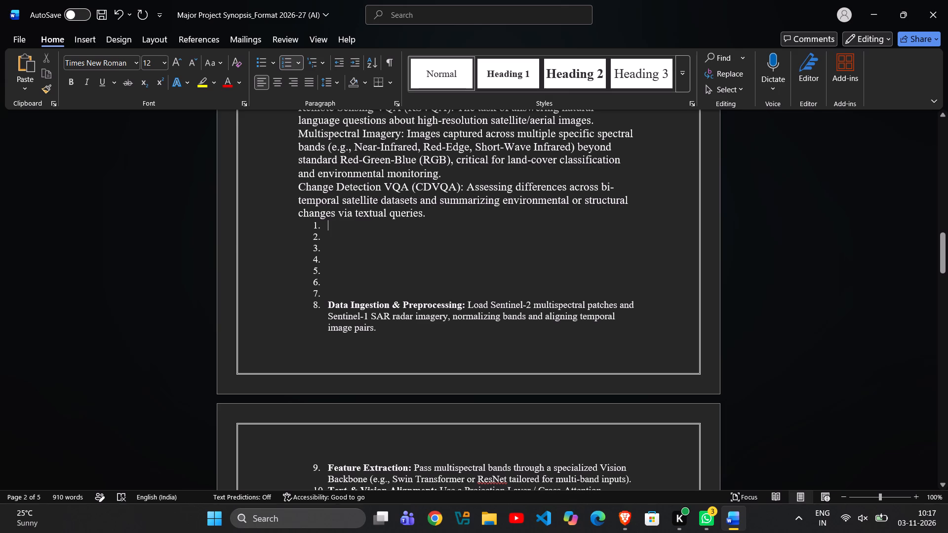
left_click(315, 226)
key("BackSpace")
key("Return")
key("Return")
key("Return")
key("Return")
key("Return")
key("Return")
key("Return")
key("Return")
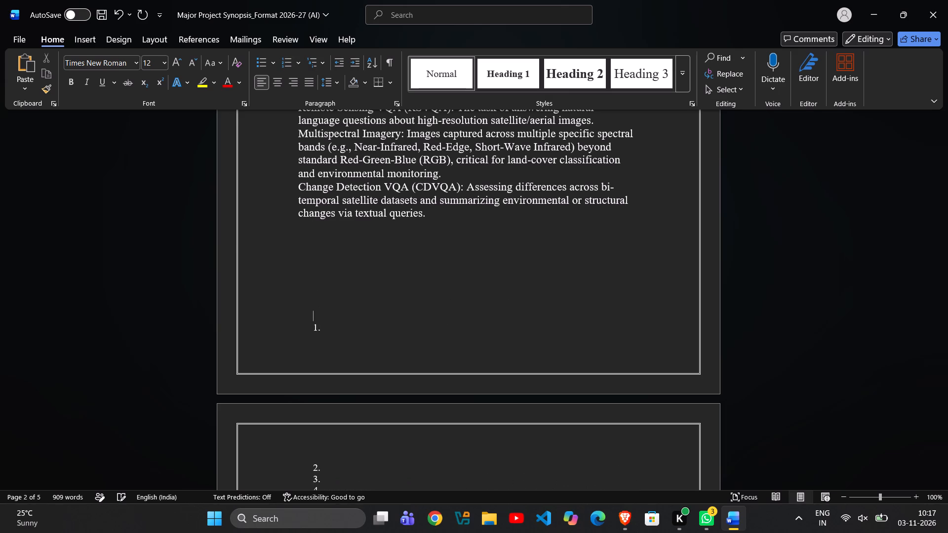
key("Return")
key("Return")
key("Return")
scroll(365, 162, "up", 1)
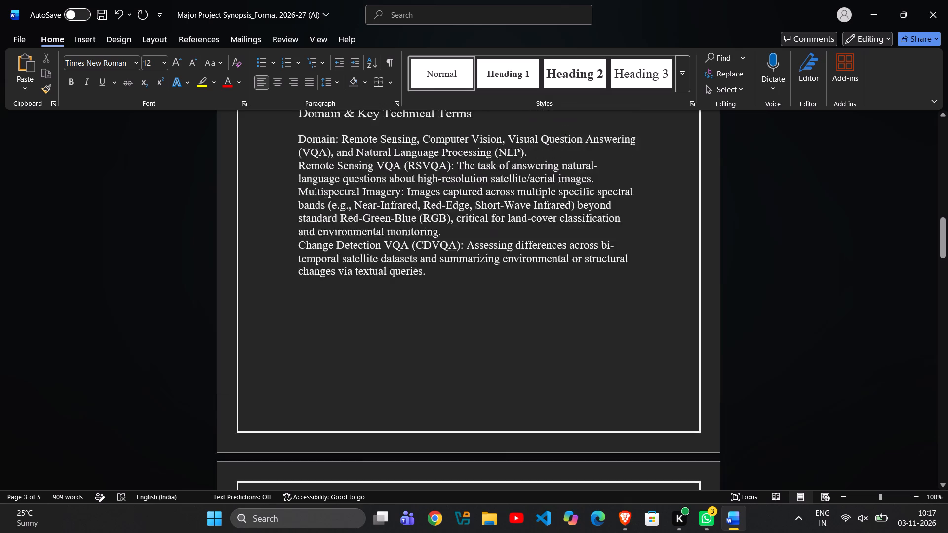
Review the layout from the Introduction and "Domain & Key Technical Terms" sections through the "Data Ingestion & Preprocessing" list.
scroll(365, 162, "up", 3)
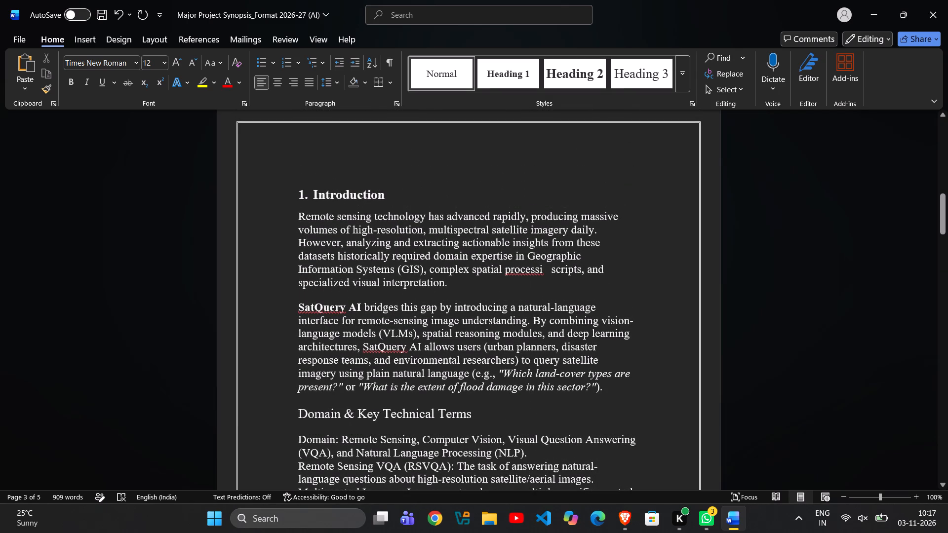
scroll(421, 176, "up", 2)
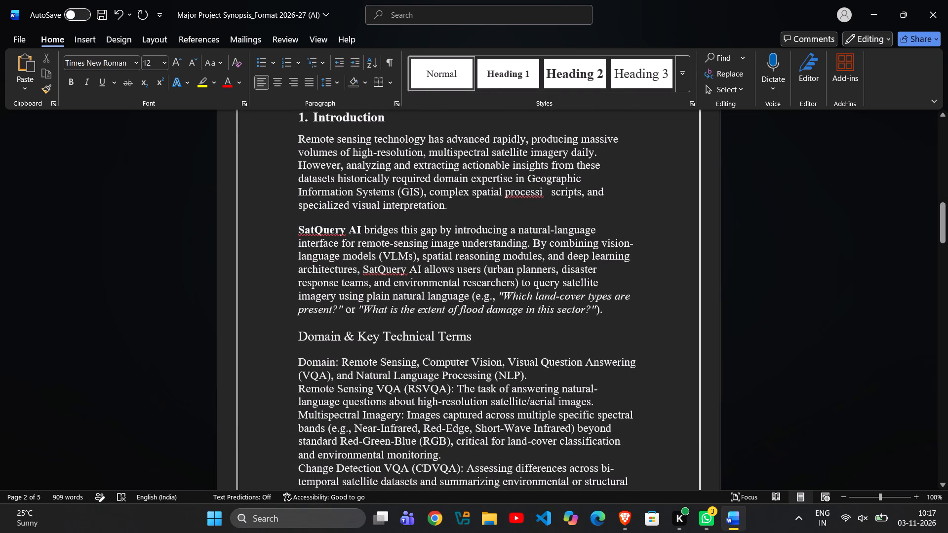
scroll(421, 176, "up", 2)
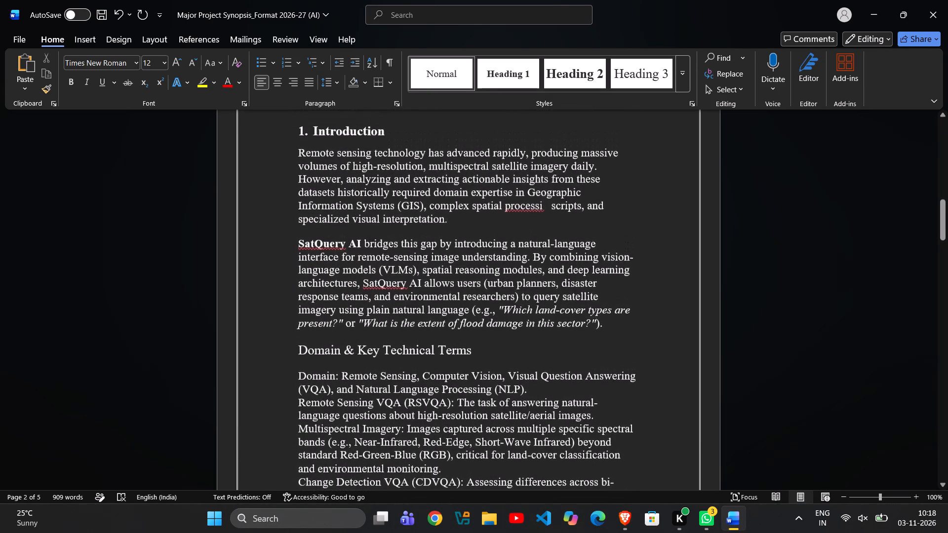
scroll(421, 176, "up", 1)
scroll(421, 176, "down", 1)
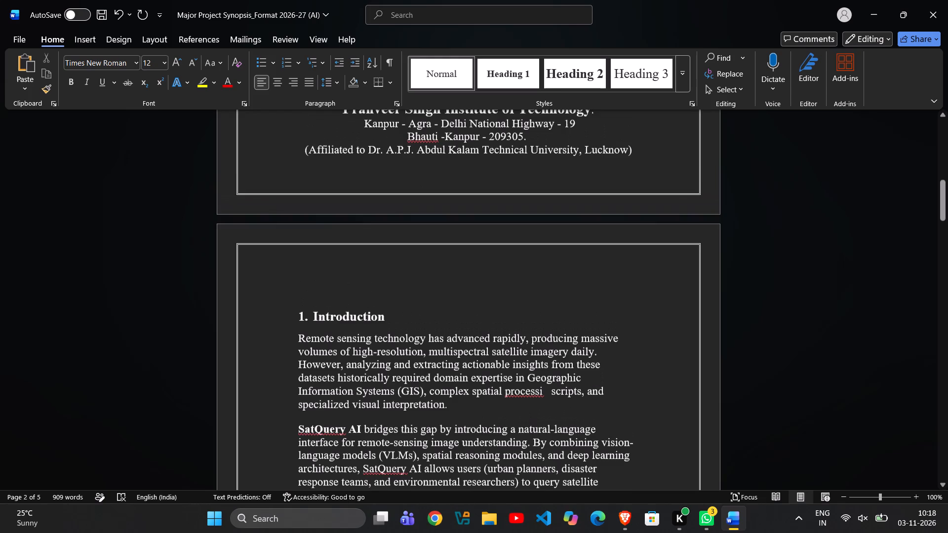
scroll(421, 176, "down", 2)
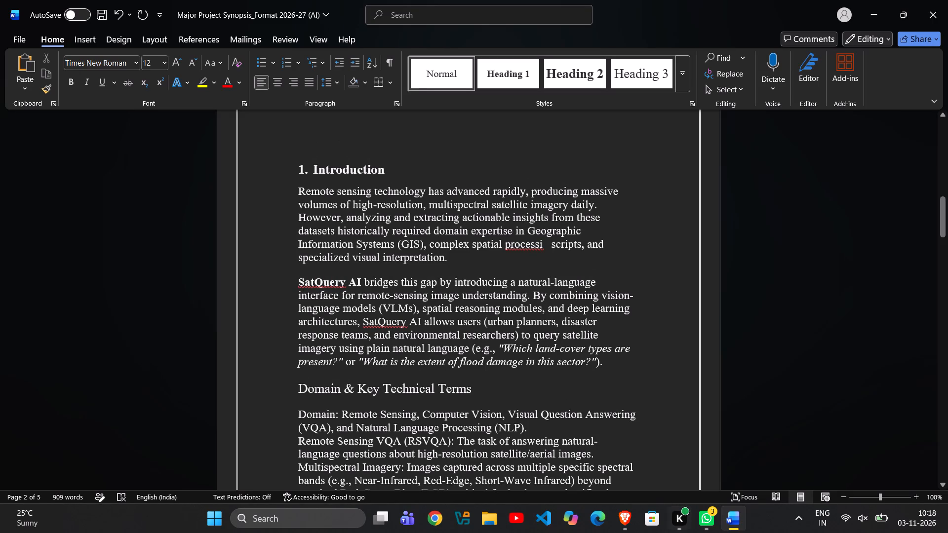
scroll(599, 352, "down", 4)
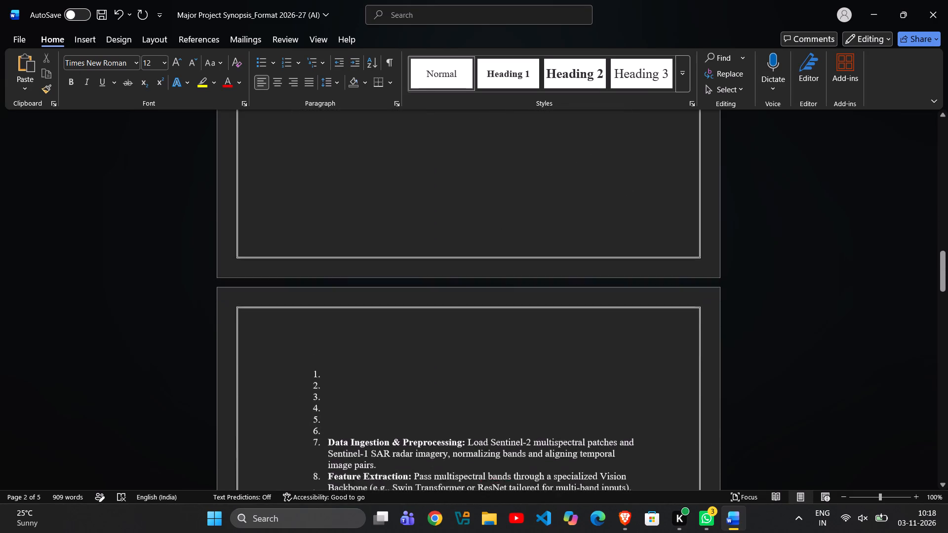
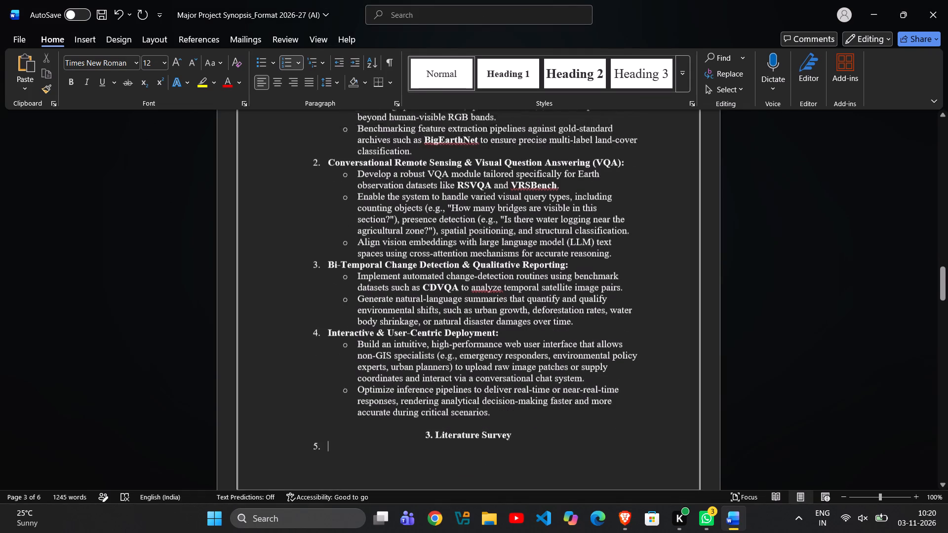
scroll(336, 319, "up", 2)
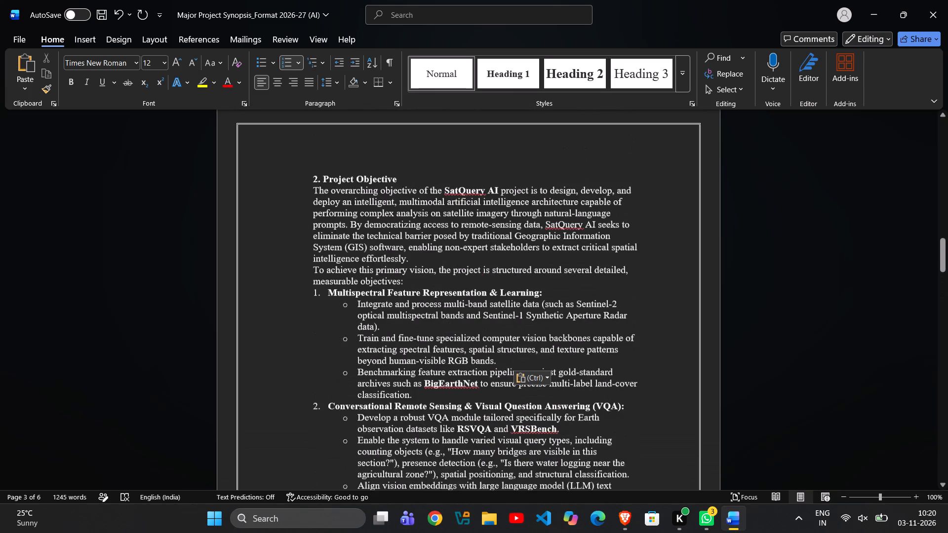
scroll(336, 319, "up", 2)
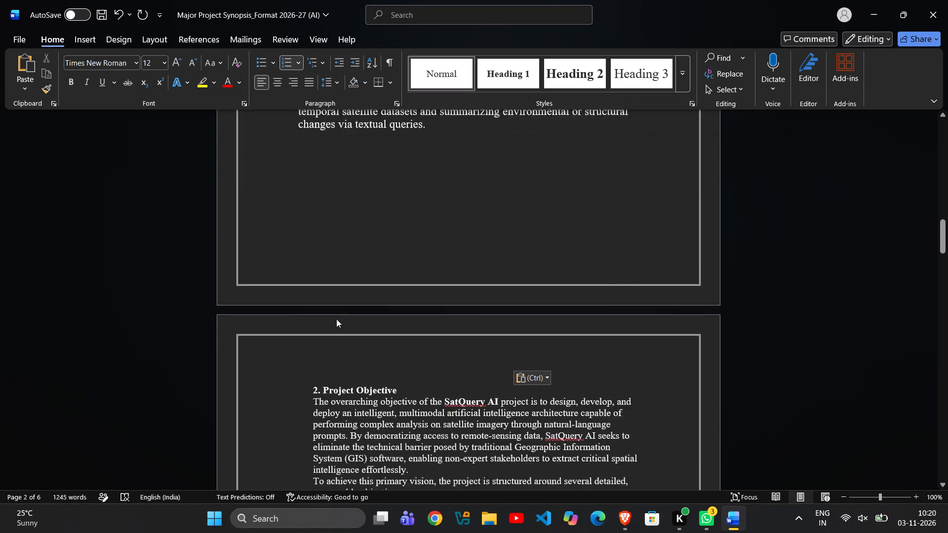
scroll(336, 319, "right", 1)
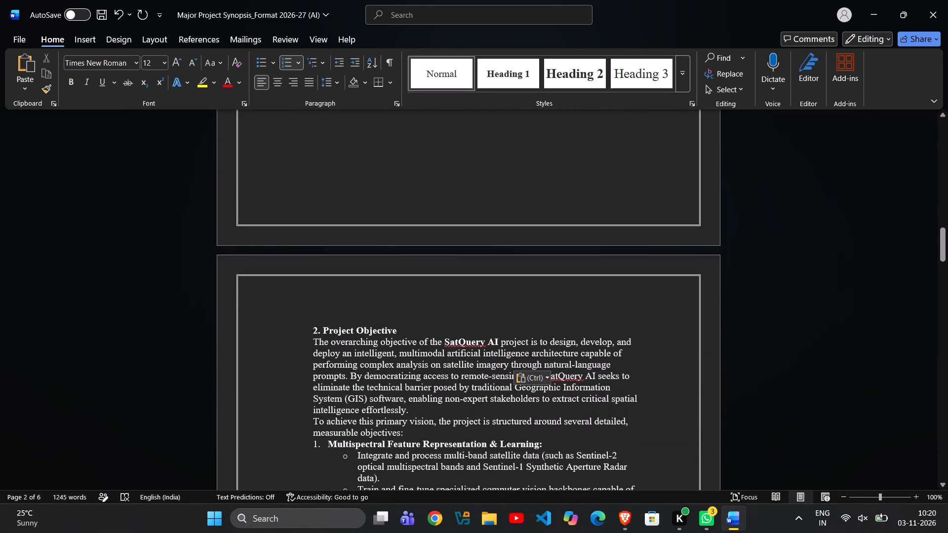
scroll(327, 322, "down", 2)
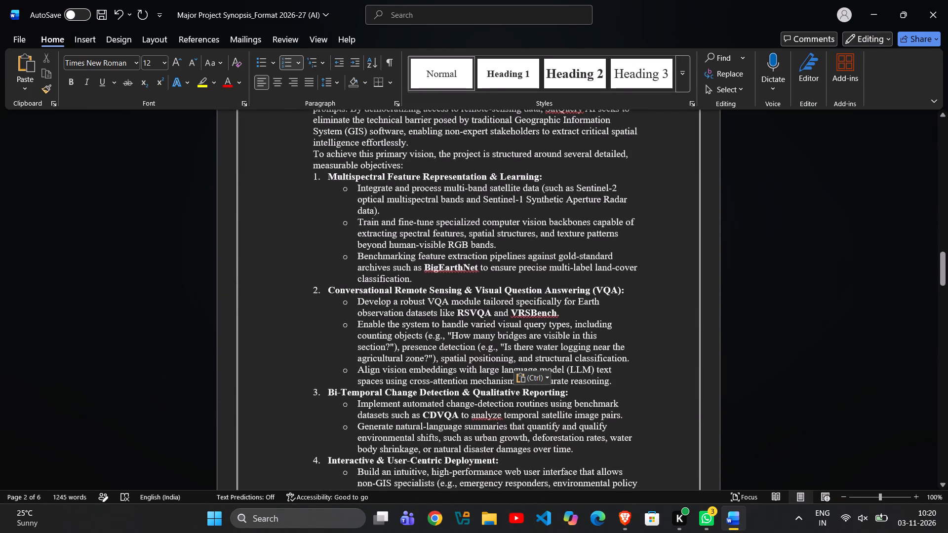
scroll(327, 322, "down", 1)
scroll(318, 286, "up", 1)
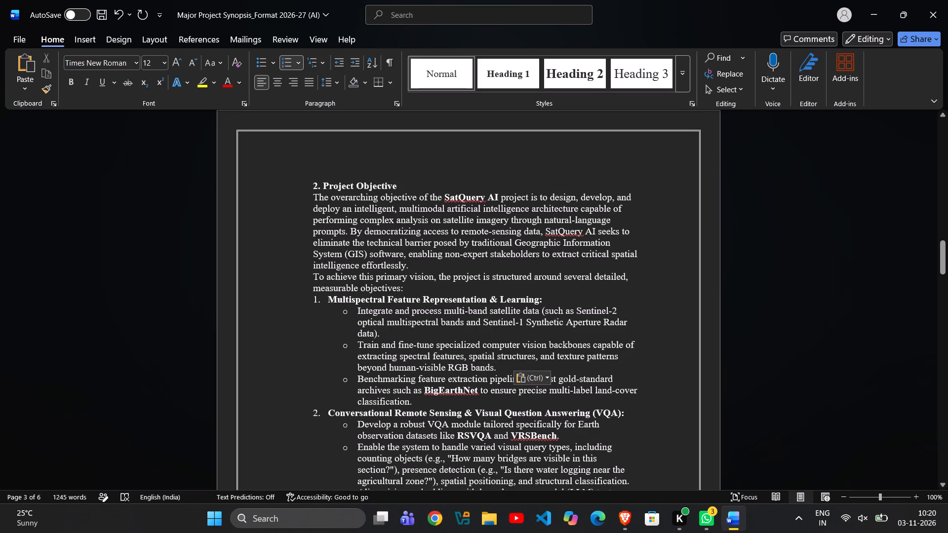
Set the "2. Project Objective" heading and its two introductory paragraphs to font size 14.
left_click_drag(313, 185, 420, 255)
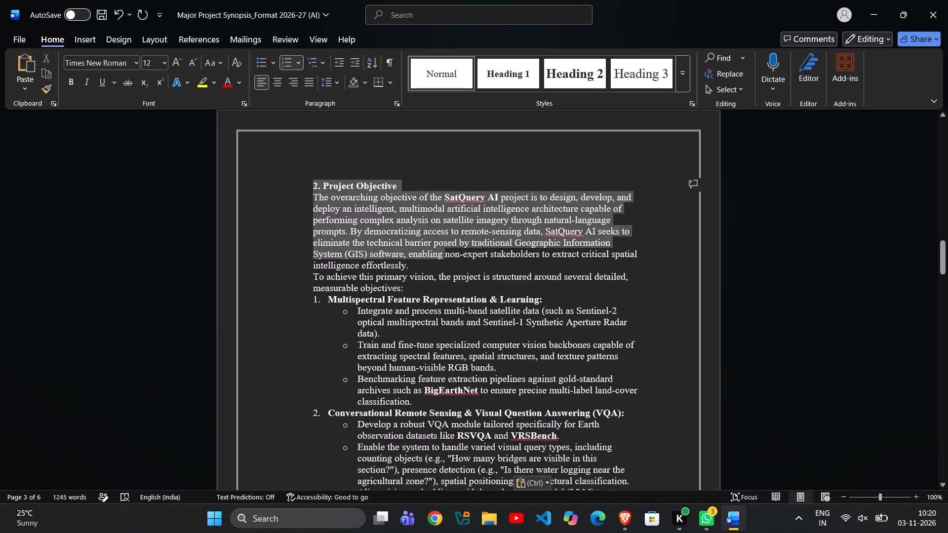
left_click_drag(420, 255, 444, 285)
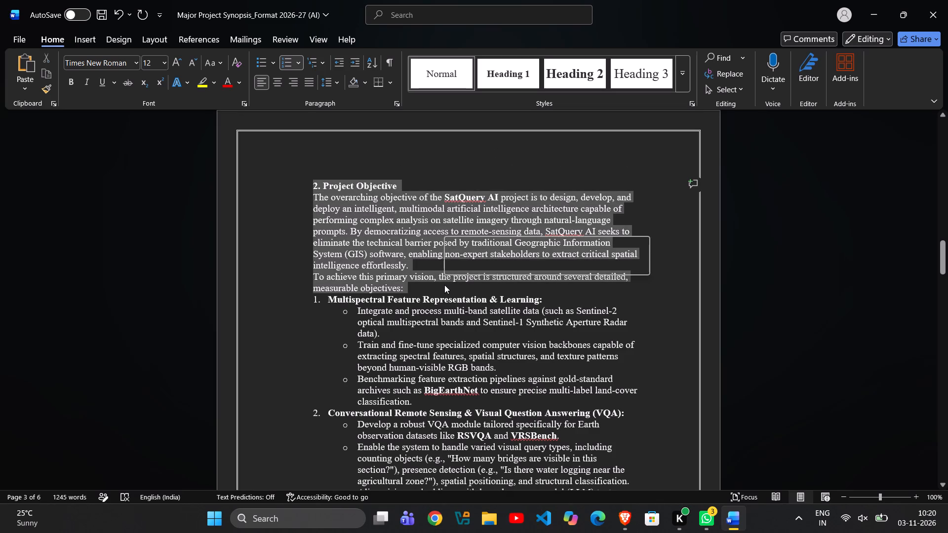
left_click(535, 250)
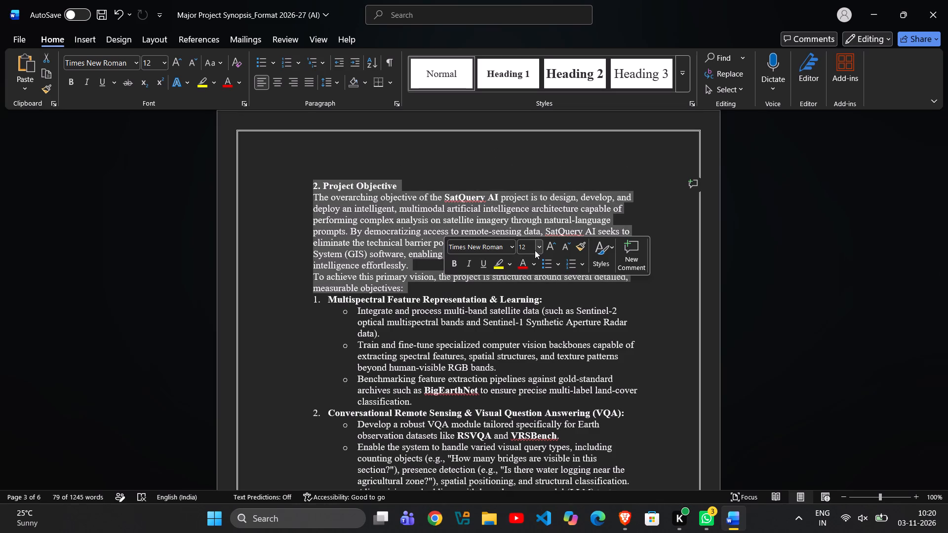
left_click(537, 250)
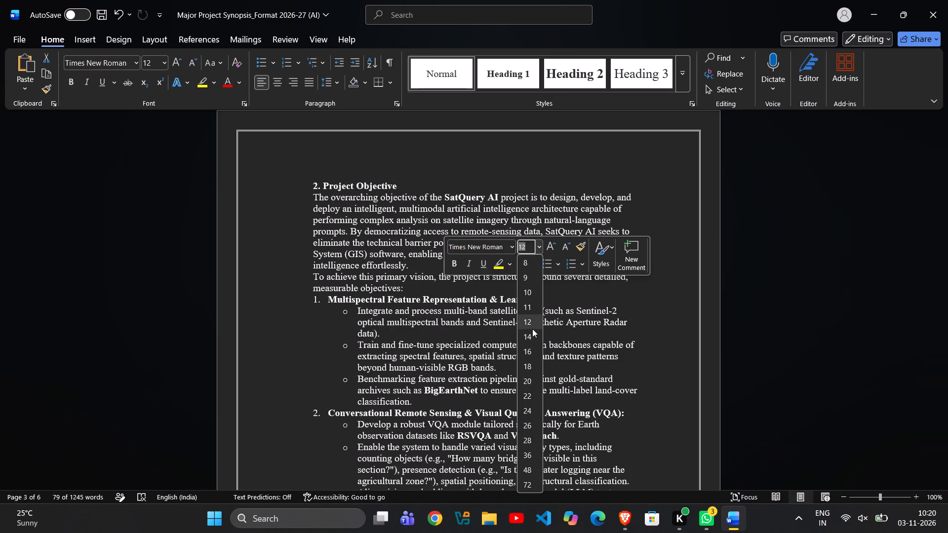
left_click(532, 333)
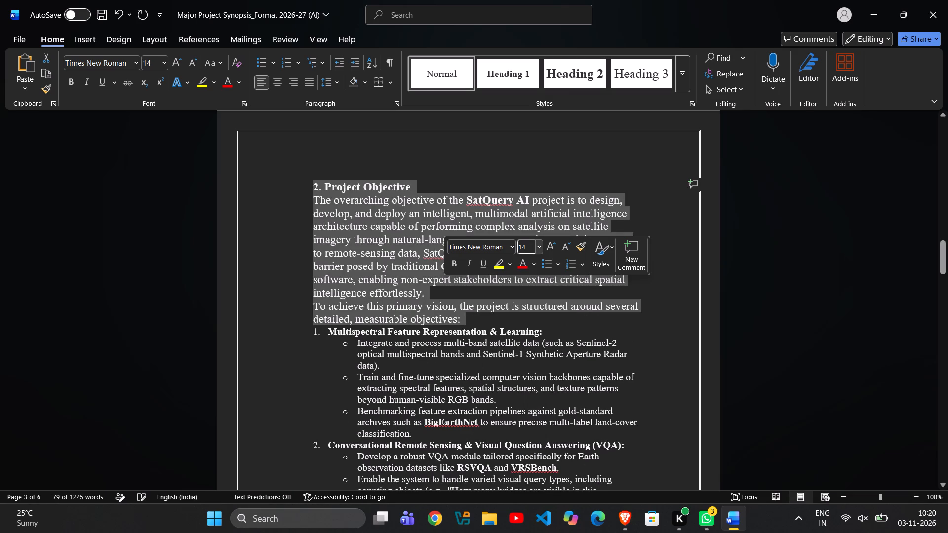
left_click(307, 421)
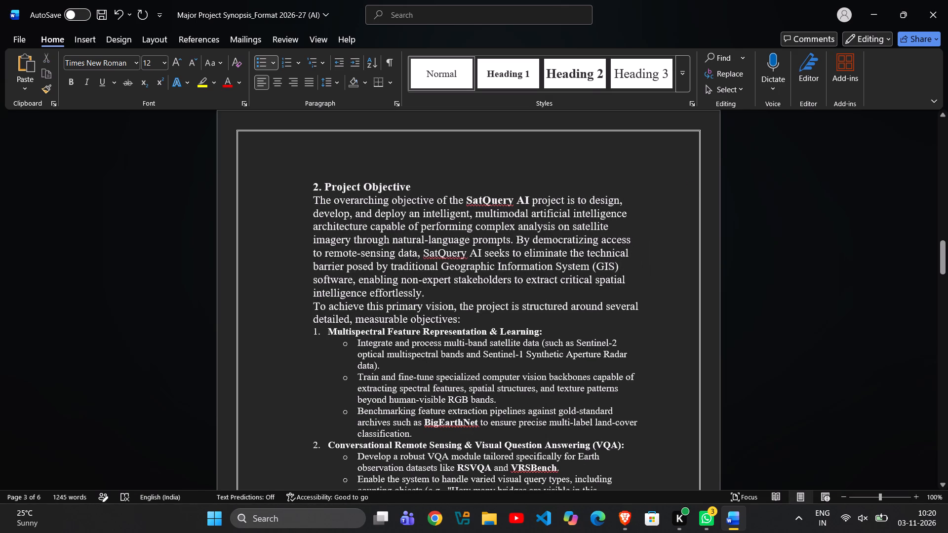
Set the "2. Project Objective" heading to font size 16.
left_click_drag(414, 186, 304, 182)
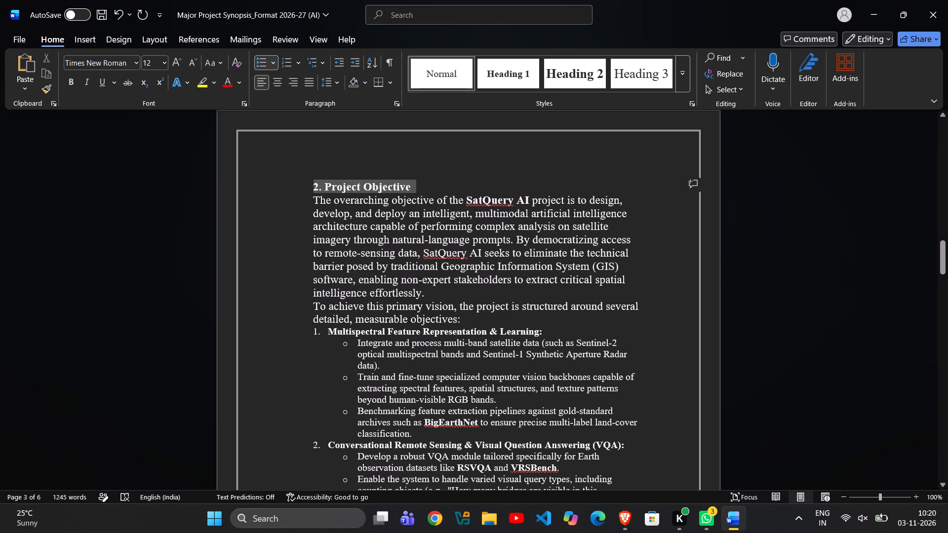
left_click_drag(304, 182, 303, 182)
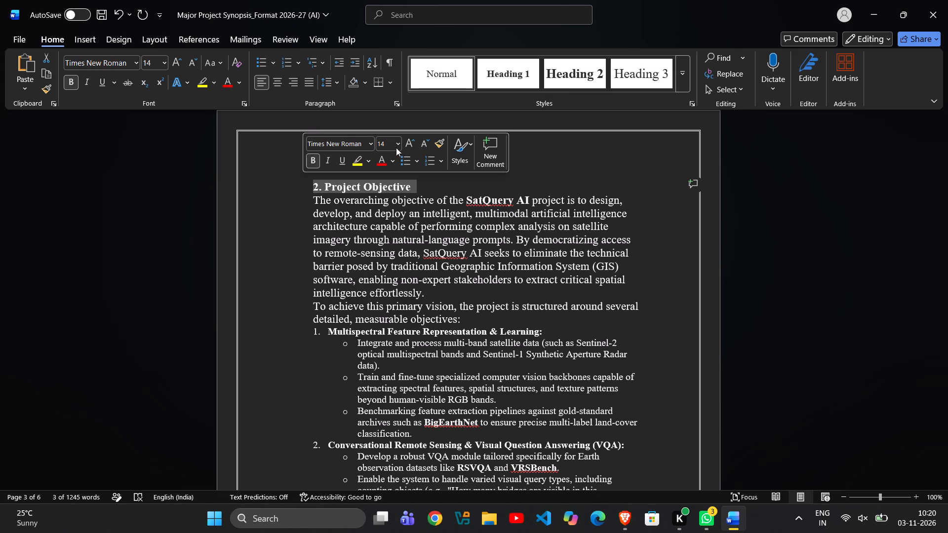
left_click(393, 148)
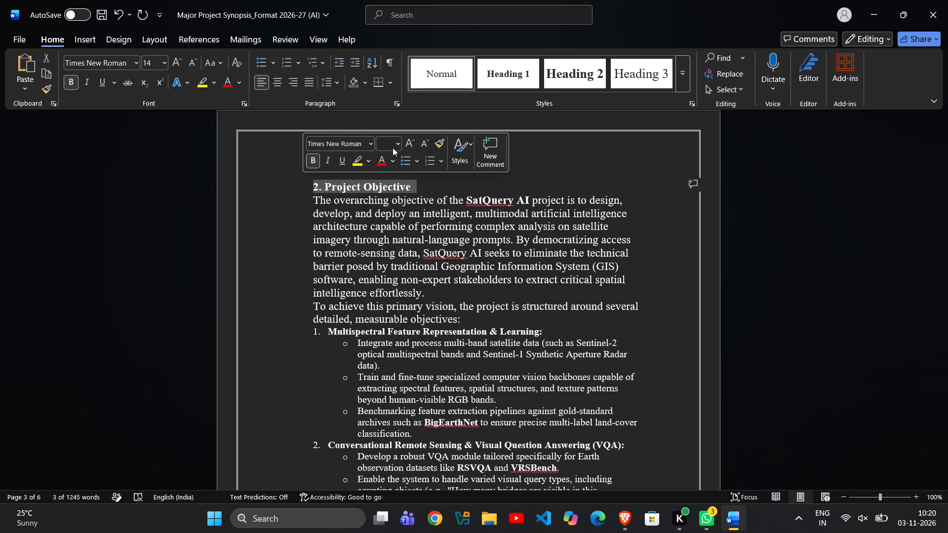
left_click(397, 145)
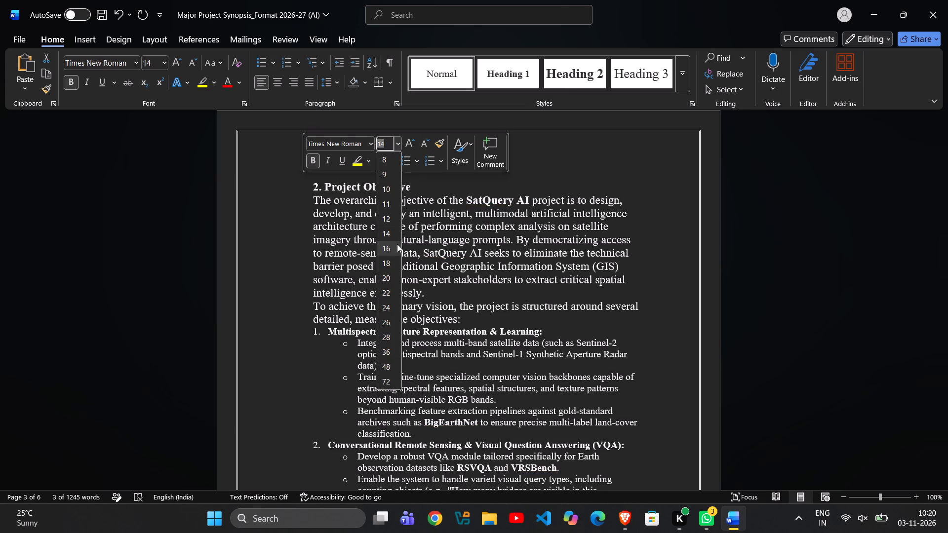
left_click(396, 246)
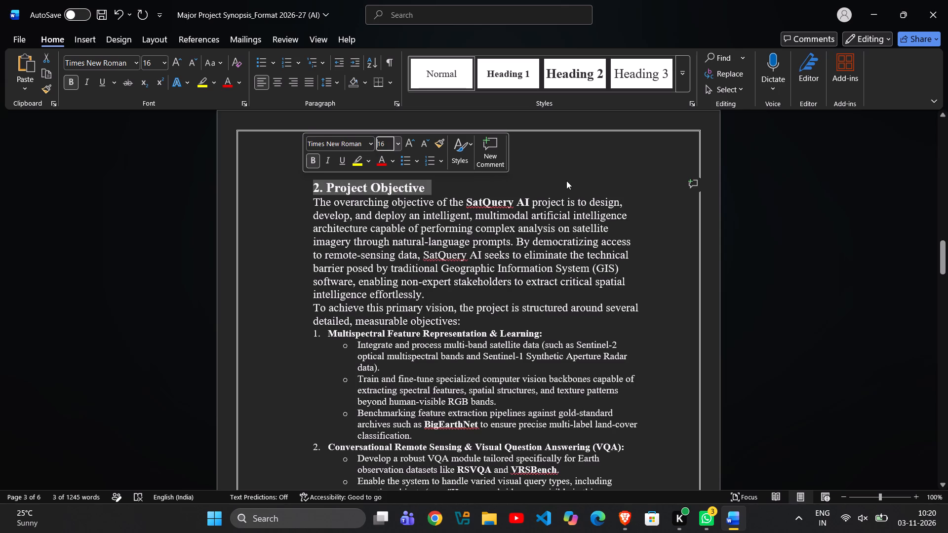
left_click(566, 181)
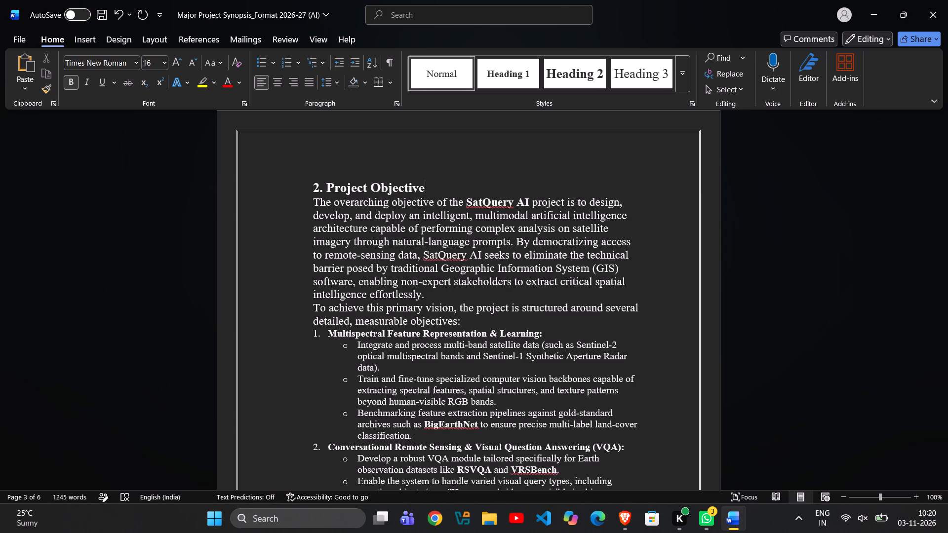
Insert a blank line between "detailed, measurable objectives:" and the numbered objectives list.
left_click(466, 325)
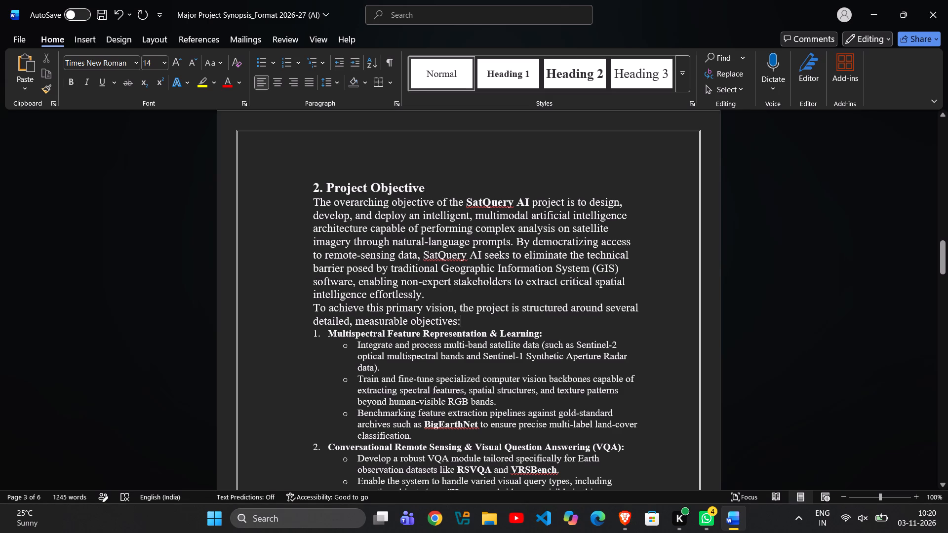
key("Return")
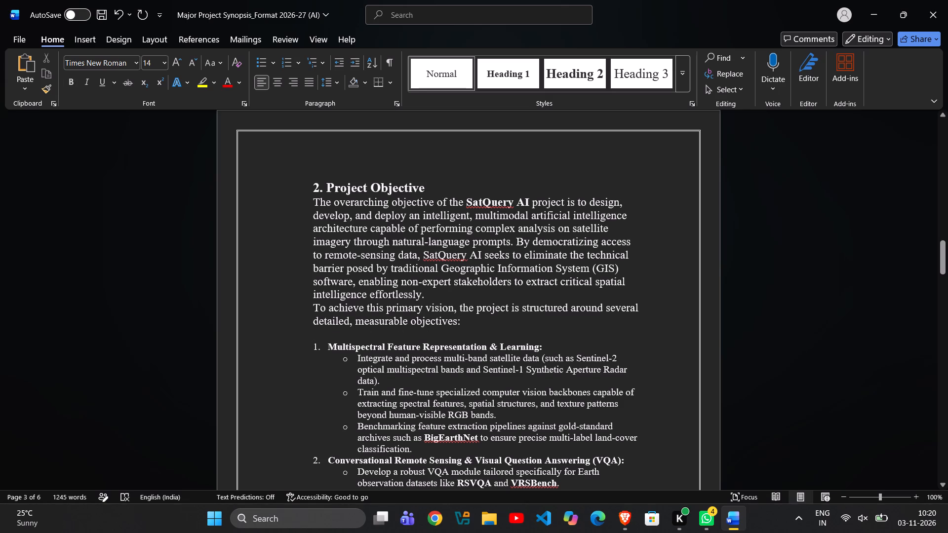
Set the "Multispectral Feature Representation & Learning:" heading and its three bullet points to font size 14.
left_click_drag(313, 344, 448, 433)
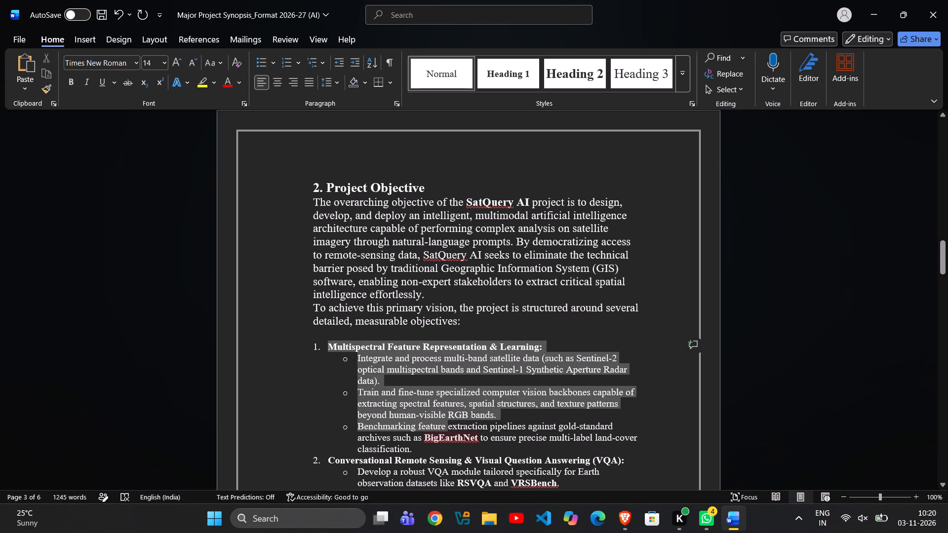
left_click_drag(448, 433, 465, 443)
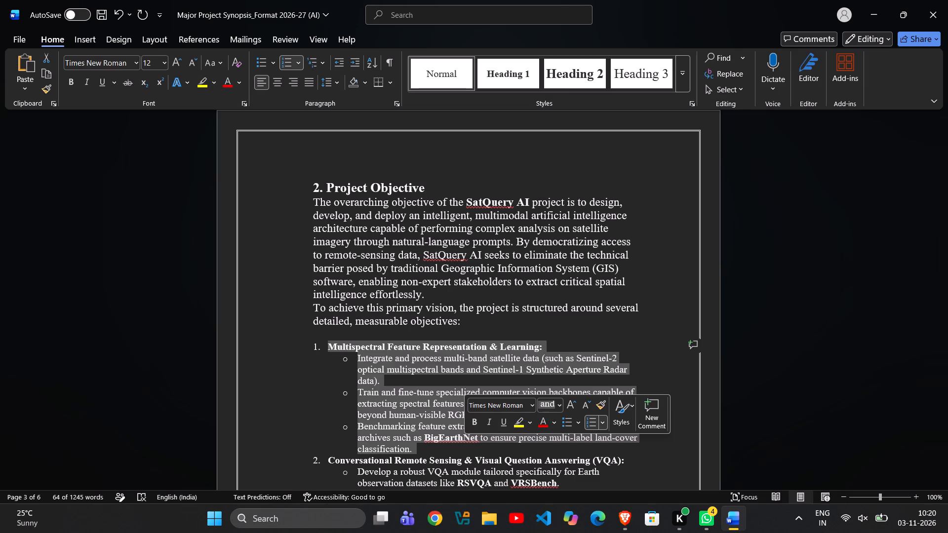
left_click(558, 406)
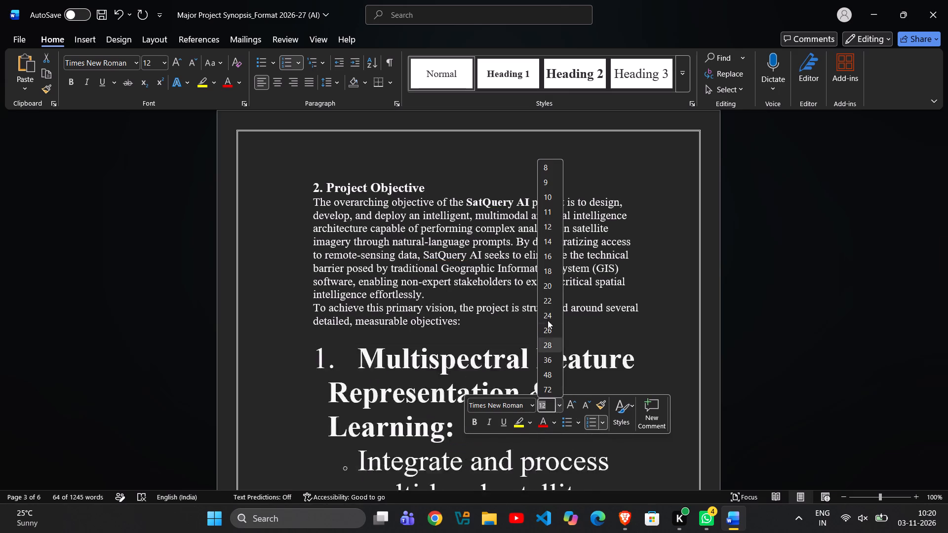
left_click(550, 238)
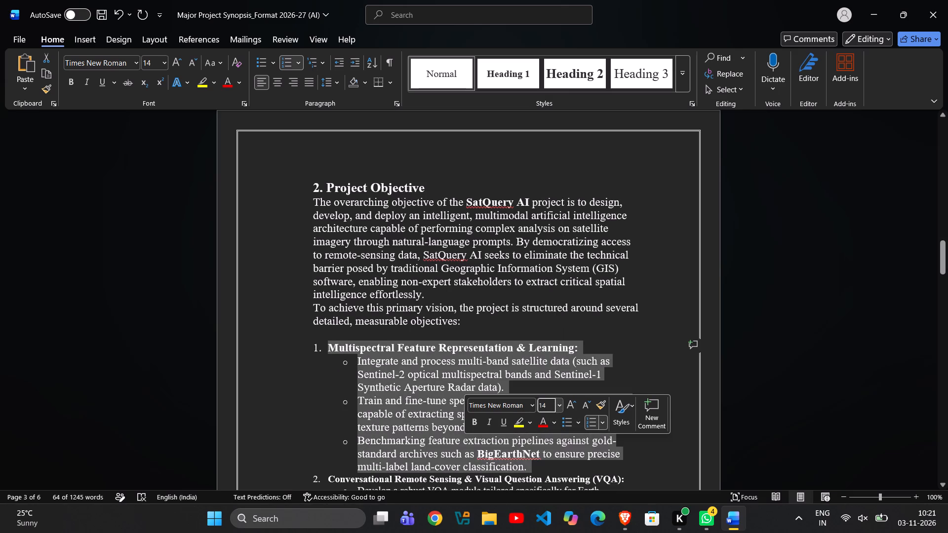
left_click(661, 337)
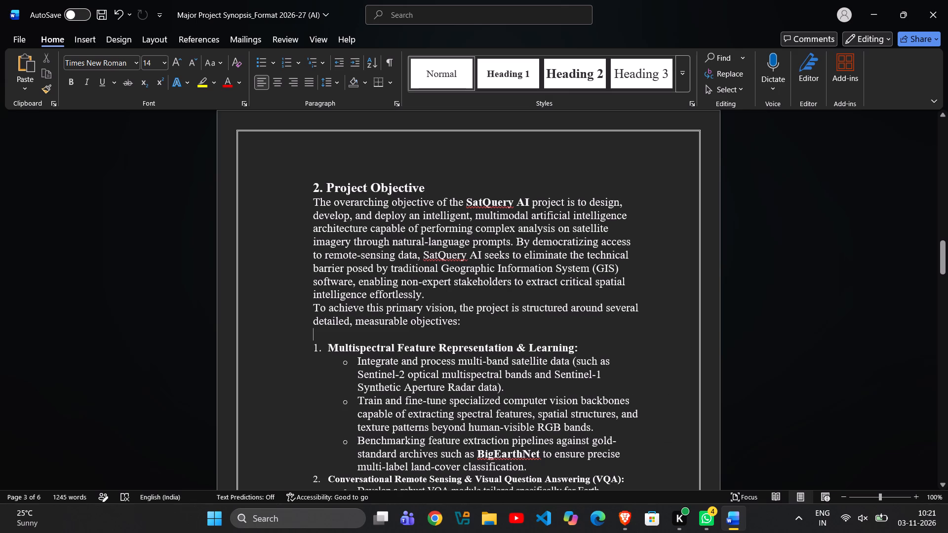
Set the "Multispectral Feature Representation & Learning:" heading to font size 16.
left_click_drag(581, 348, 314, 345)
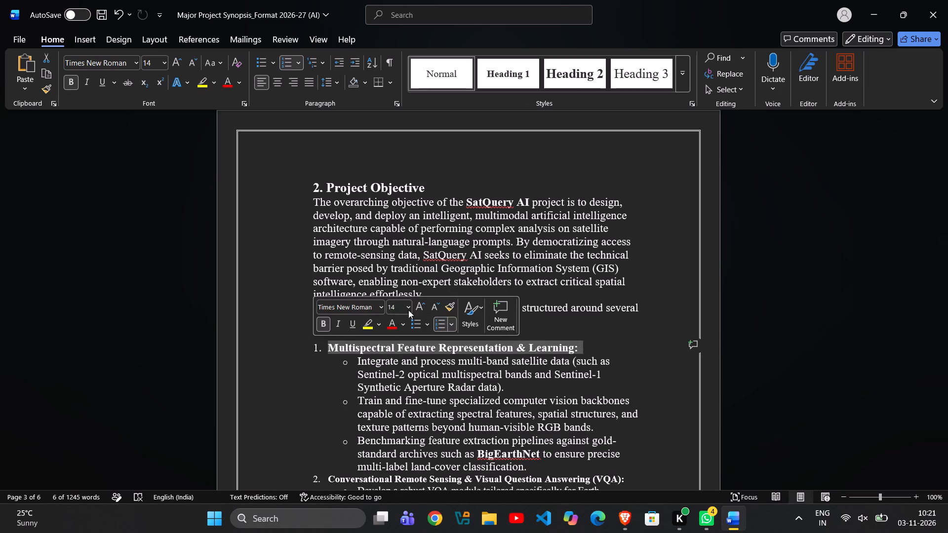
left_click(404, 308)
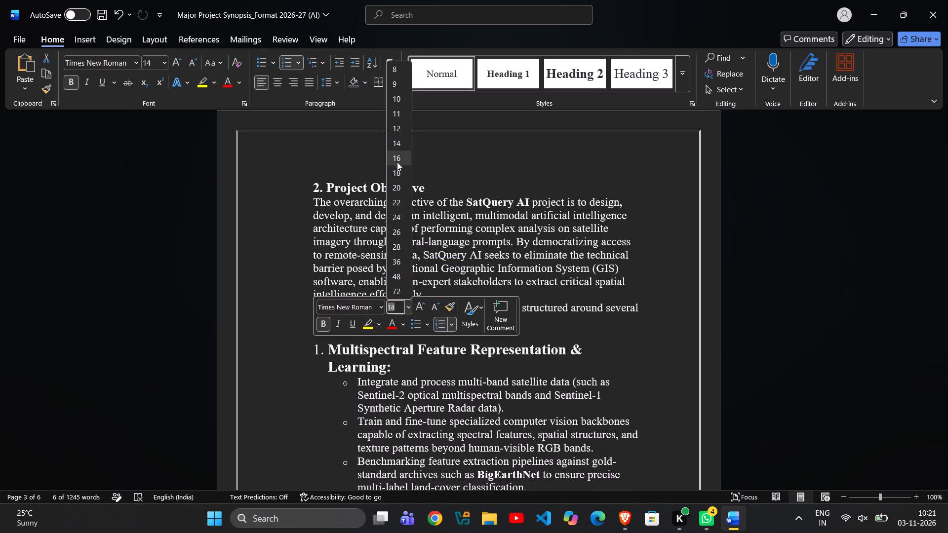
left_click(396, 154)
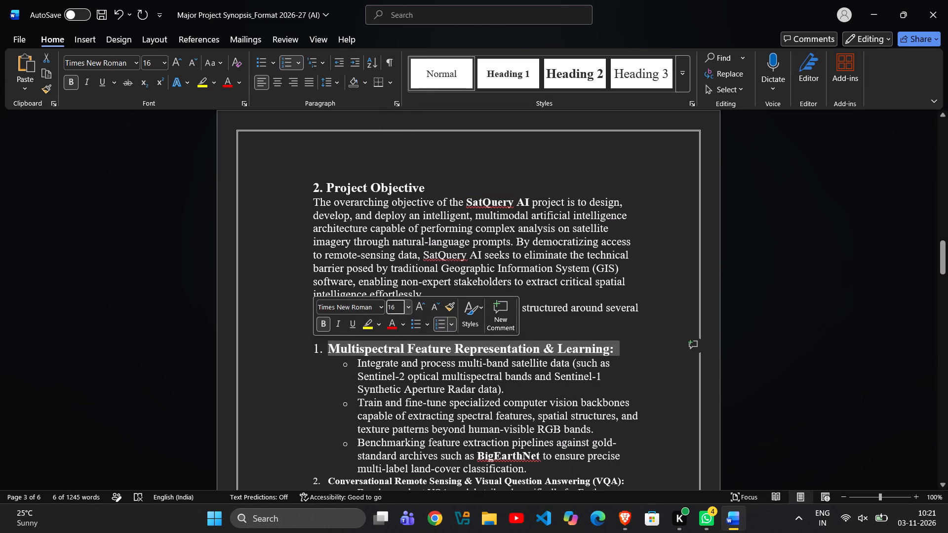
left_click(616, 319)
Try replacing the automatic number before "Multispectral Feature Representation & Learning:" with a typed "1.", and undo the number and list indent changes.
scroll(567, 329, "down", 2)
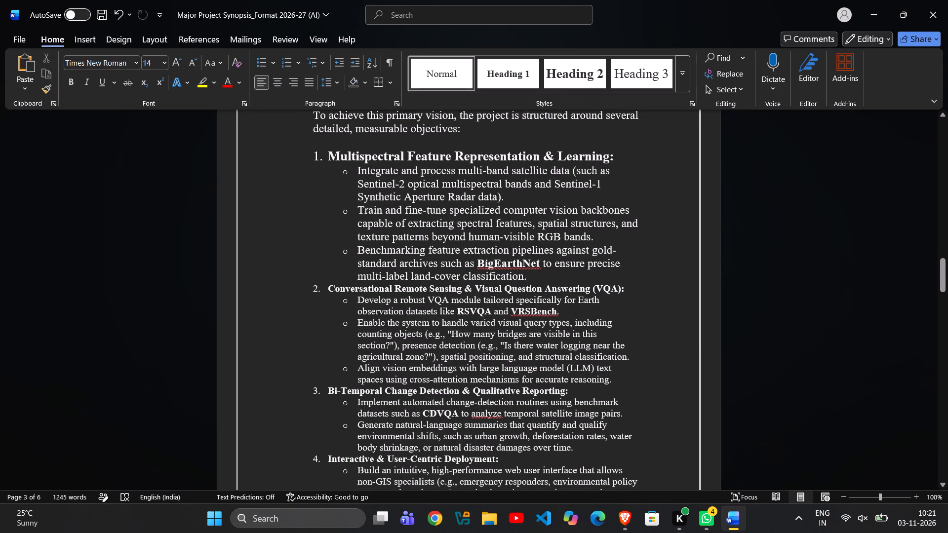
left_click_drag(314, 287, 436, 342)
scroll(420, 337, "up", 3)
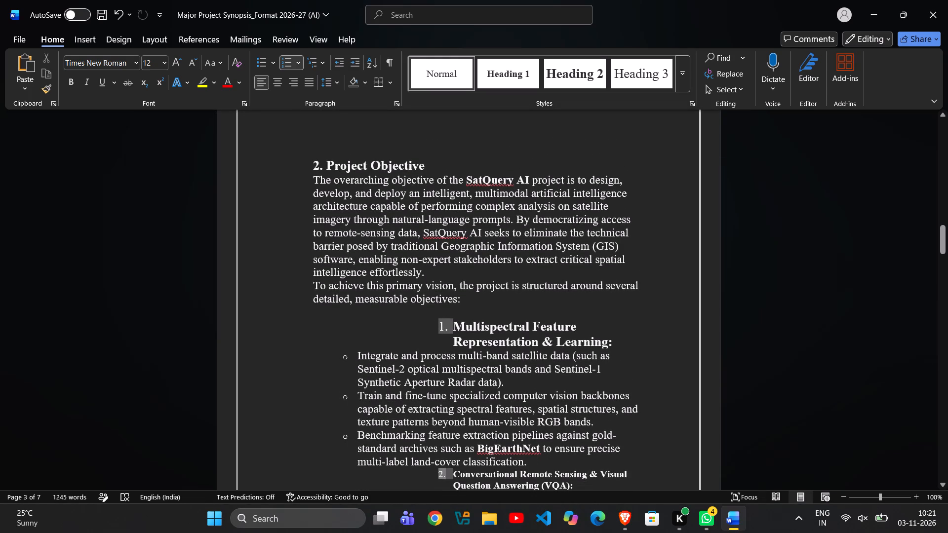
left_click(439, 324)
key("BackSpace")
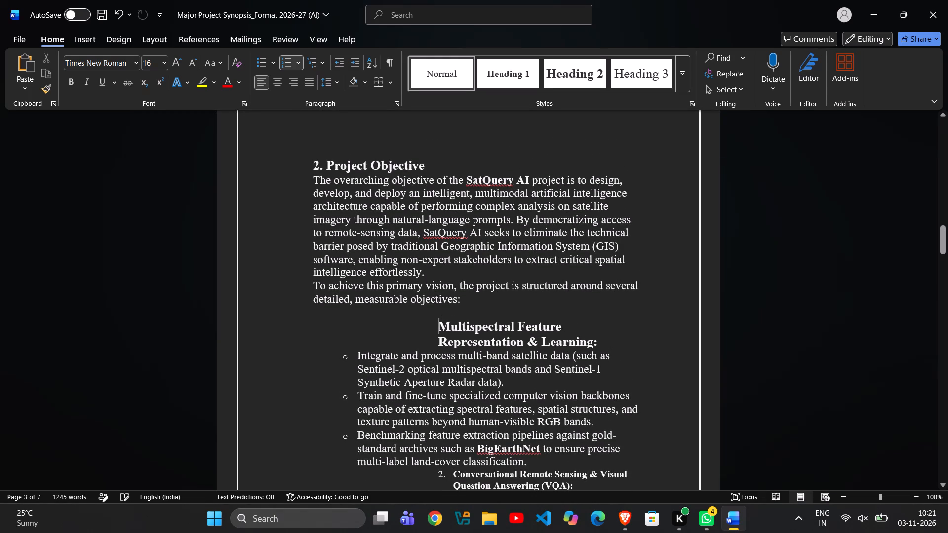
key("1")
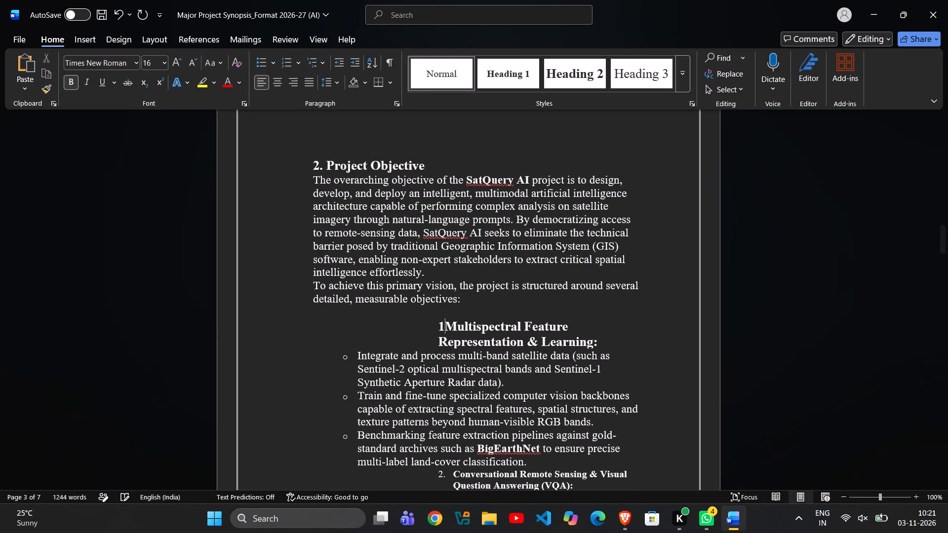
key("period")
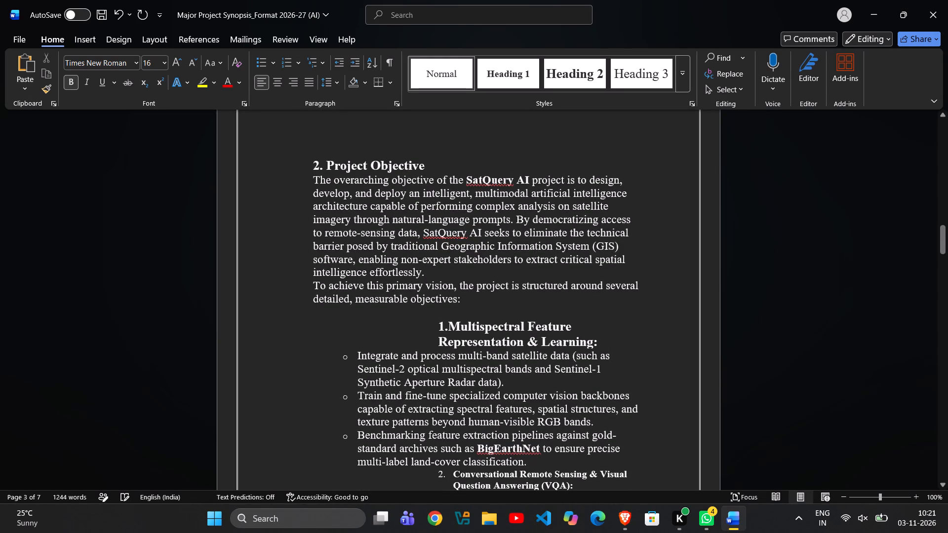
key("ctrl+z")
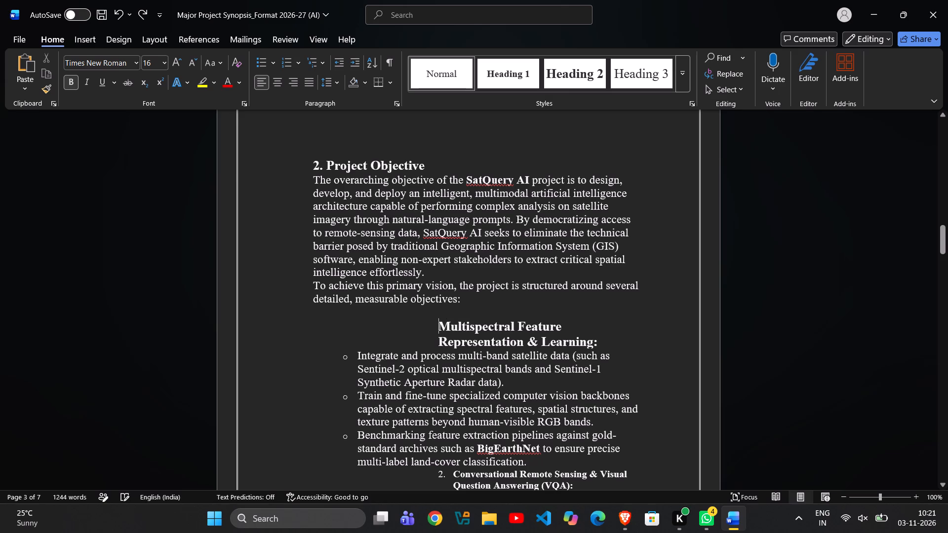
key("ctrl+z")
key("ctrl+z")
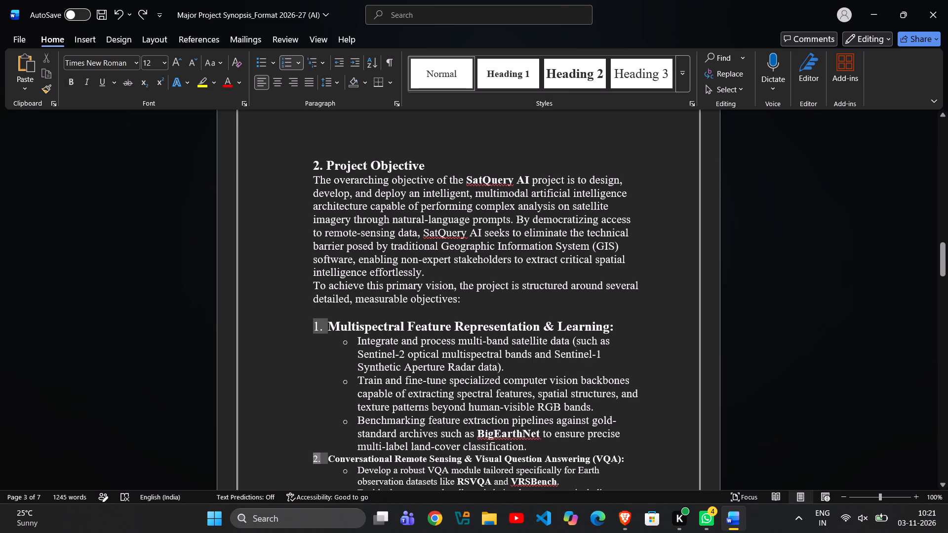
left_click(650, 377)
Set the "Conversational Remote Sensing & Visual Question Answering (VQA):" heading and its three bullet points to font size 14.
scroll(613, 380, "down", 1)
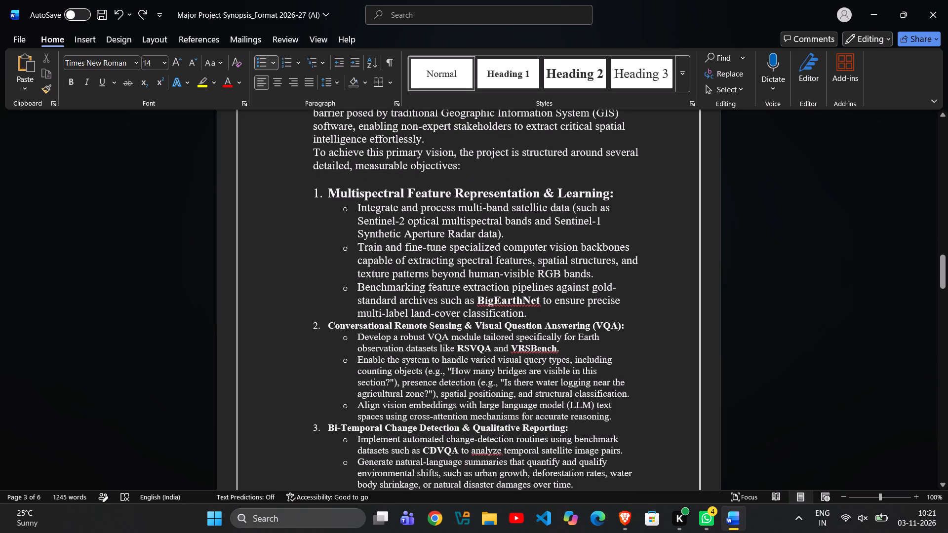
left_click_drag(313, 323, 343, 333)
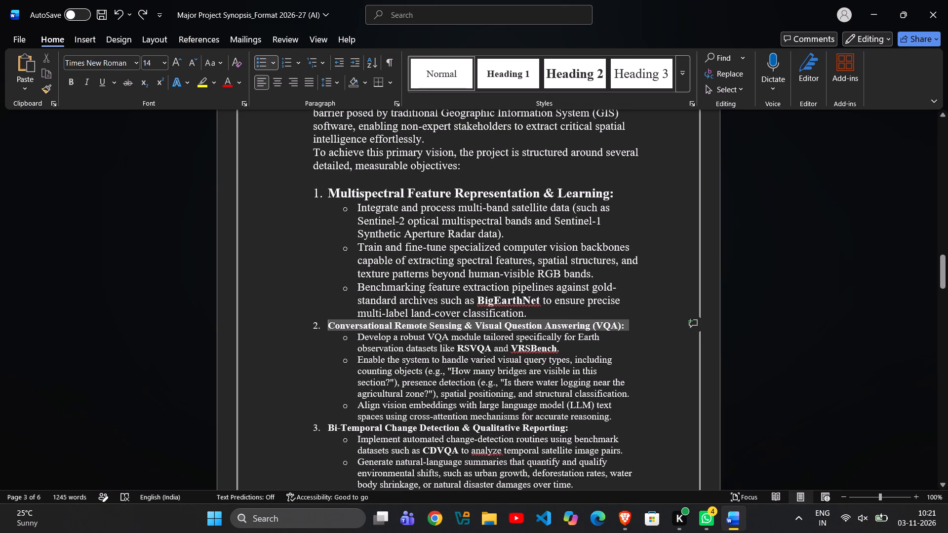
left_click_drag(343, 333, 589, 409)
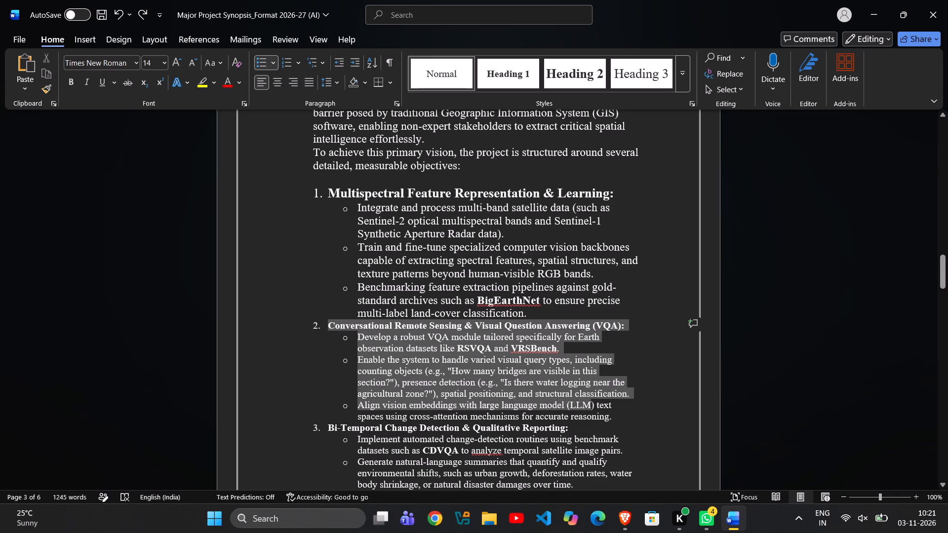
left_click_drag(589, 409, 616, 419)
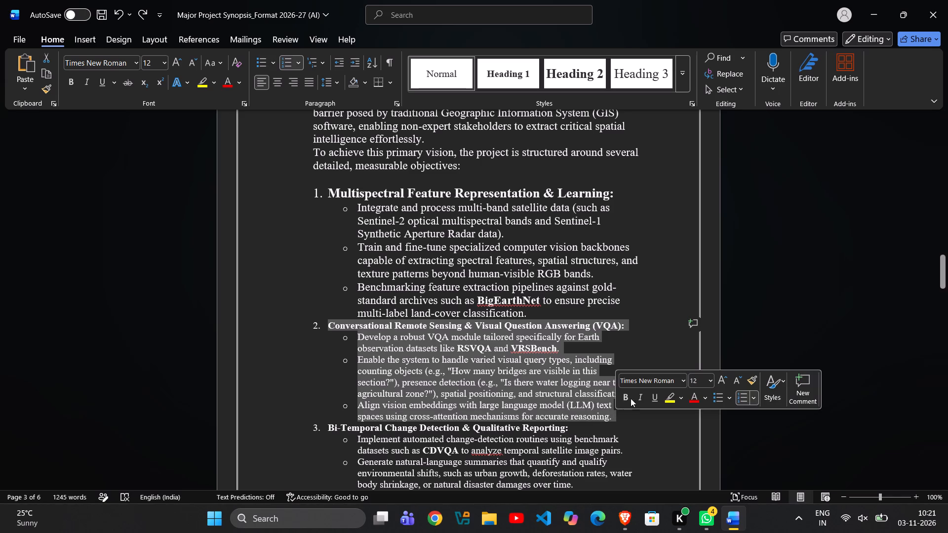
left_click(711, 382)
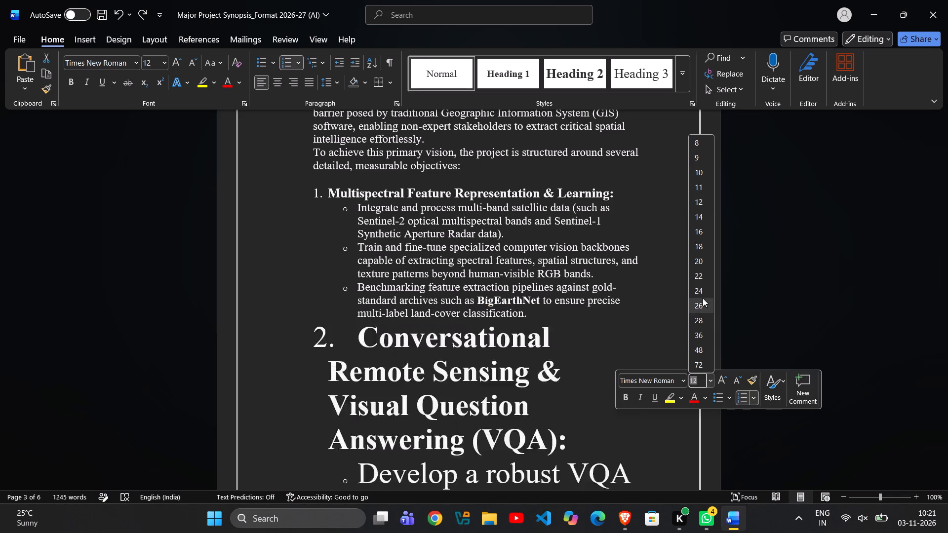
left_click(699, 217)
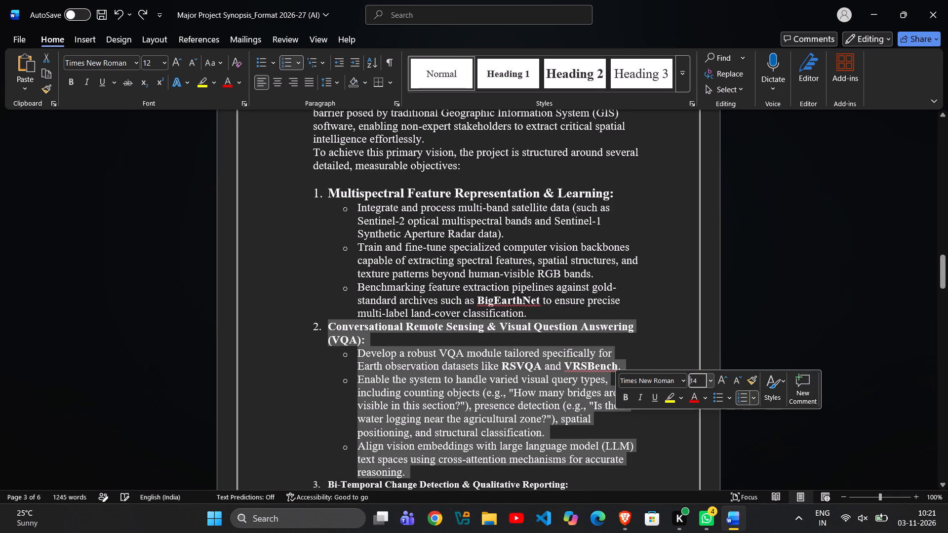
left_click(635, 336)
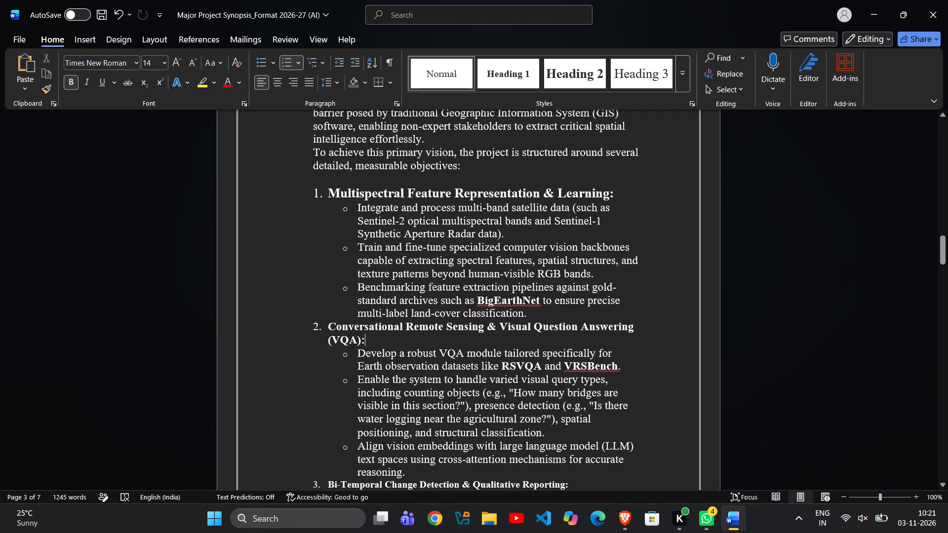
Set the "Conversational Remote Sensing & Visual Question Answering (VQA):" heading to font size 16.
left_click_drag(369, 340, 298, 317)
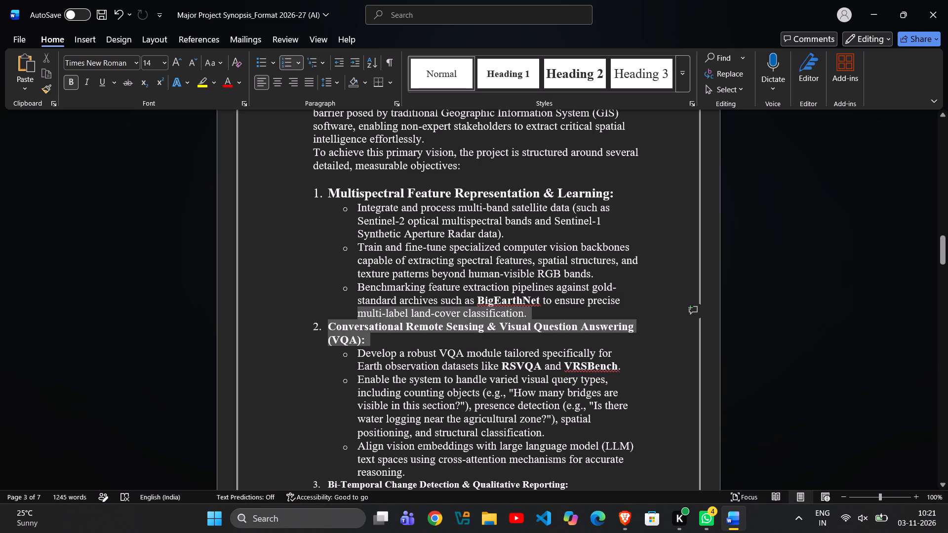
left_click_drag(298, 317, 298, 328)
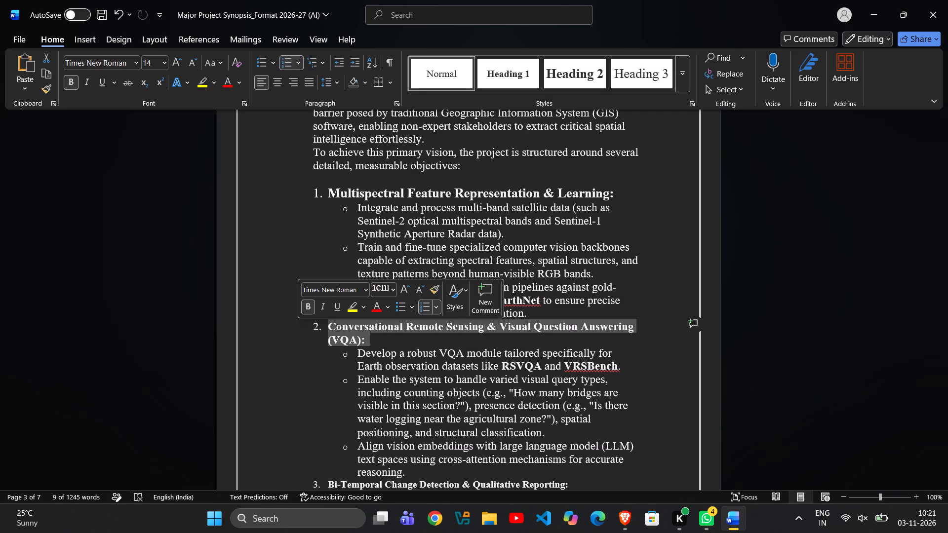
left_click(391, 293)
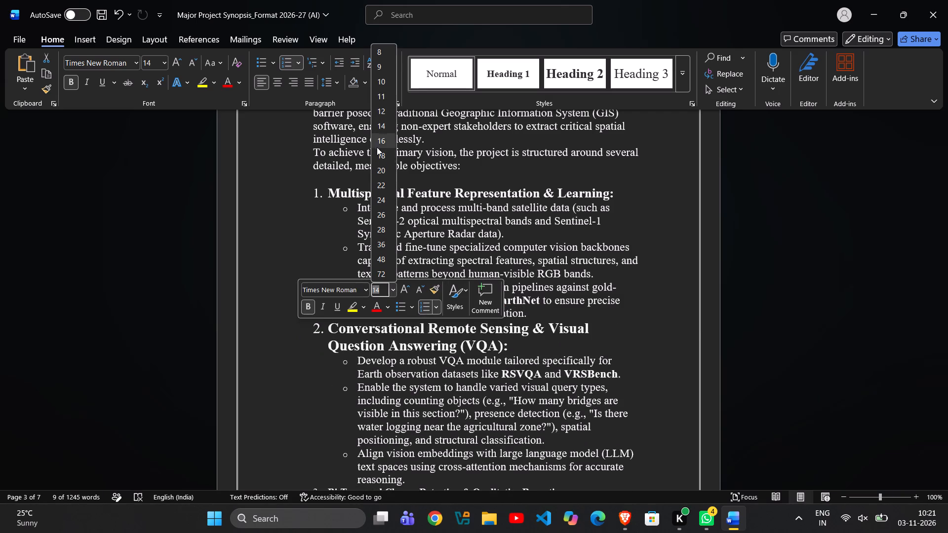
left_click(377, 145)
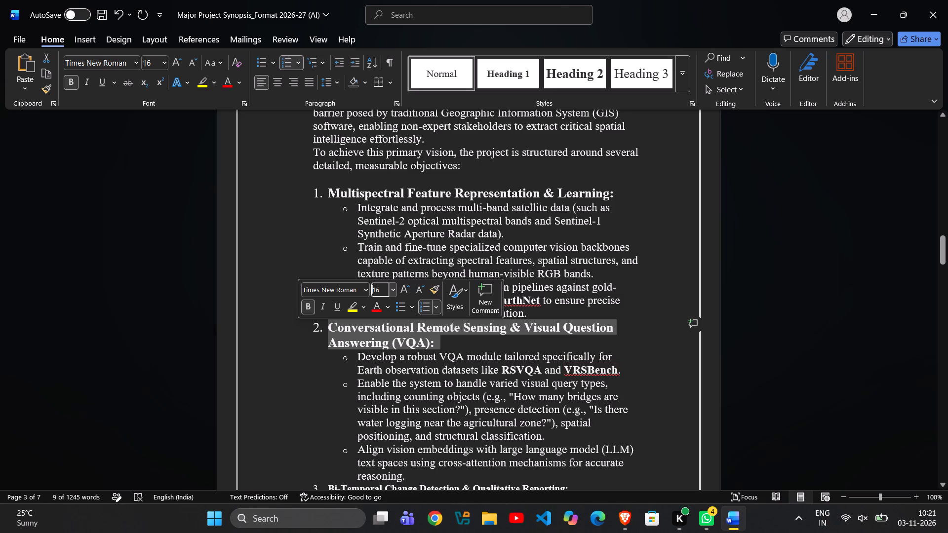
left_click(641, 357)
left_click(641, 357)
Set the "Bi-Temporal Change Detection & Qualitative Reporting:" heading and its first bullet point to font size 14.
scroll(641, 357, "down", 1)
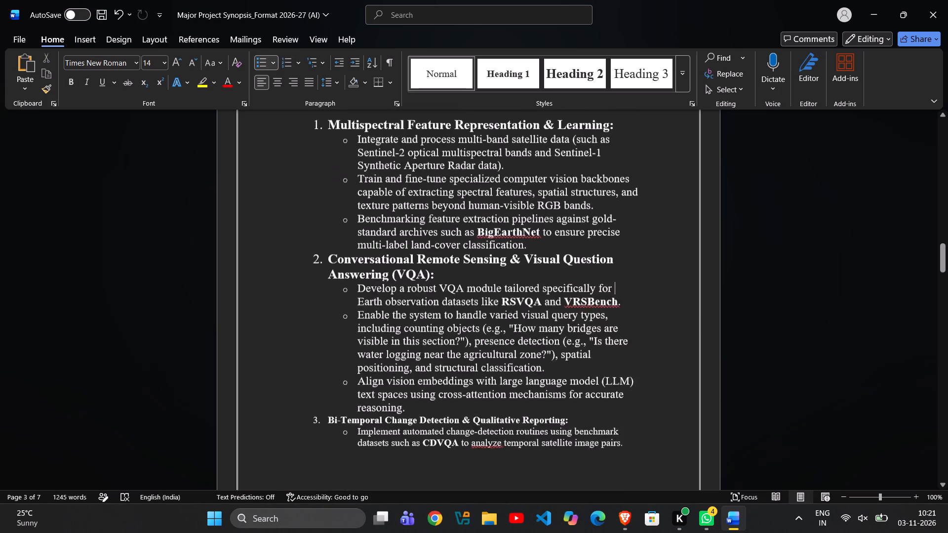
scroll(641, 357, "down", 1)
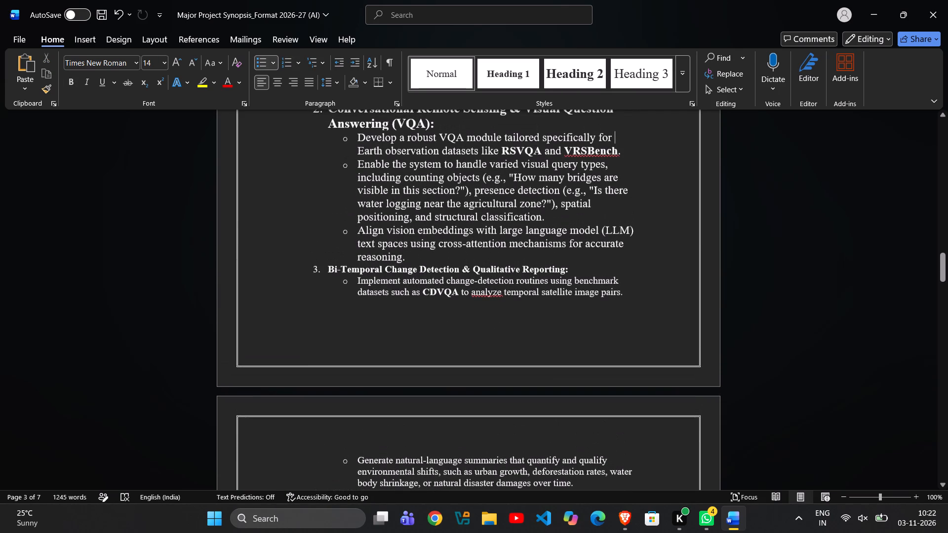
scroll(320, 266, "right", 1)
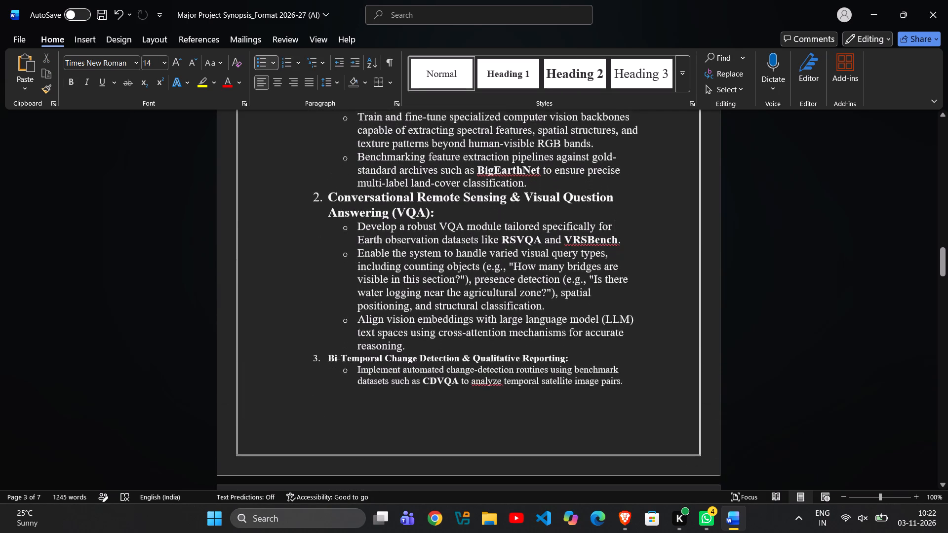
scroll(320, 266, "right", 1)
left_click_drag(313, 310, 590, 343)
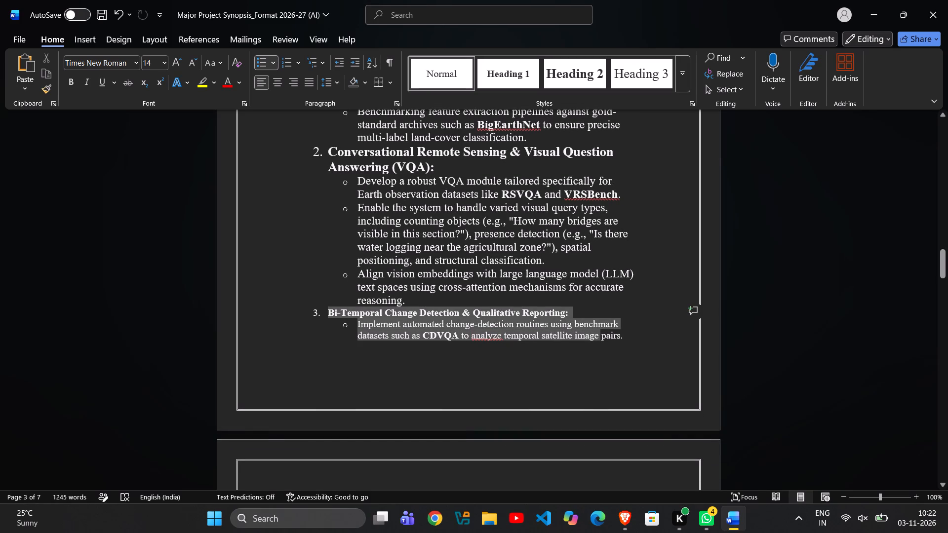
left_click_drag(590, 343, 619, 341)
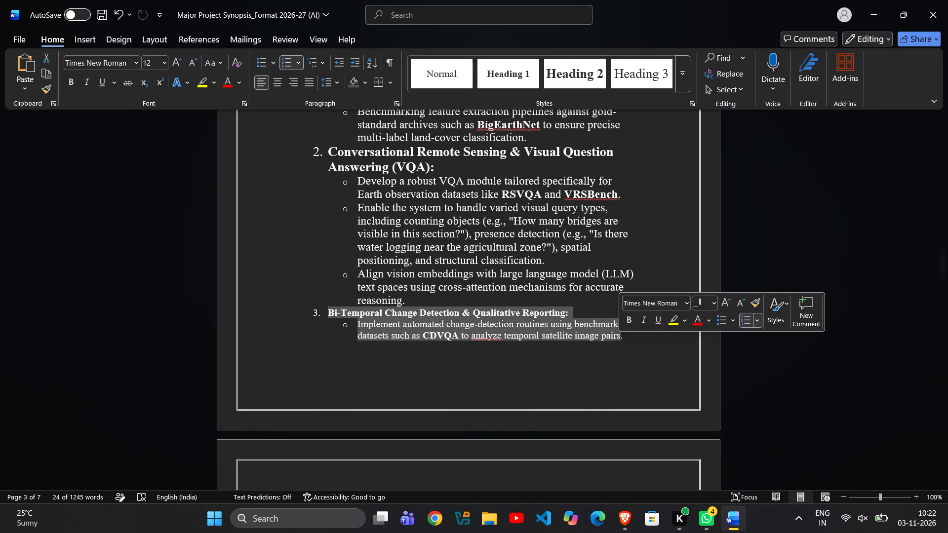
left_click(712, 303)
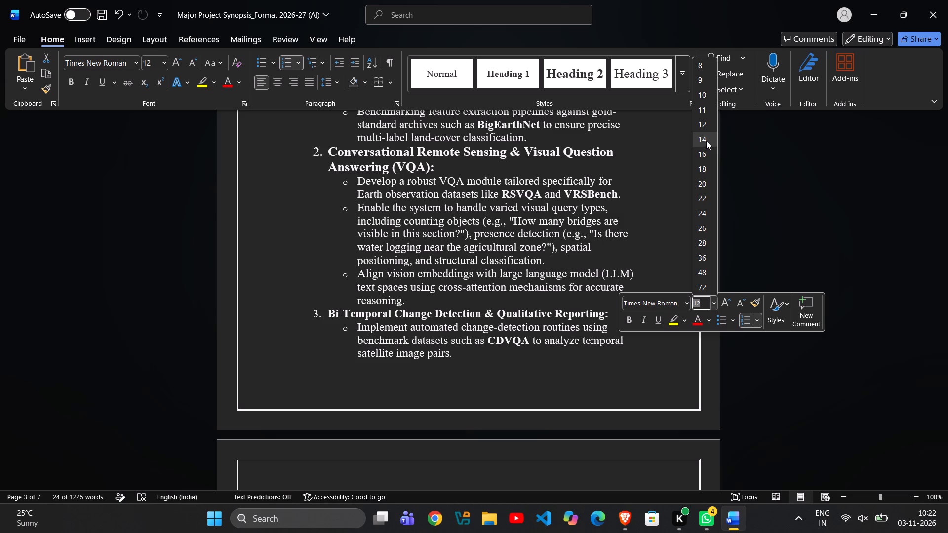
left_click(706, 141)
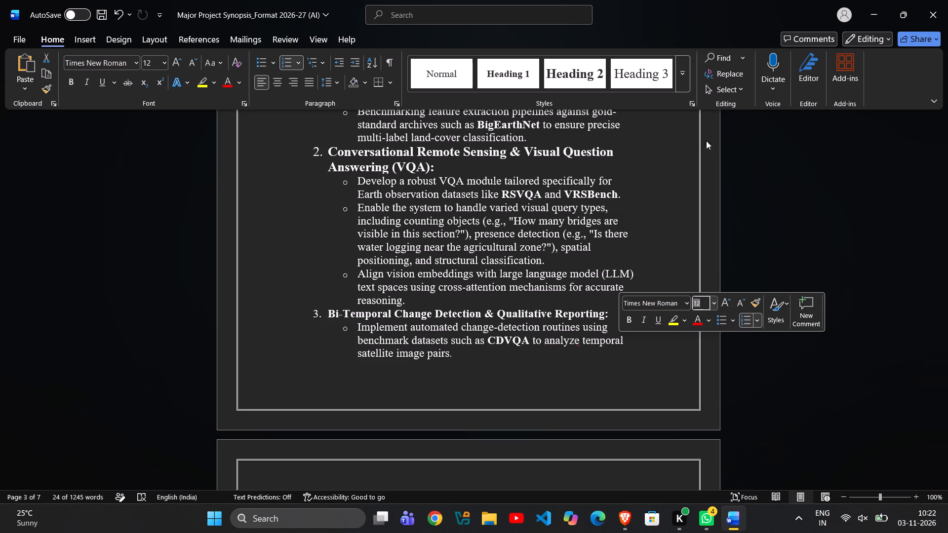
left_click(308, 299)
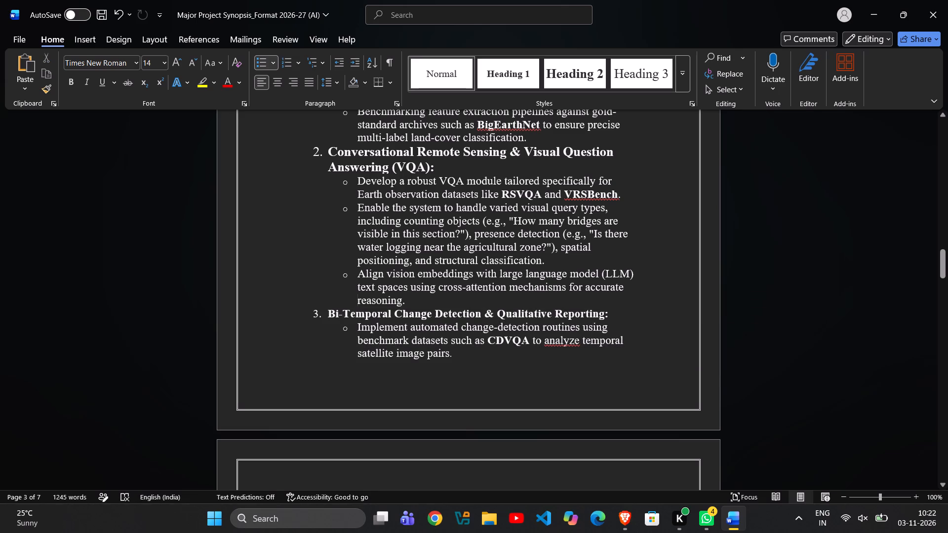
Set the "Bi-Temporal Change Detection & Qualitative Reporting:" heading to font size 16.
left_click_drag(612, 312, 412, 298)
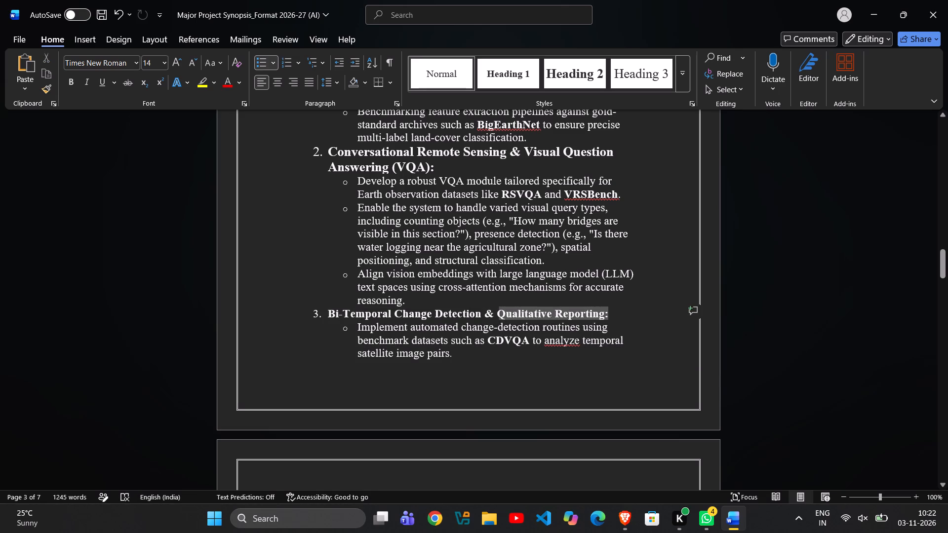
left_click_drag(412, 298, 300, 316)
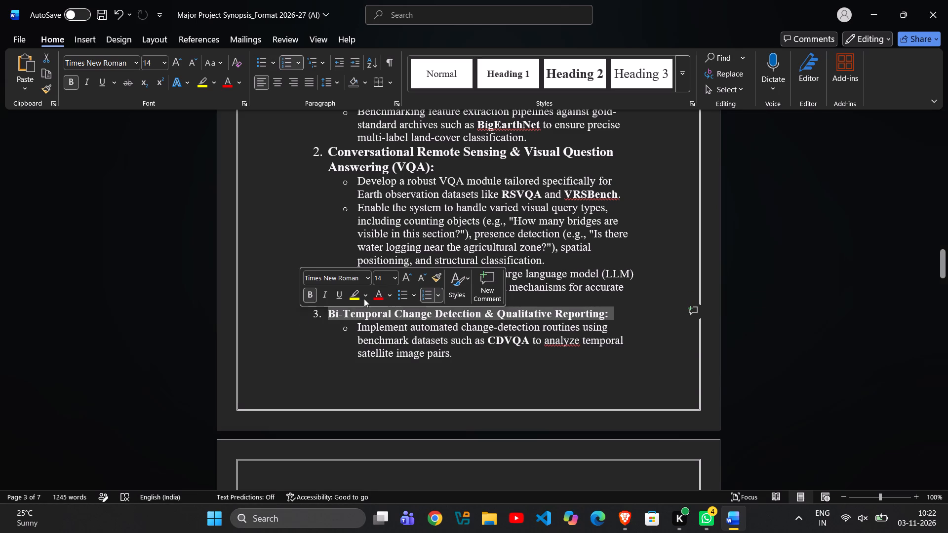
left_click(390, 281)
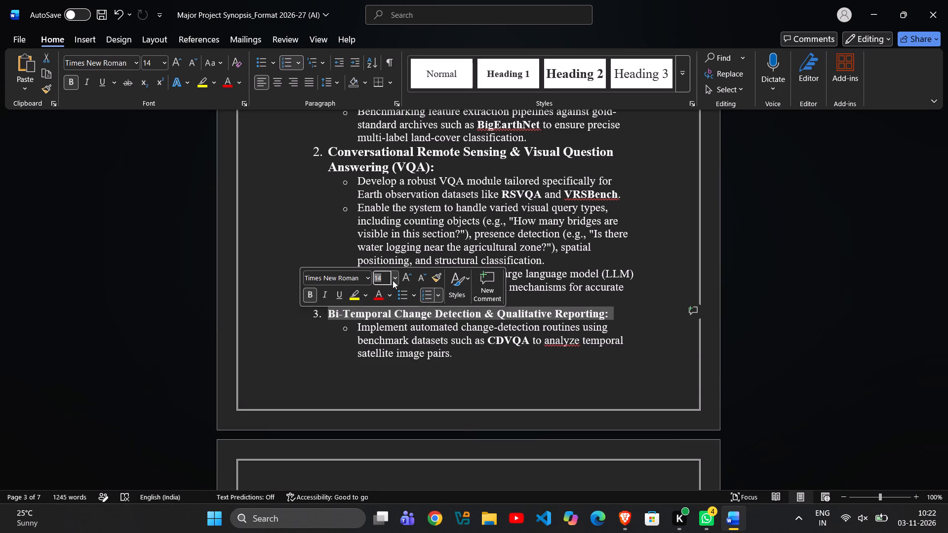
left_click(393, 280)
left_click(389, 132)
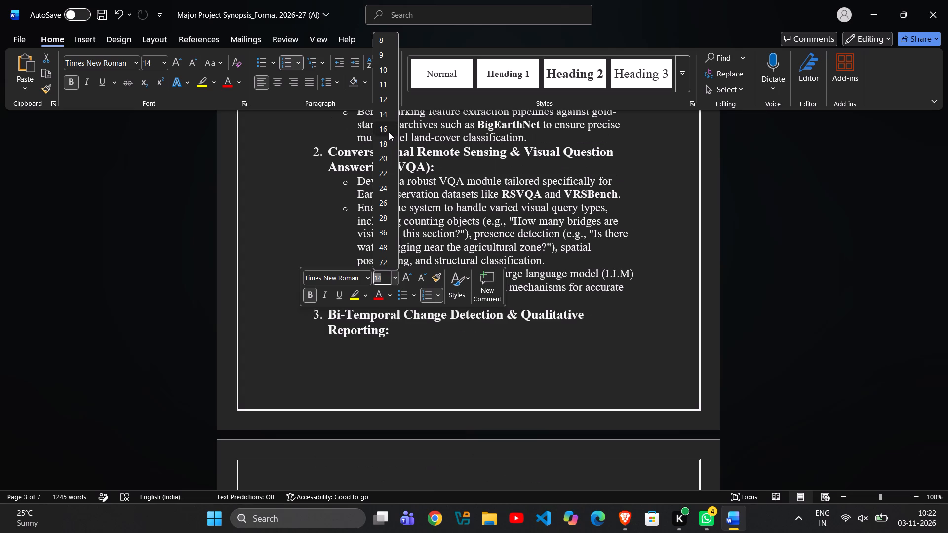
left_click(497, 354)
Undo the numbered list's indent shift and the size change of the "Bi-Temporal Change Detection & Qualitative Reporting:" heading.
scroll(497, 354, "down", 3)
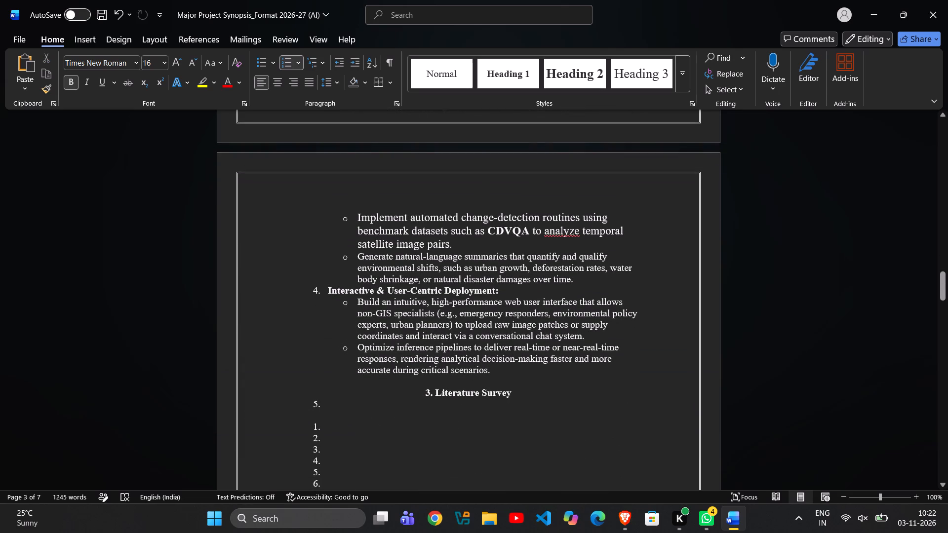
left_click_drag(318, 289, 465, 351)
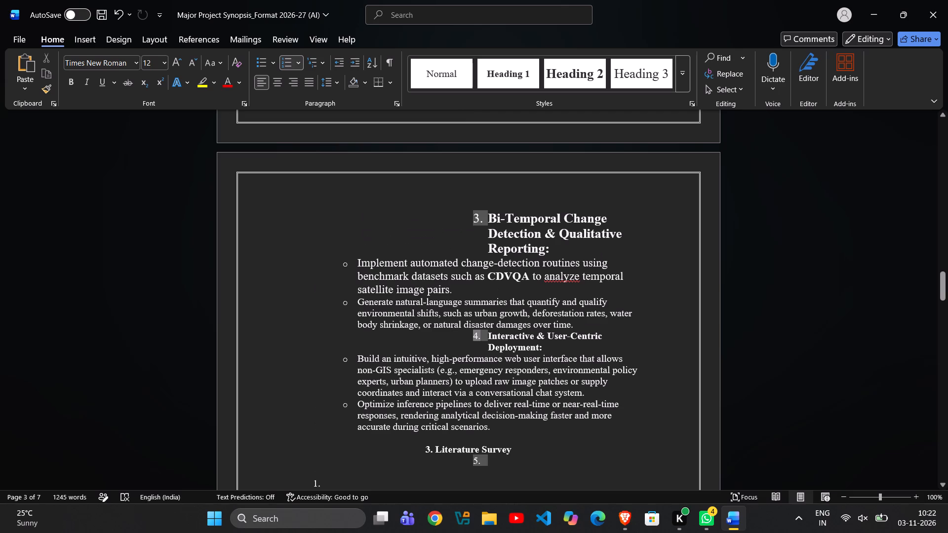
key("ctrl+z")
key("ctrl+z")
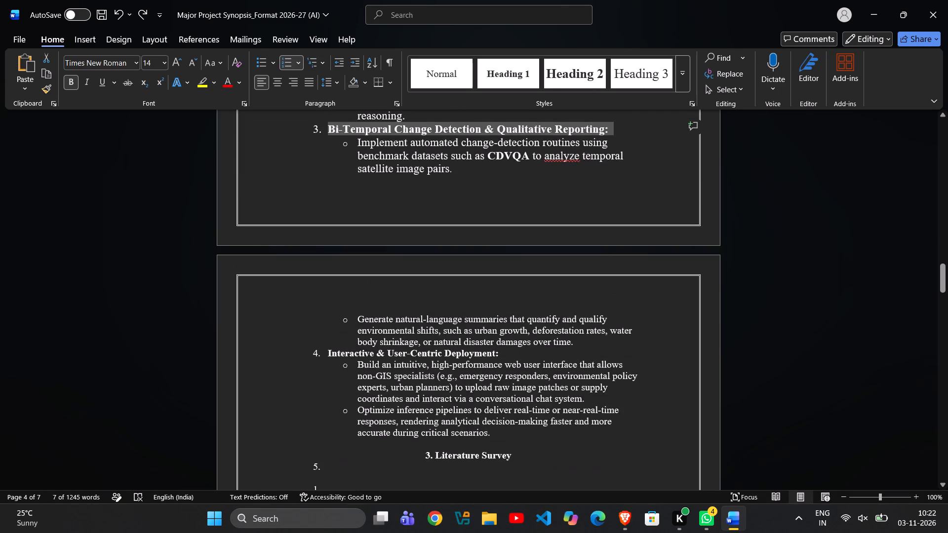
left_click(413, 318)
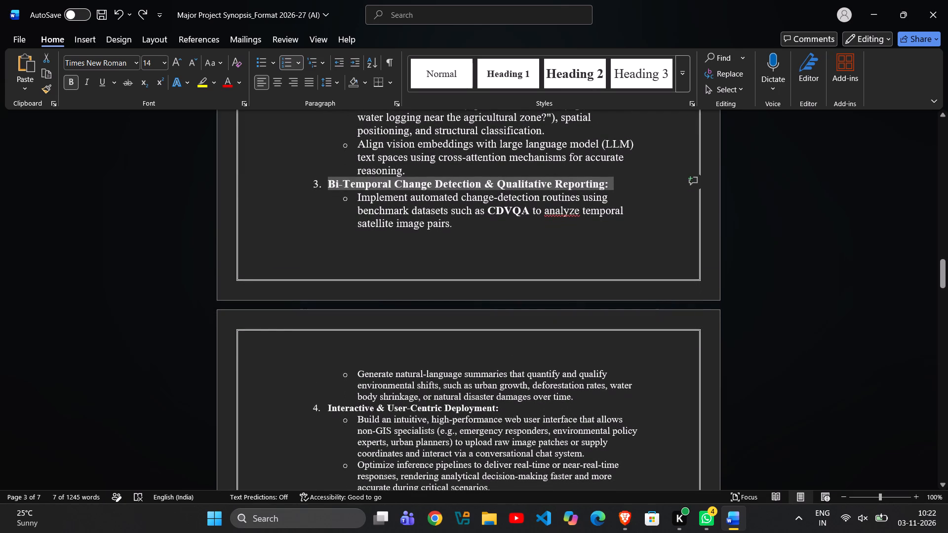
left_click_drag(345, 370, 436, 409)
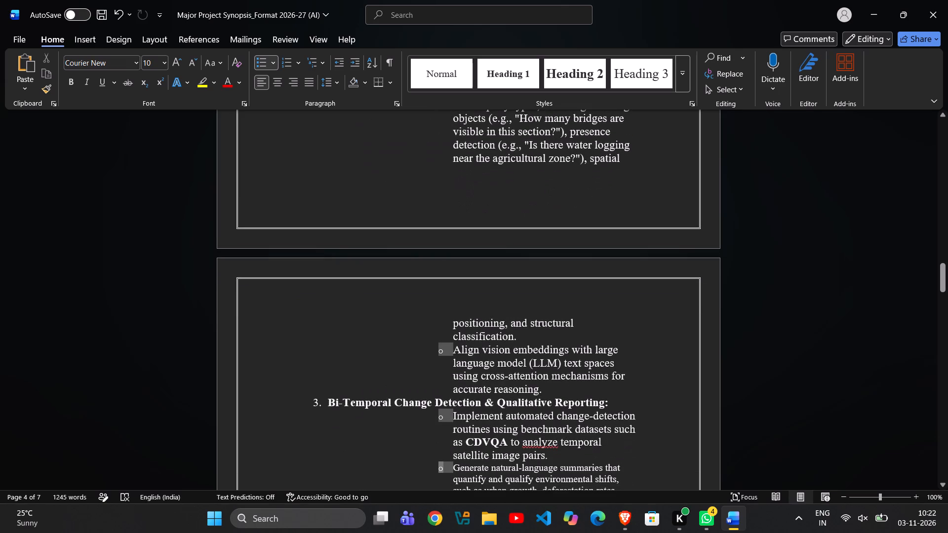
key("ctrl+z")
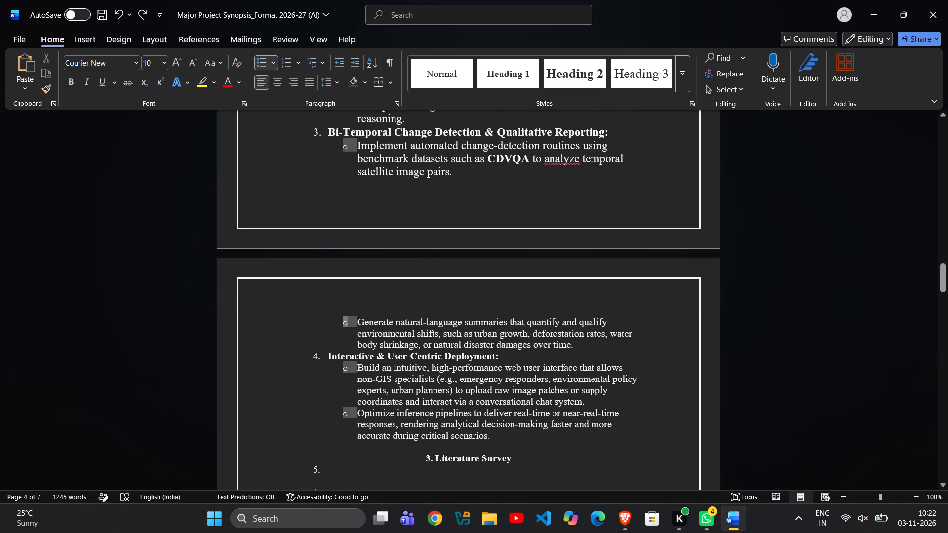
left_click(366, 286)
Set the "Generate natural-language summaries" bullet point under Bi-Temporal Change Detection to font size 14.
left_click_drag(359, 320, 573, 347)
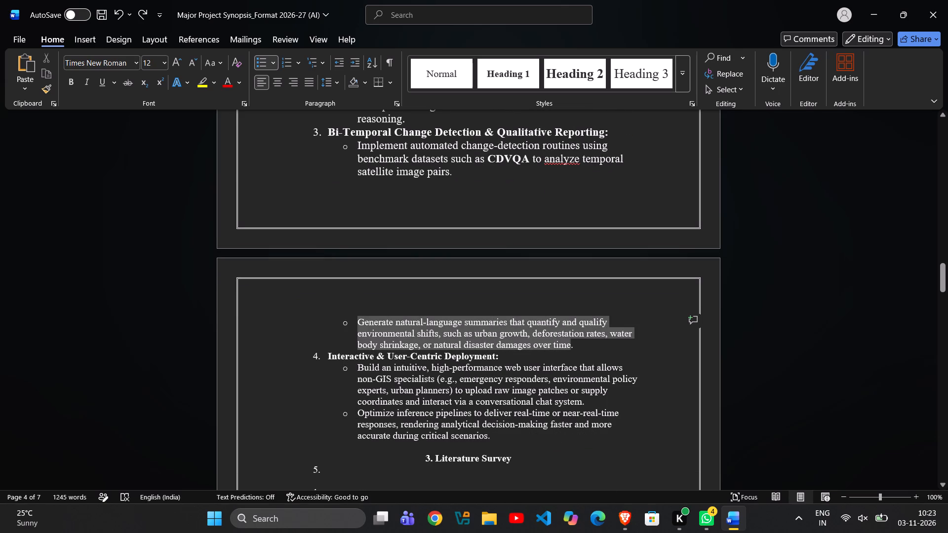
left_click_drag(573, 347, 578, 347)
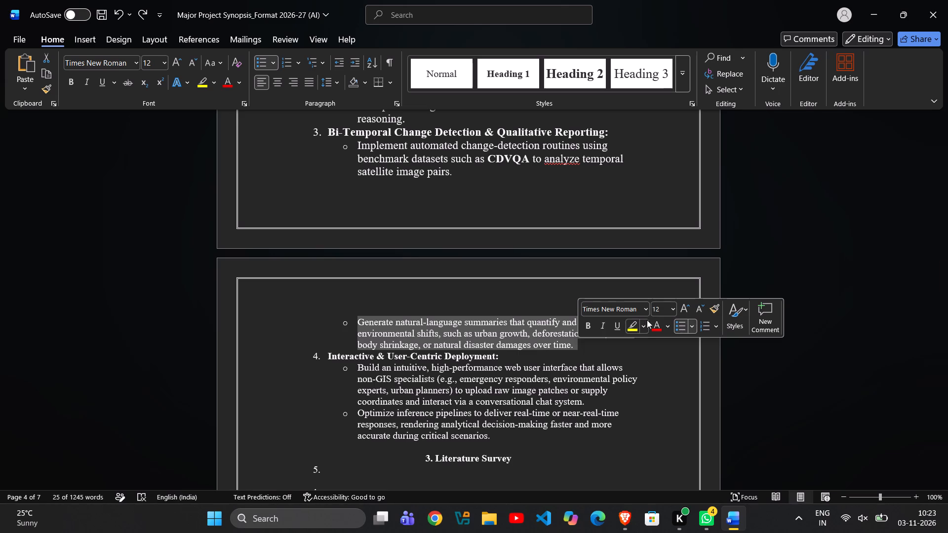
left_click(667, 311)
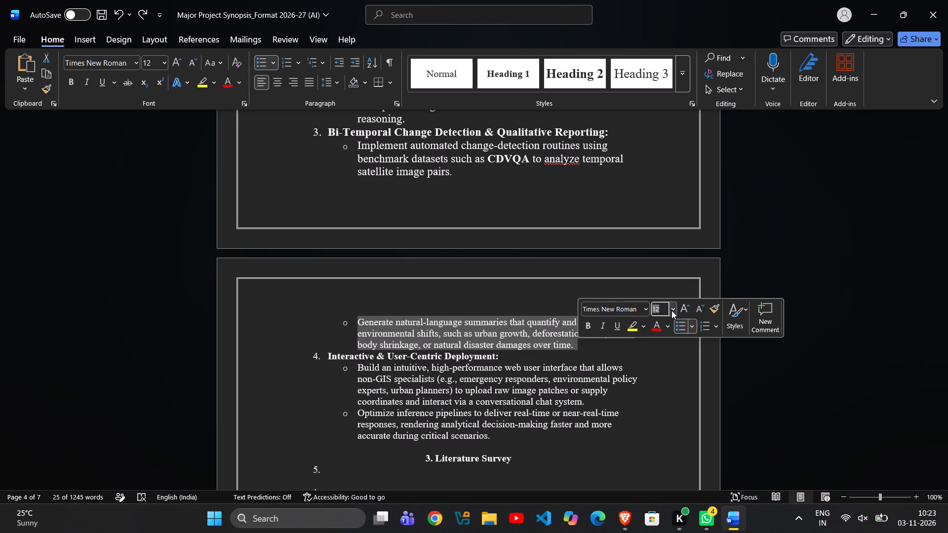
left_click(671, 310)
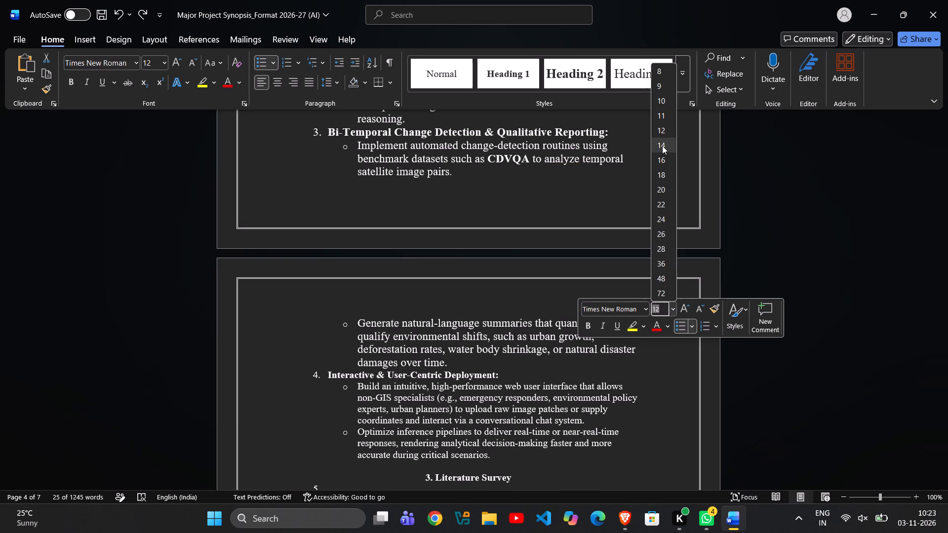
left_click(662, 146)
left_click(553, 243)
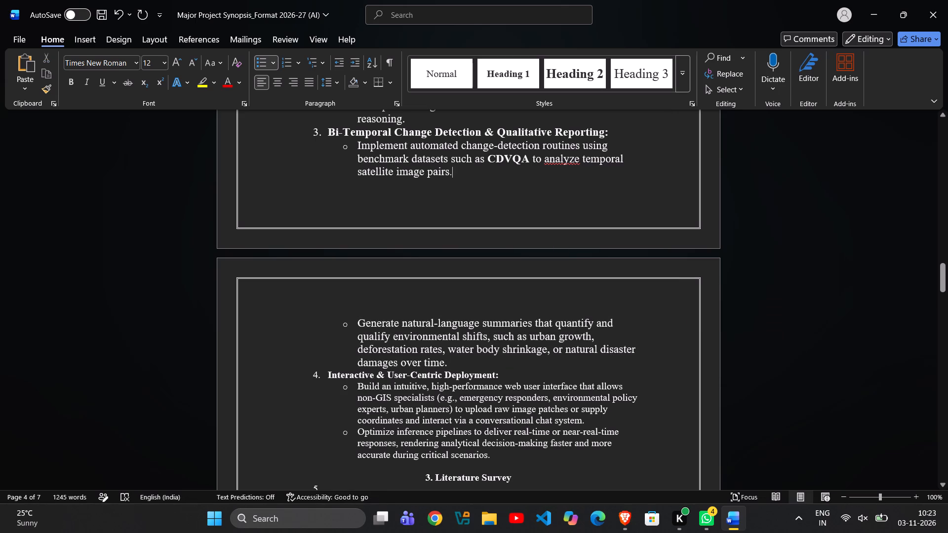
Set the two bullet points under "Interactive & User-Centric Deployment:" to font size 14.
scroll(528, 310, "down", 1)
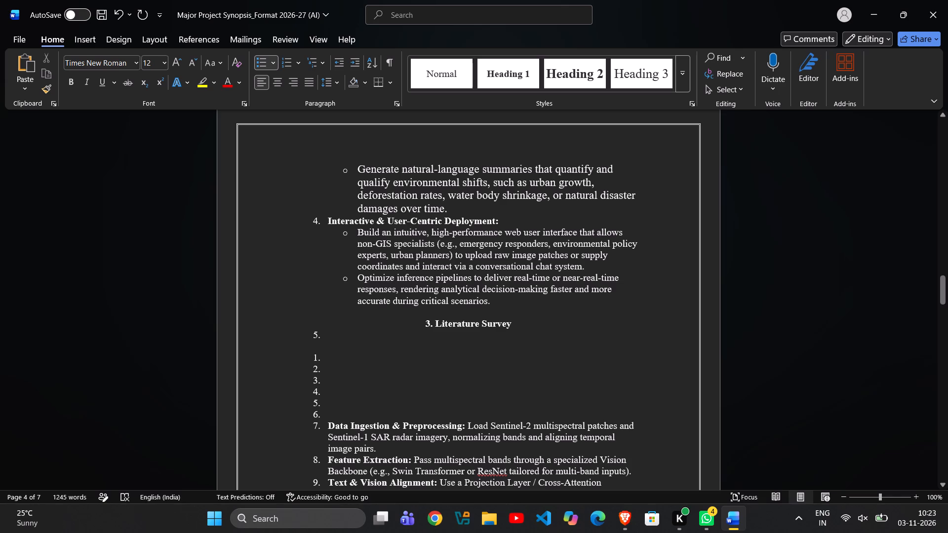
left_click_drag(358, 233, 449, 301)
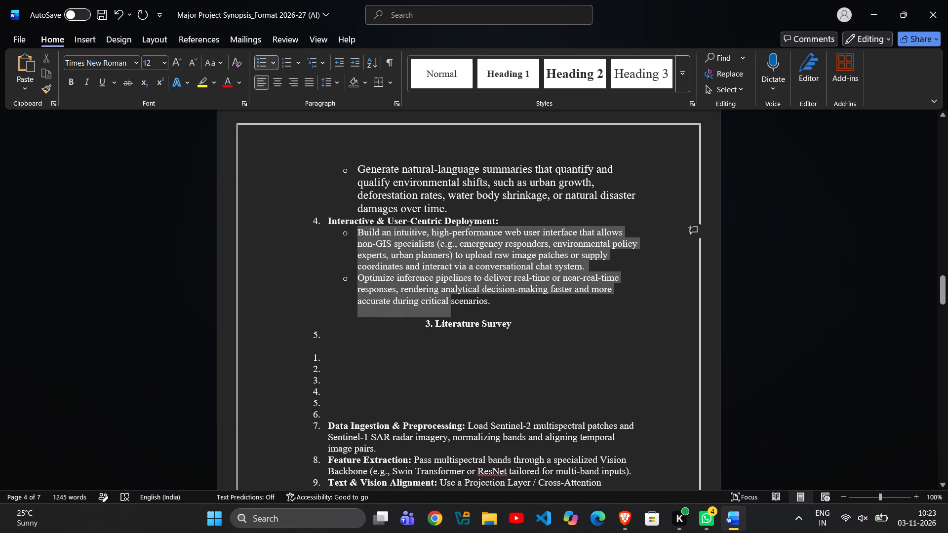
left_click_drag(449, 301, 482, 303)
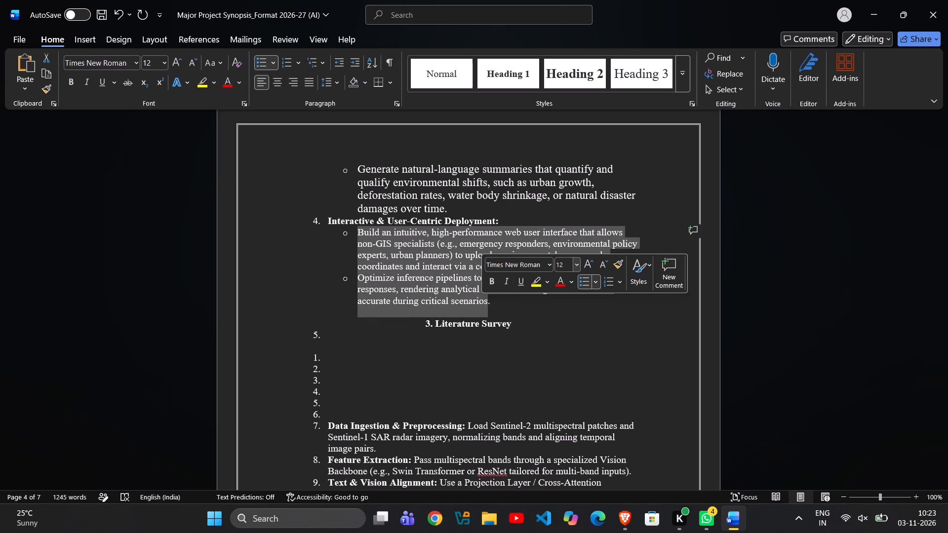
left_click(576, 267)
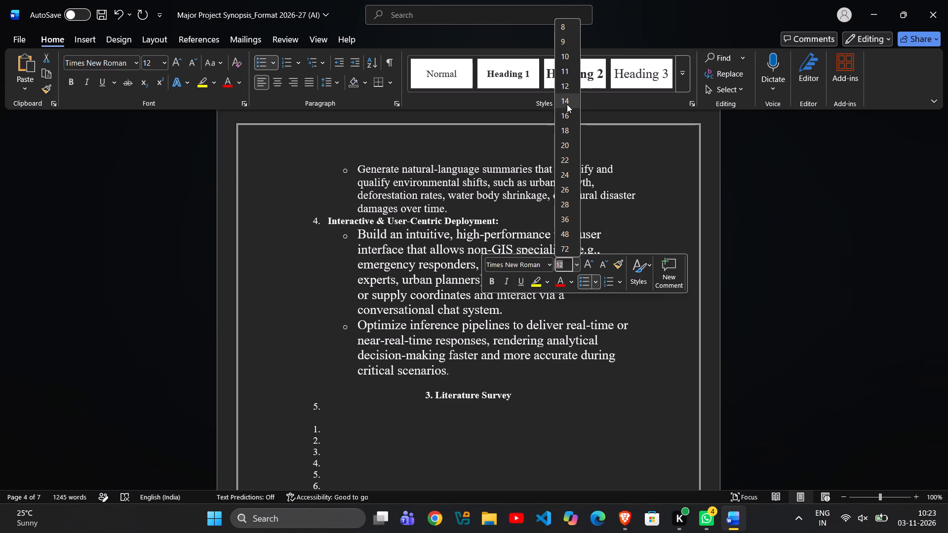
left_click(568, 100)
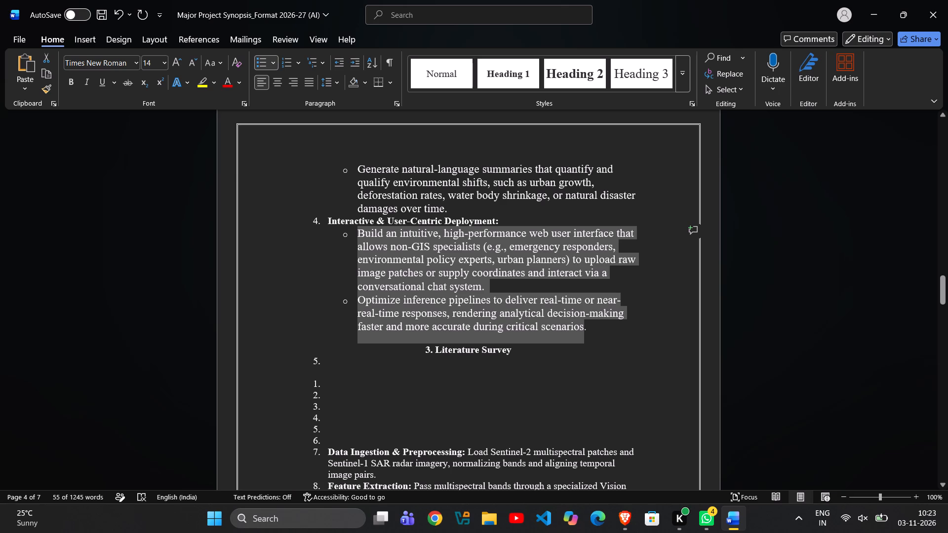
Set the "Interactive & User-Centric Deployment:" heading to font size 16.
left_click_drag(327, 219, 442, 219)
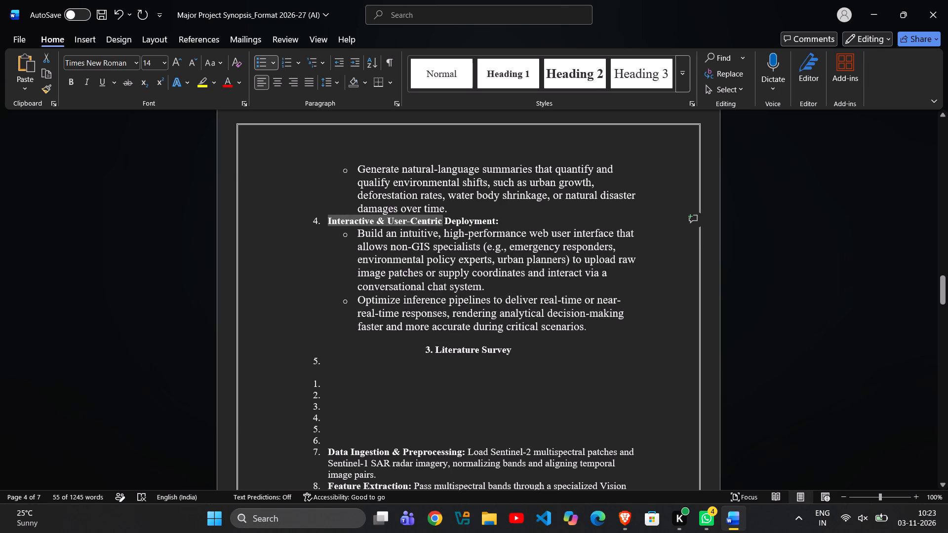
left_click_drag(442, 219, 501, 219)
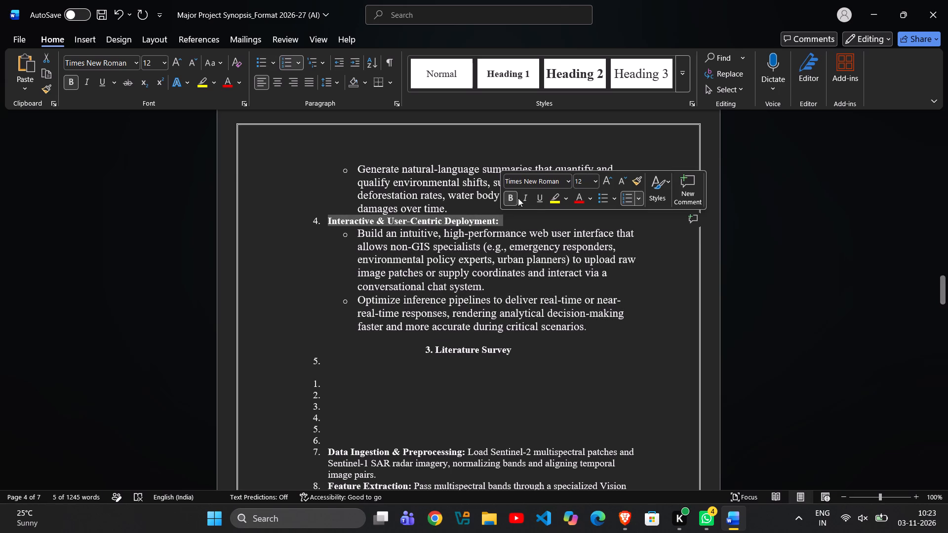
left_click(594, 183)
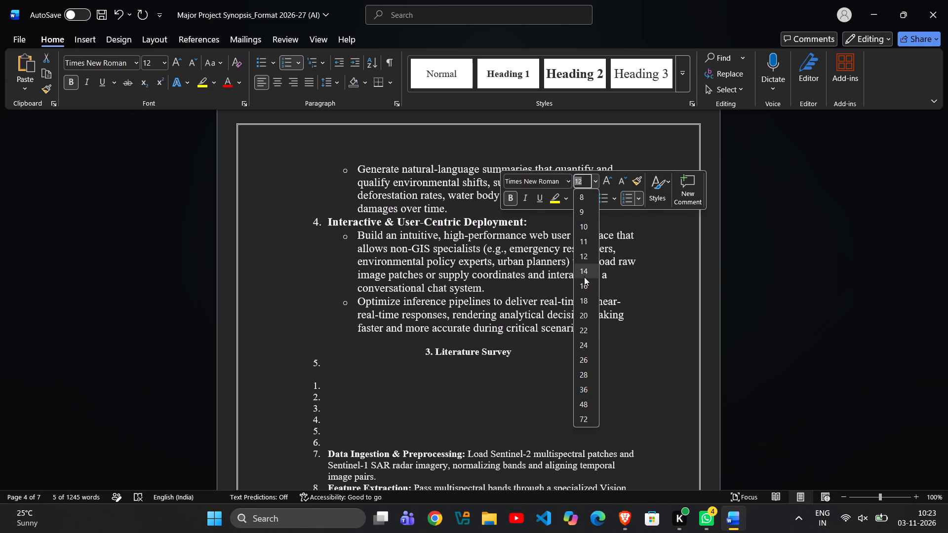
left_click(585, 283)
left_click(740, 292)
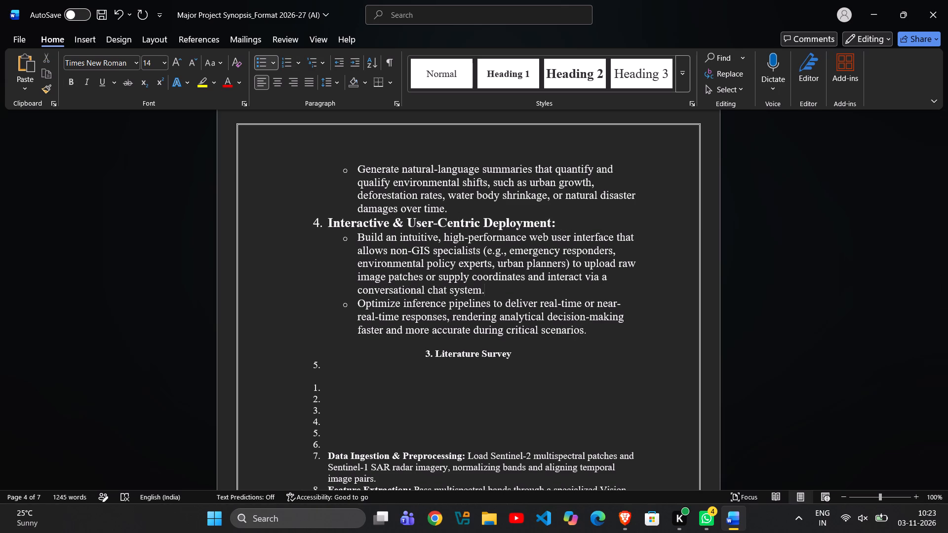
Review the formatting of the Introduction and Project Objective sections, comparing the sizes of the numbered headings and their bullet points.
scroll(672, 316, "up", 9)
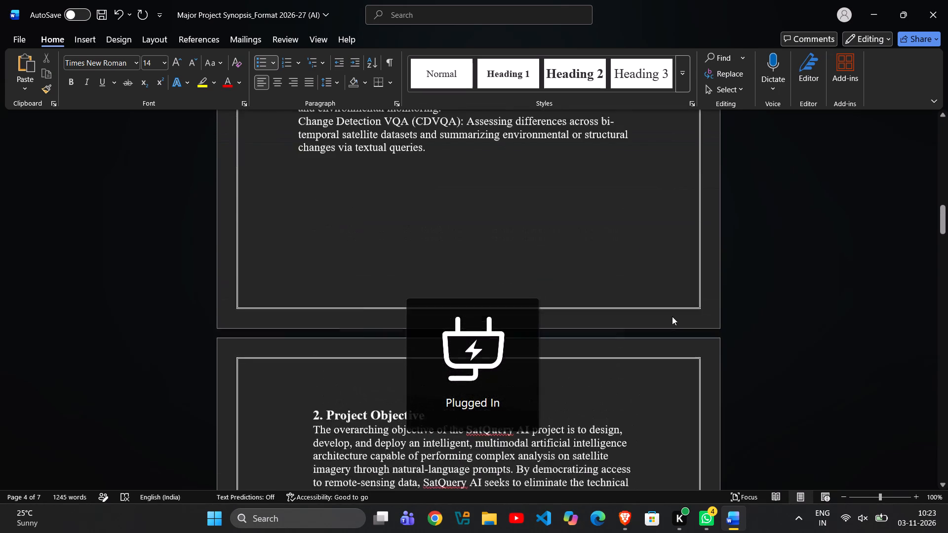
scroll(672, 316, "up", 4)
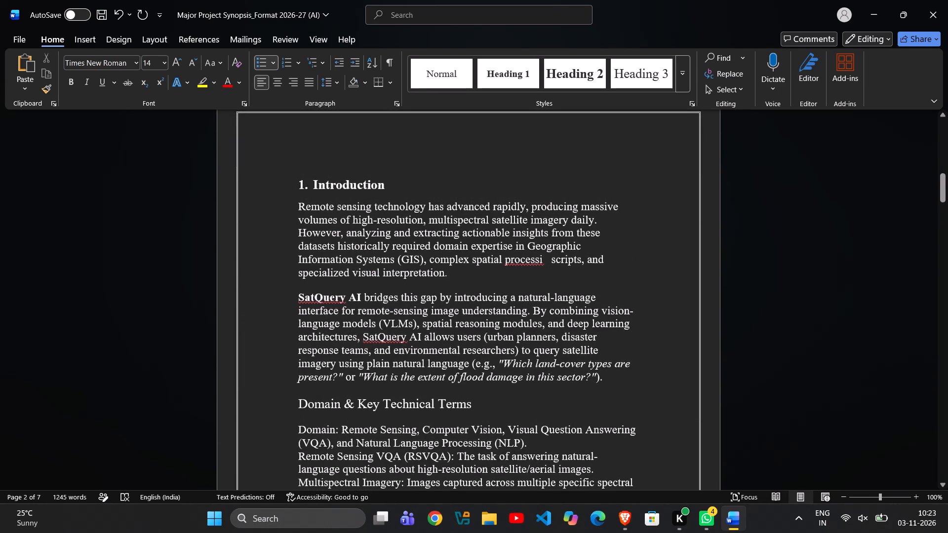
scroll(672, 316, "down", 3)
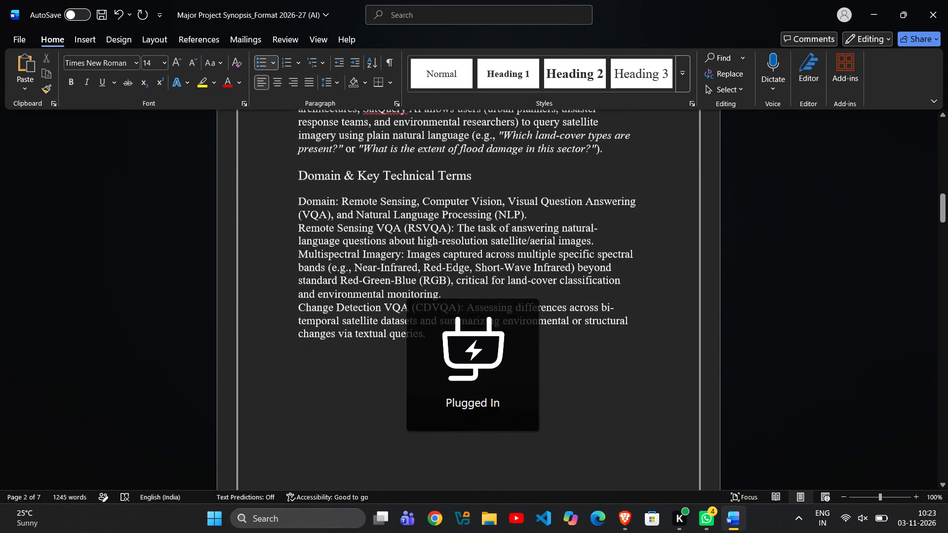
scroll(672, 316, "down", 3)
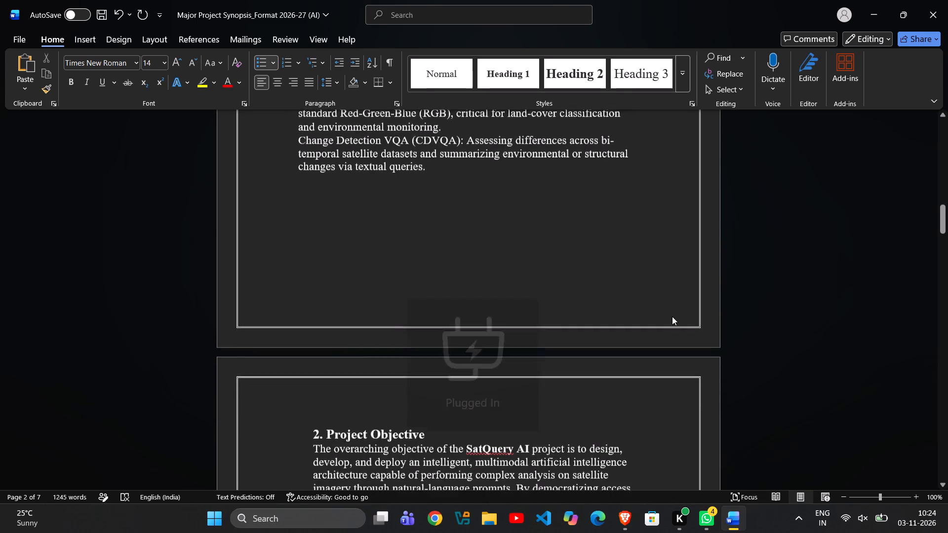
scroll(672, 316, "down", 2)
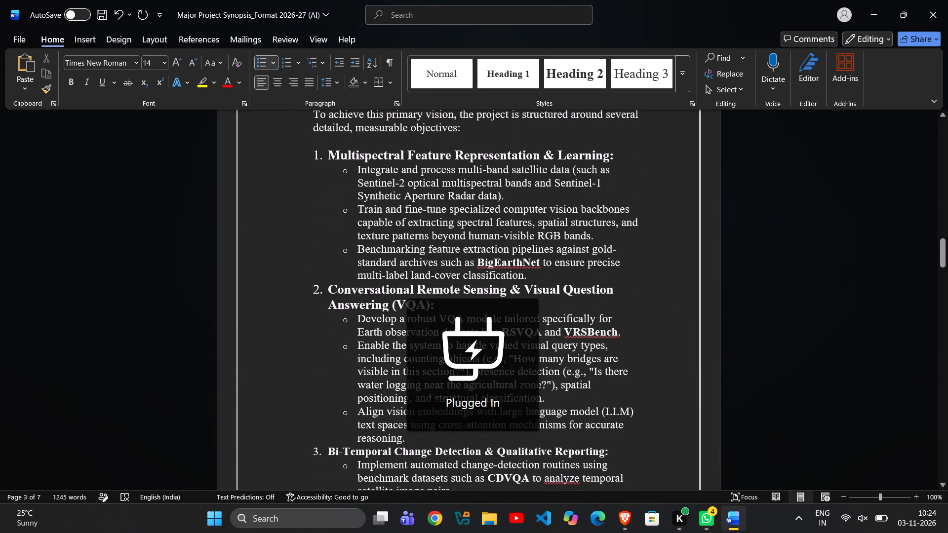
scroll(672, 316, "down", 3)
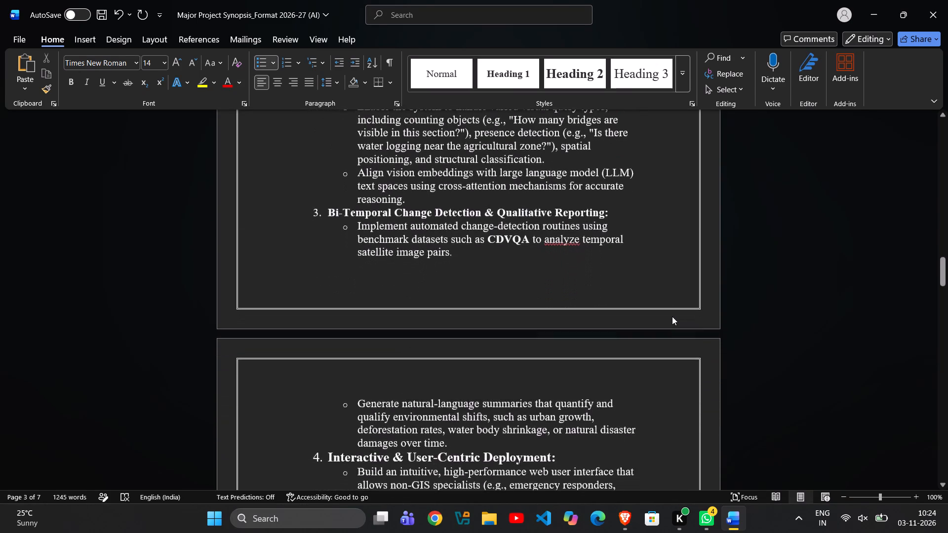
scroll(672, 316, "down", 3)
scroll(672, 316, "up", 1)
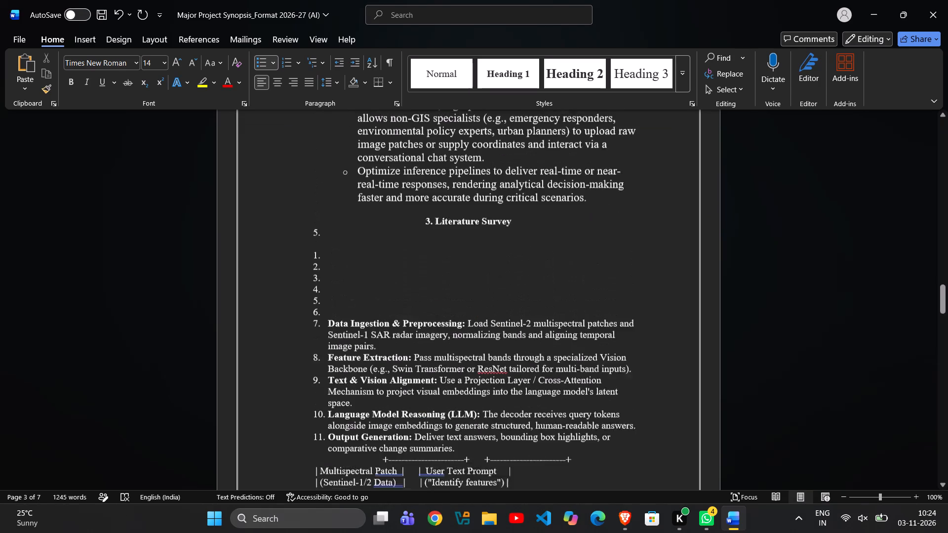
scroll(672, 316, "up", 1)
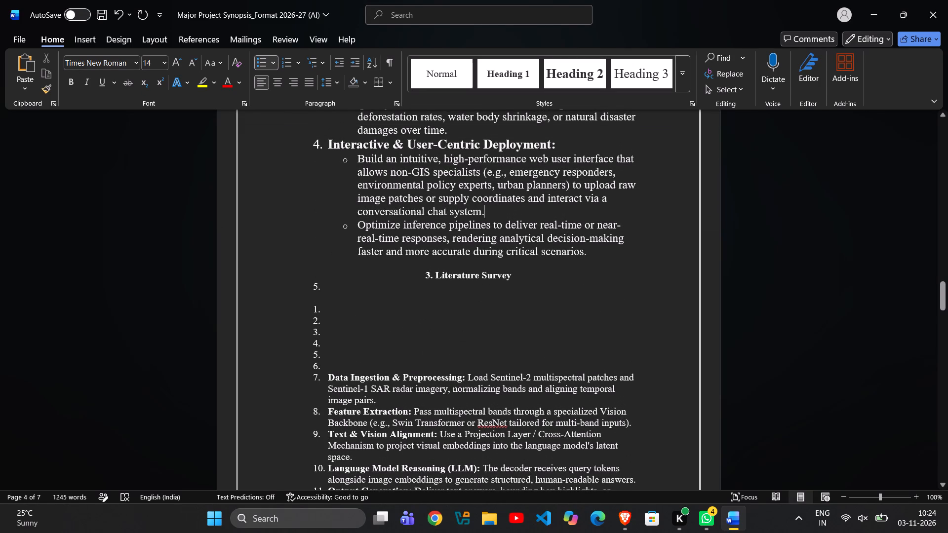
scroll(422, 285, "up", 2)
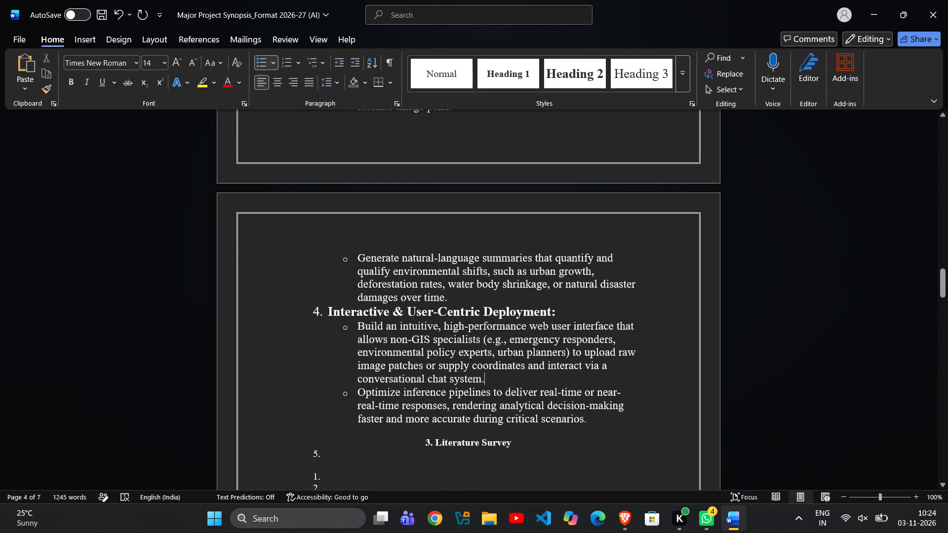
scroll(400, 287, "up", 2)
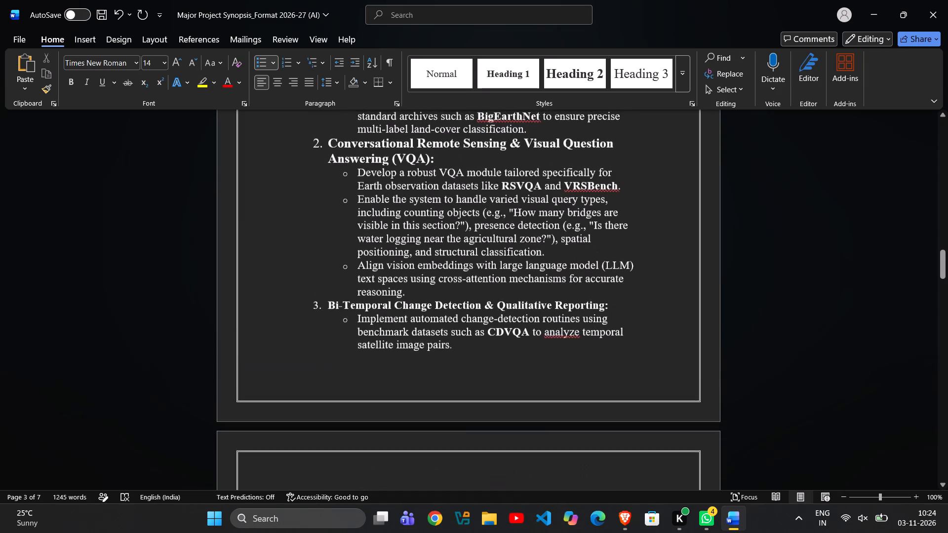
Review the layout and spacing of the Introduction and Project Objective sections, from the start of page 2 through the numbered objectives.
scroll(400, 287, "up", 4)
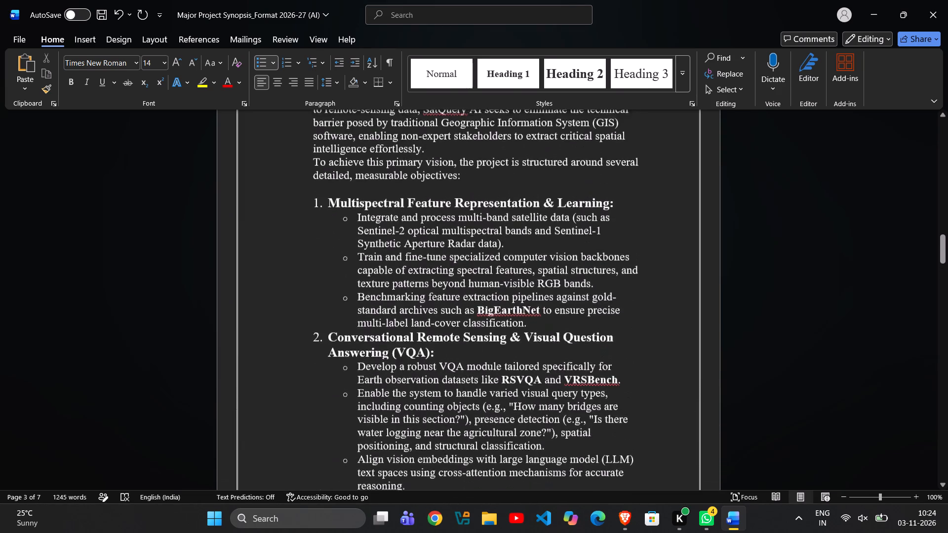
scroll(400, 287, "up", 4)
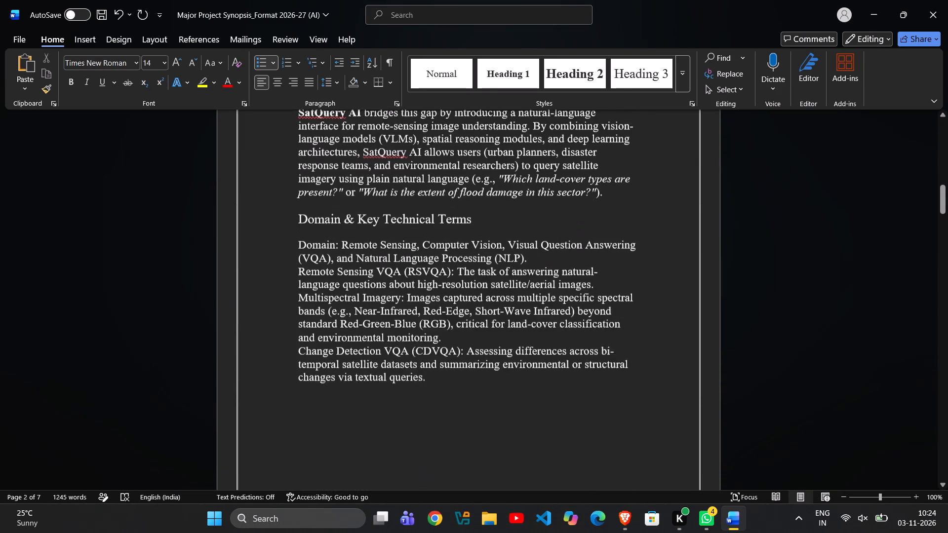
scroll(400, 287, "up", 1)
scroll(400, 287, "down", 1)
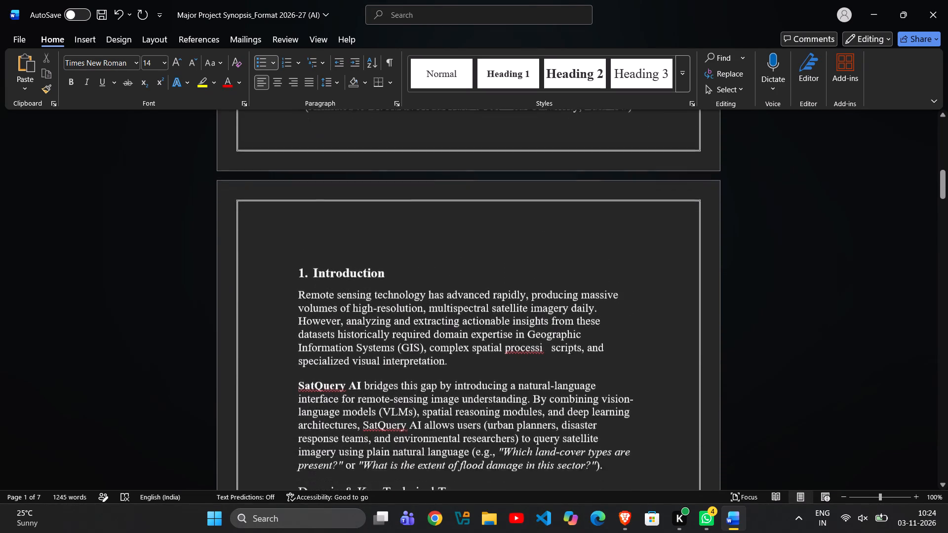
scroll(400, 287, "down", 6)
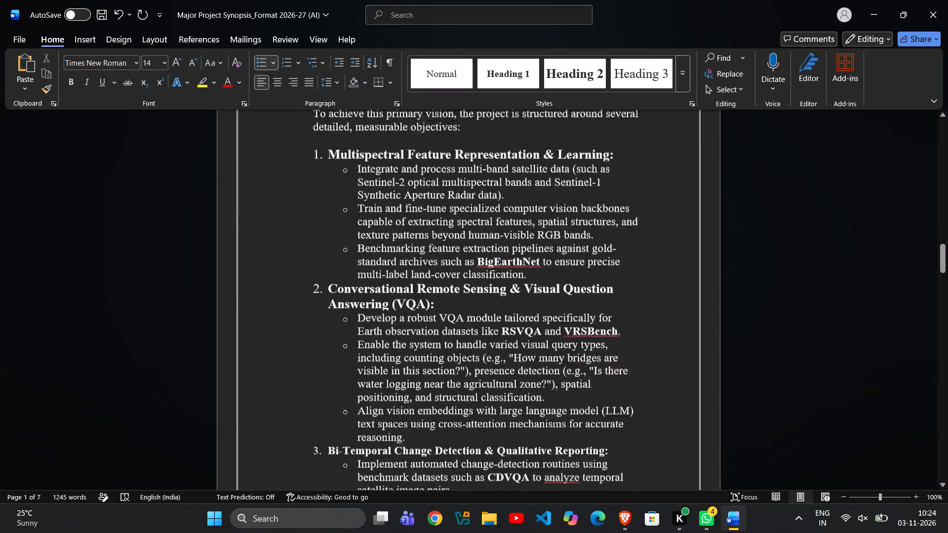
Insert blank lines after the "Optimize inference pipelines" bullet to push the "3. Literature Survey" heading onto a new page.
scroll(400, 287, "down", 3)
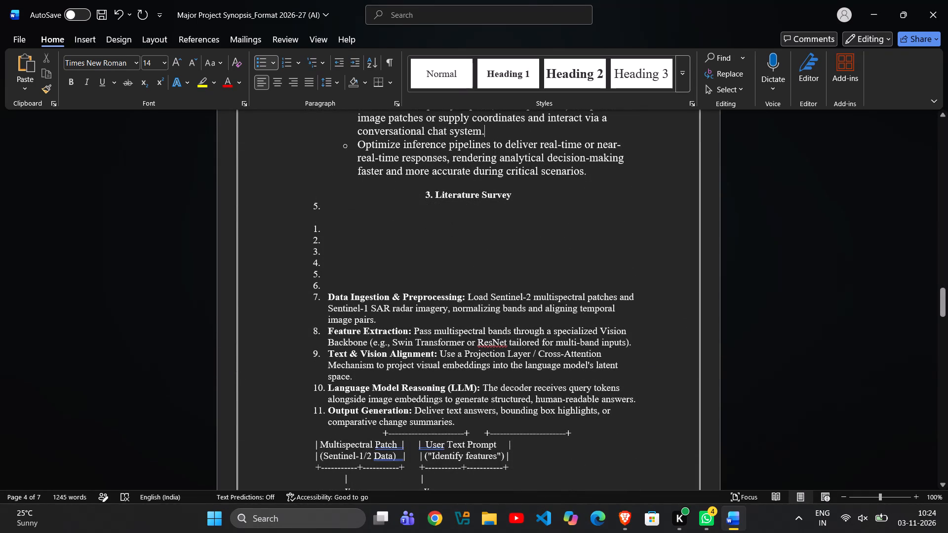
left_click(596, 168)
key("Return")
key("Return")
key("Return")
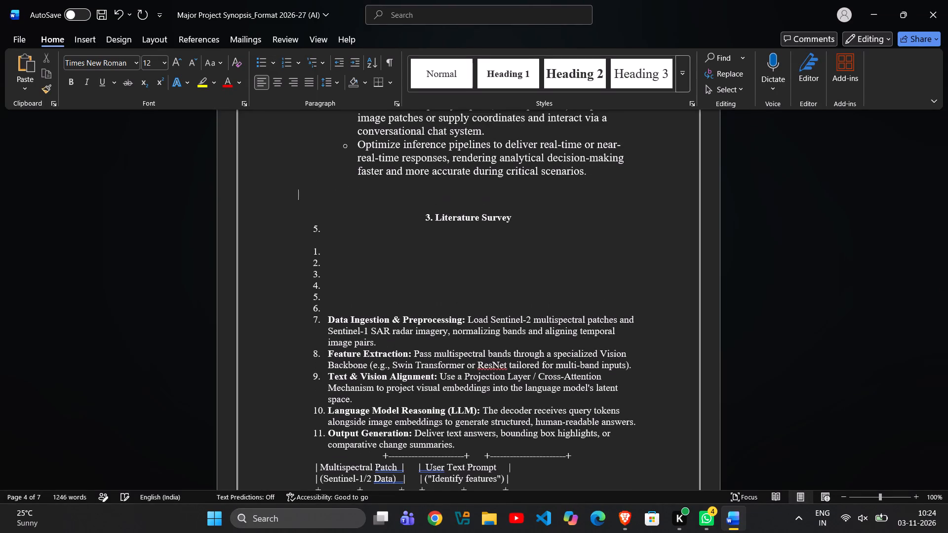
key("Return")
key("Return")
key("Return")
key("Return")
key("Return")
key("Return")
key("Return")
key("Return")
key("Return")
key("Return")
key("Return")
key("Return")
key("Return")
key("Return")
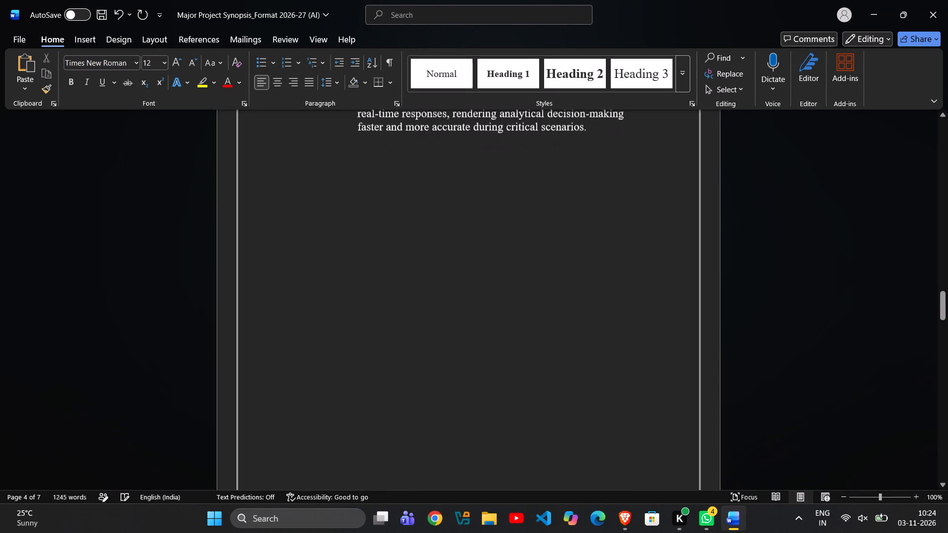
key("Return")
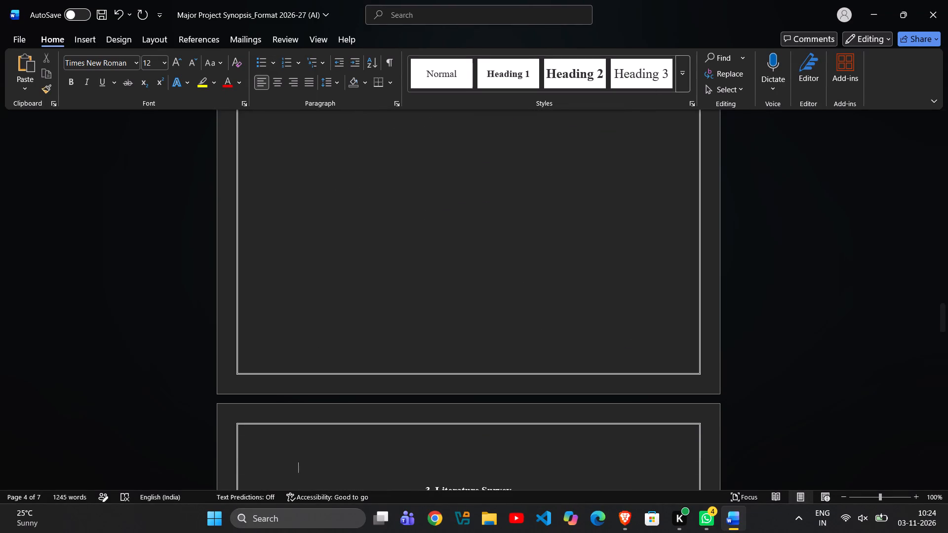
Insert an empty line above numbered objectives 4, 3 and 2, removing the bullet only from the line above objective 2.
scroll(604, 202, "up", 4)
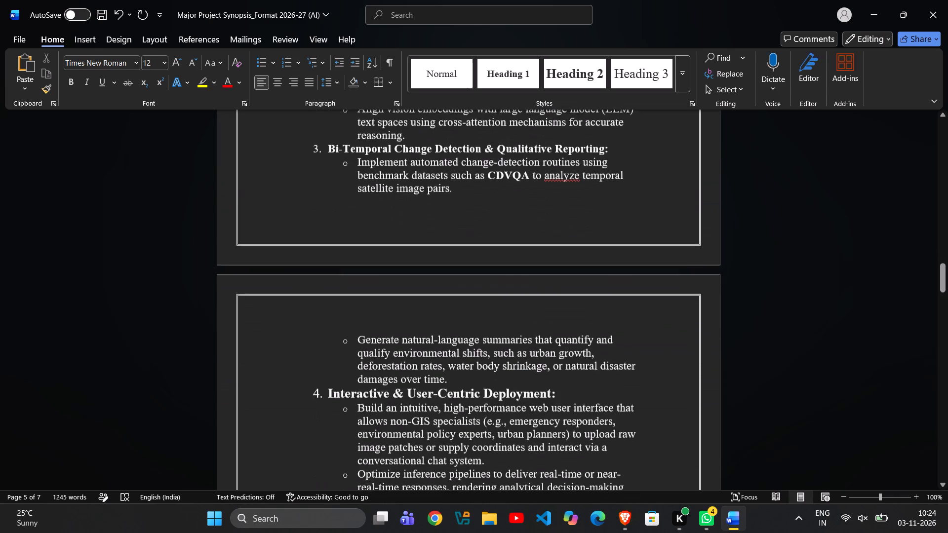
scroll(450, 343, "down", 1)
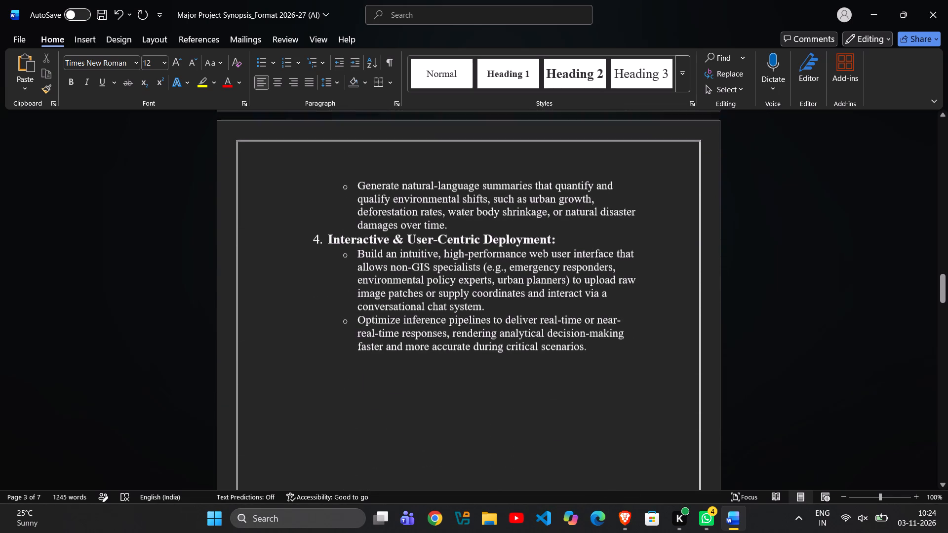
left_click(447, 225)
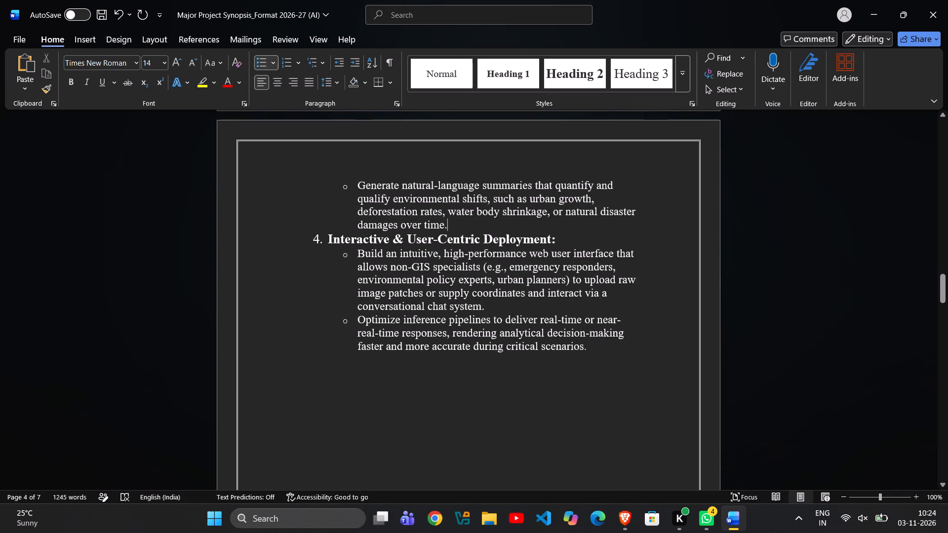
key("Return")
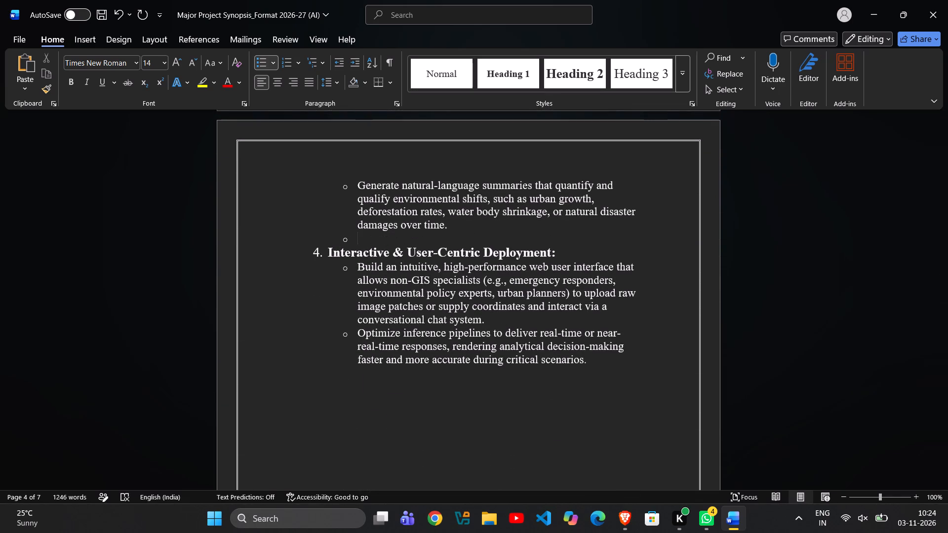
scroll(438, 170, "up", 2)
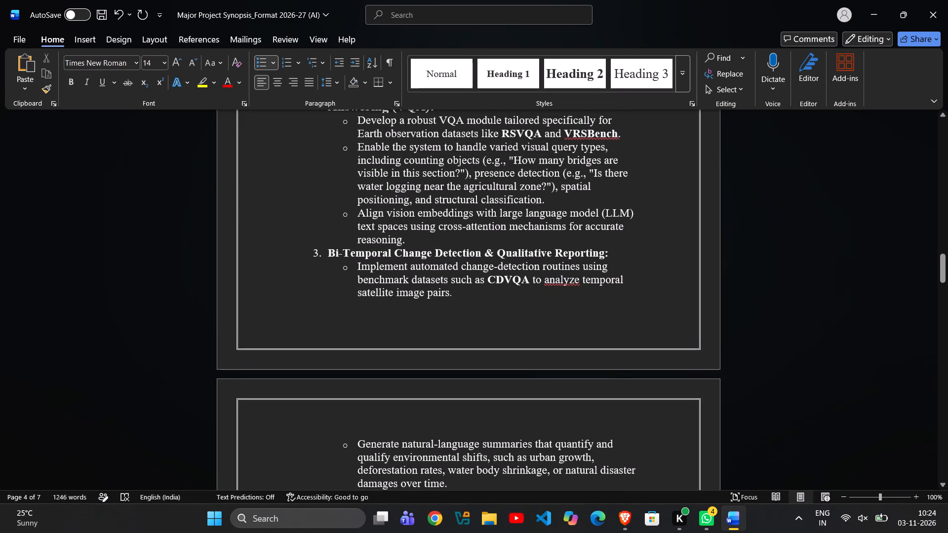
left_click(408, 242)
key("Return")
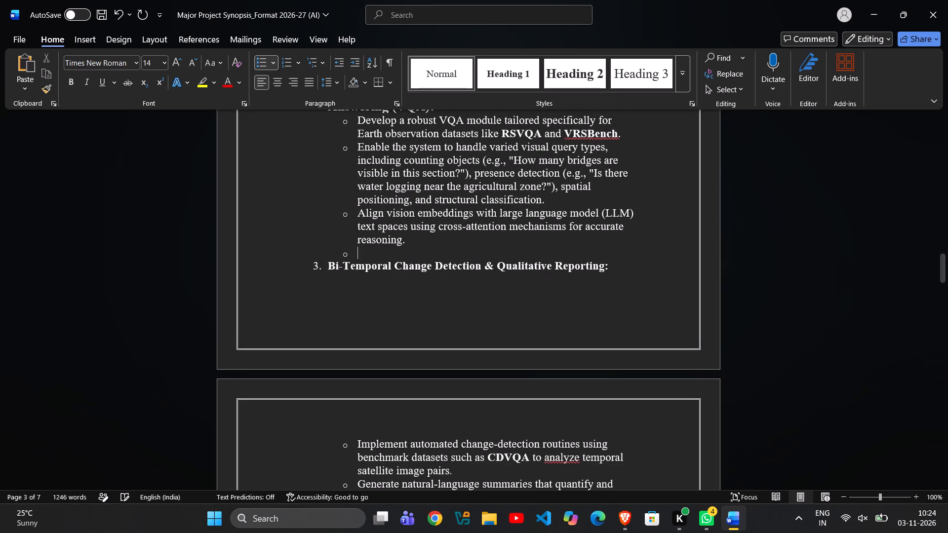
scroll(409, 248, "up", 1)
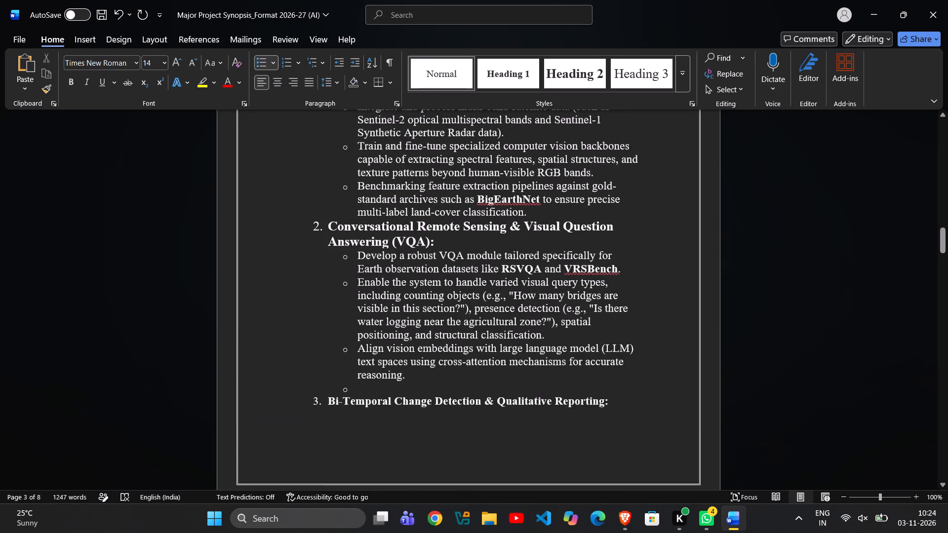
left_click(530, 214)
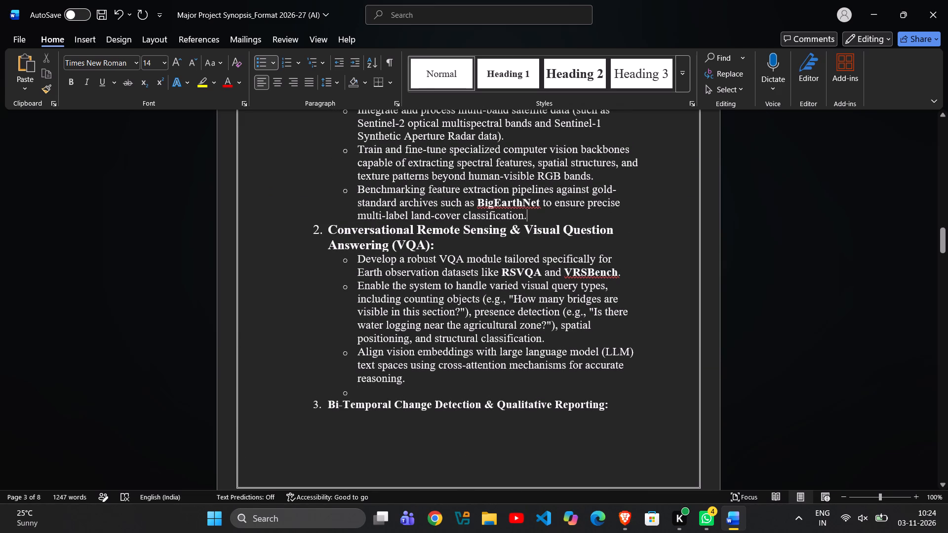
key("Return")
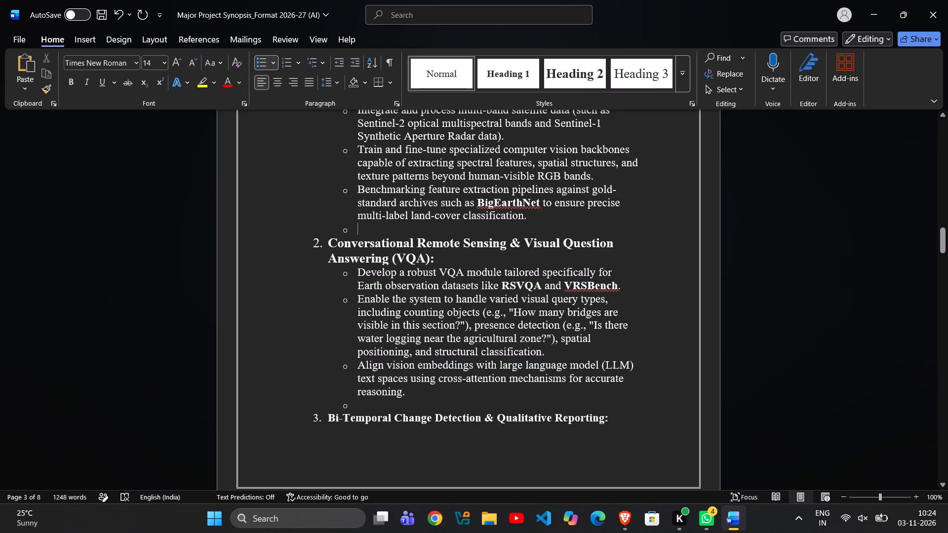
key("BackSpace")
Separate the four term definitions under "Domain & Key Technical Terms" with a blank line between each.
scroll(412, 221, "up", 2)
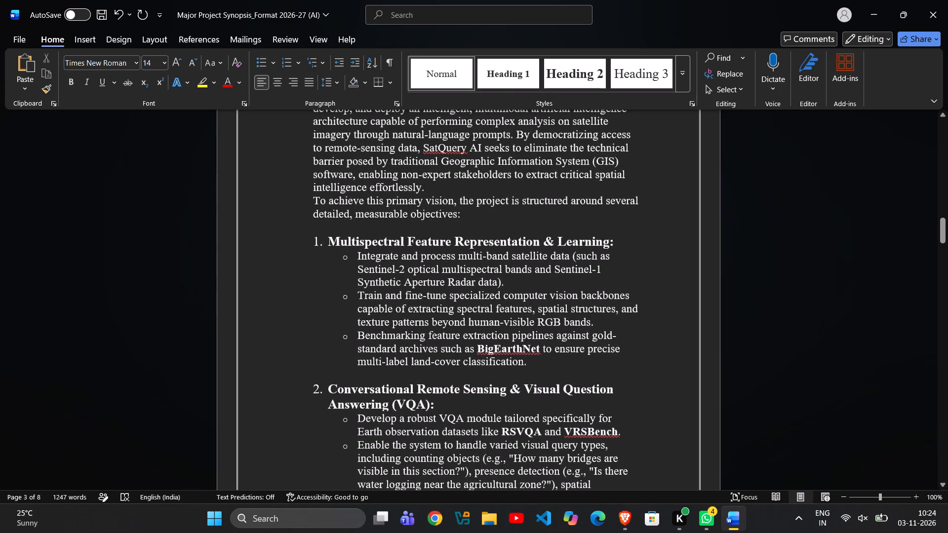
scroll(399, 270, "up", 4)
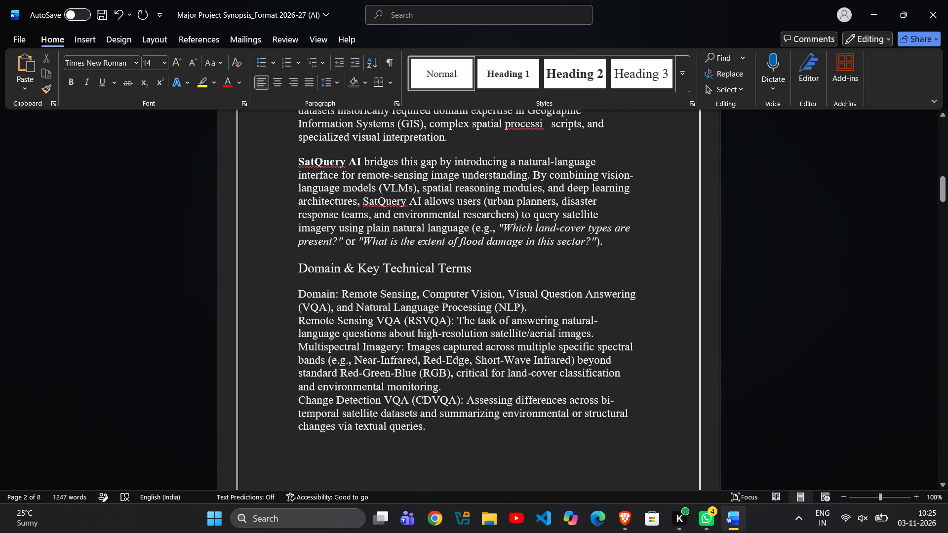
left_click(449, 386)
key("Return")
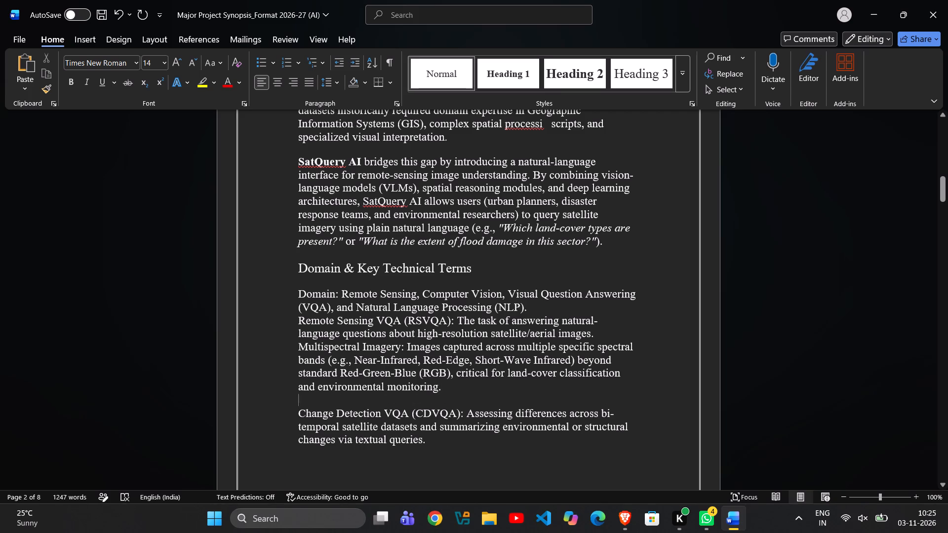
left_click(527, 308)
key("Return")
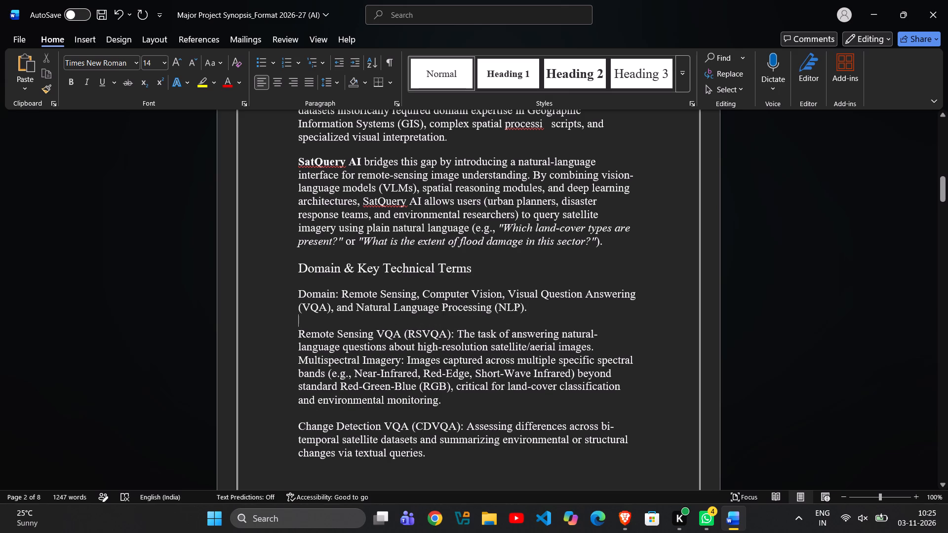
left_click(597, 350)
key("Return")
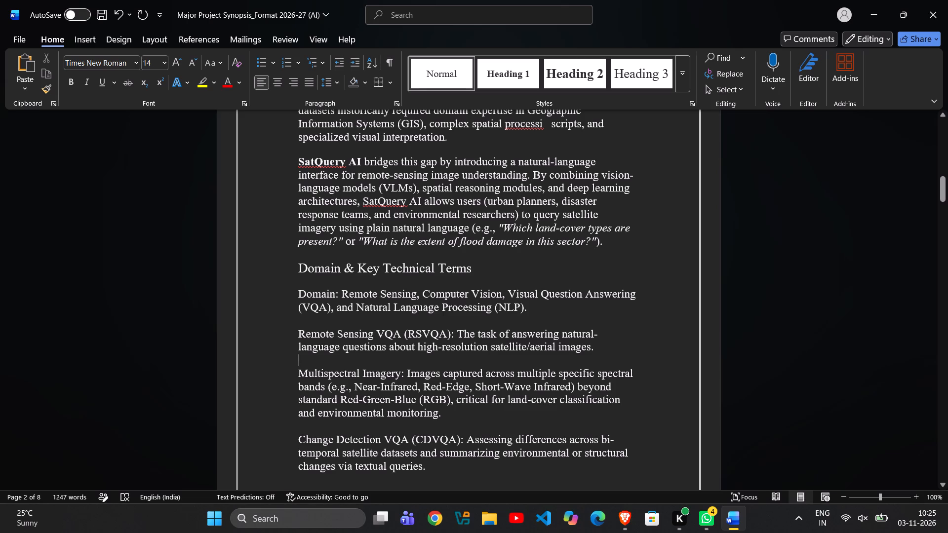
Remove the surplus blank lines above "2. Project Objective" while keeping the heading at the top of its own page.
scroll(455, 416, "down", 2)
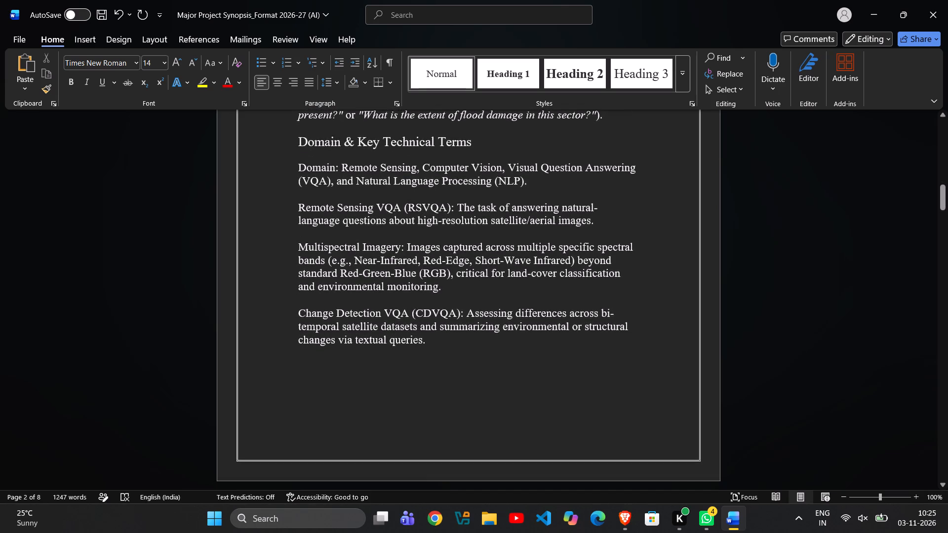
scroll(455, 416, "down", 3)
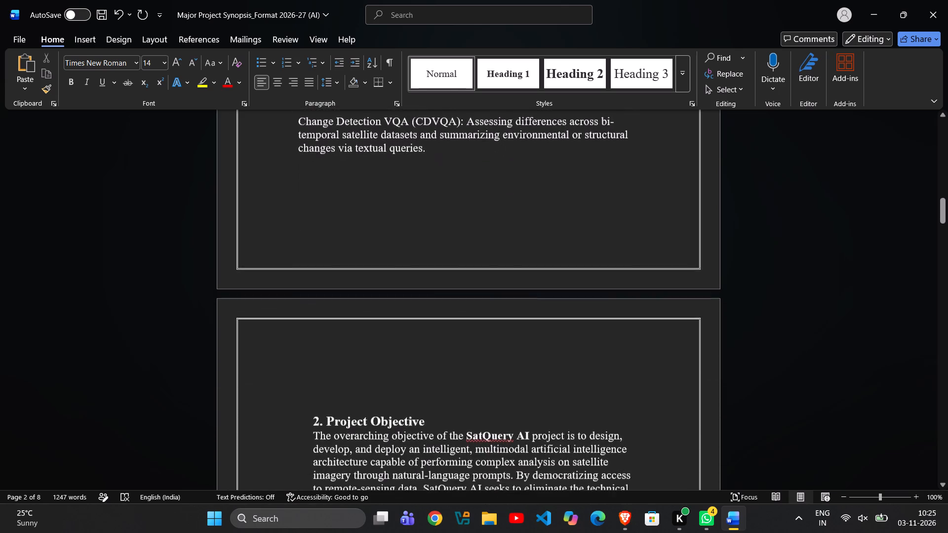
left_click(321, 401)
key("BackSpace")
key("BackSpace")
key("BackSpace")
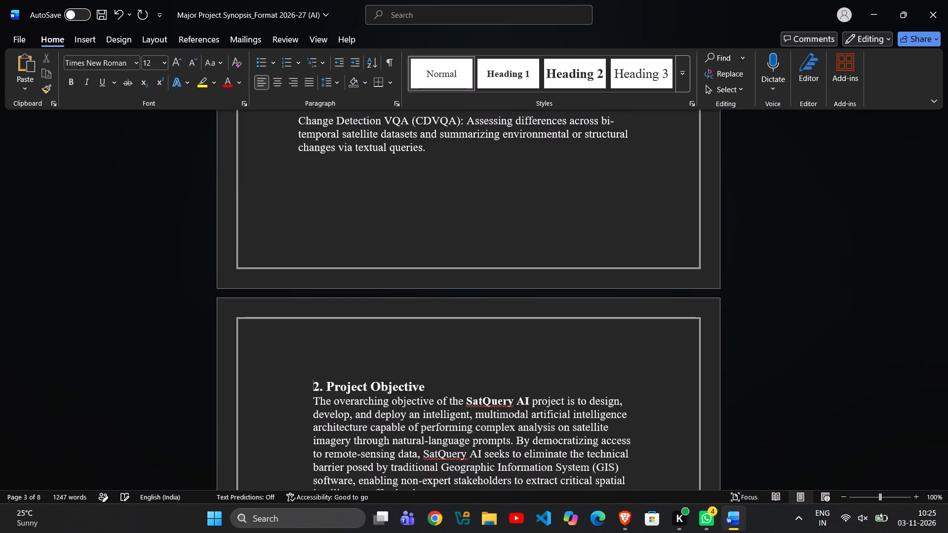
key("BackSpace")
key("BackSpace")
key("BackSpace")
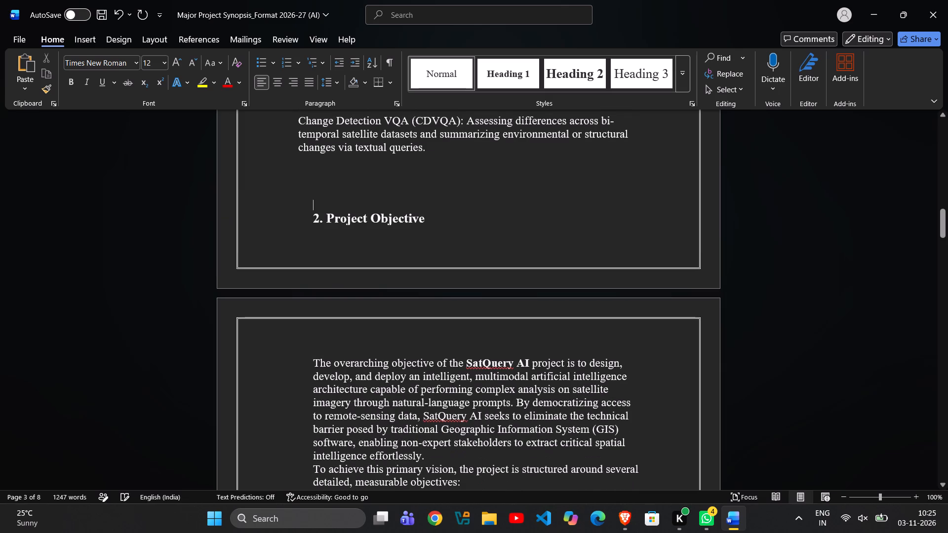
key("Return")
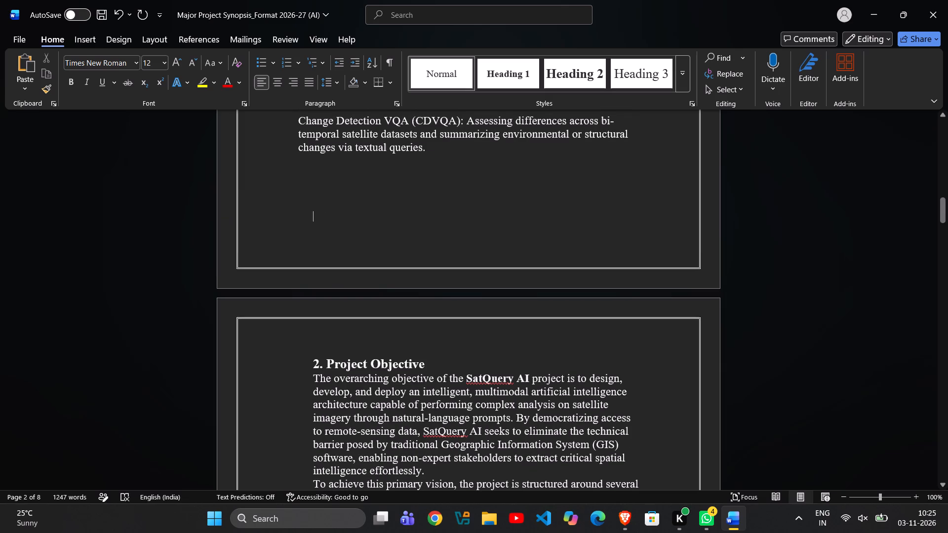
Add a blank line below the "2. Project Objective" heading, undoing its automatic numbering, and another before the "To achieve this primary vision" paragraph.
left_click(429, 363)
key("Return")
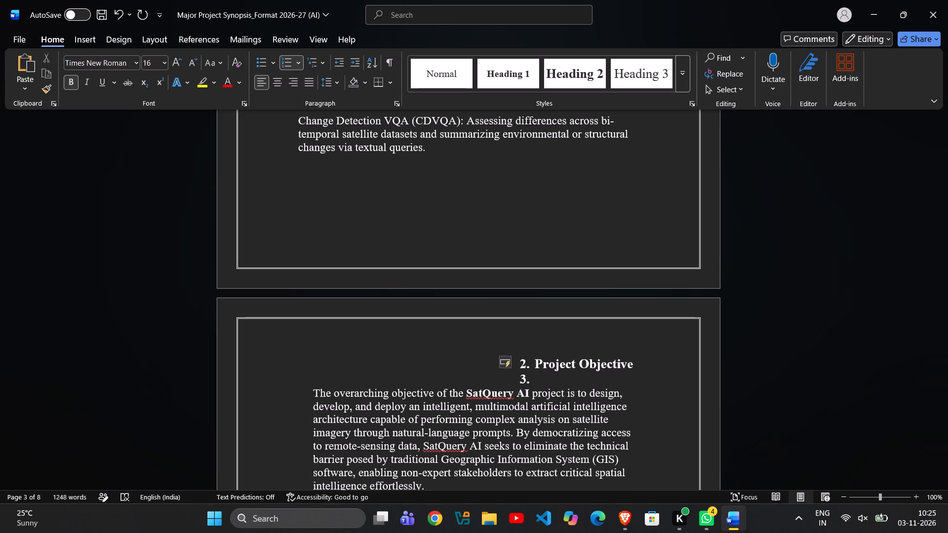
key("ctrl+z")
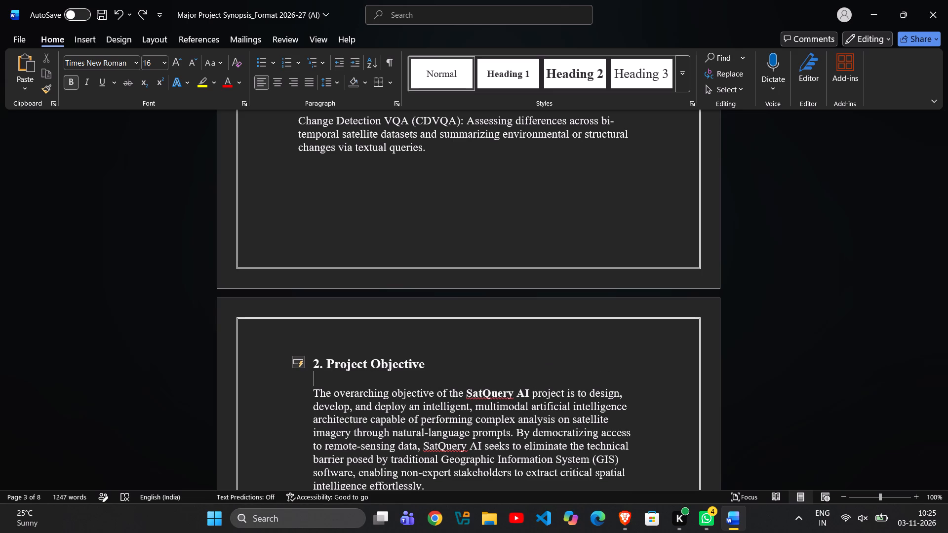
left_click(480, 341)
scroll(420, 370, "down", 1)
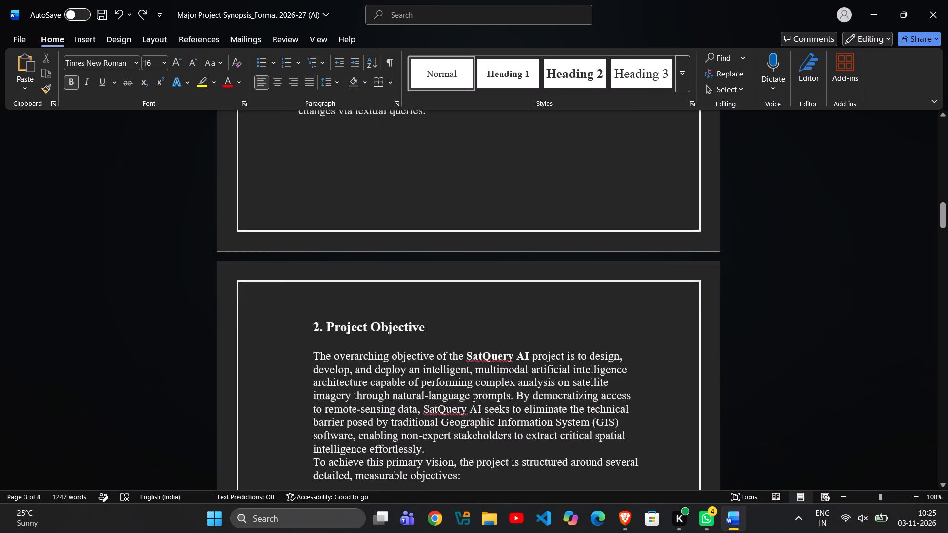
scroll(420, 370, "down", 1)
left_click(427, 387)
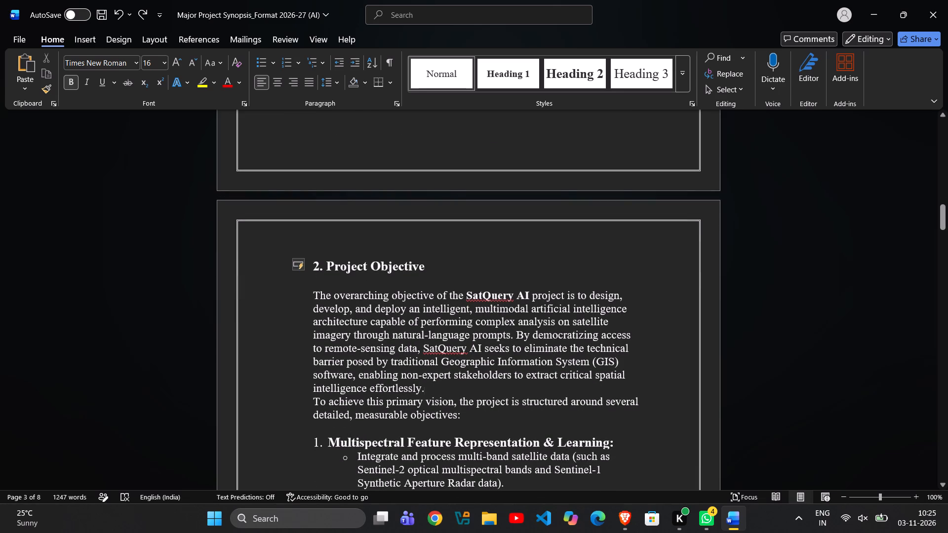
key("Return")
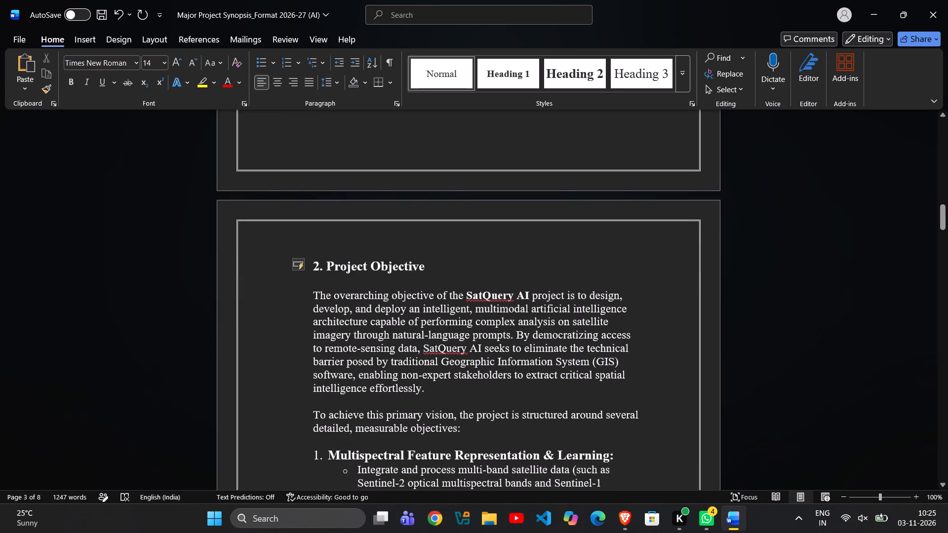
Separate the three bullets under objective 1, "Multispectral Feature Representation & Learning", with an unbulleted blank line after the first and second.
scroll(410, 400, "down", 1)
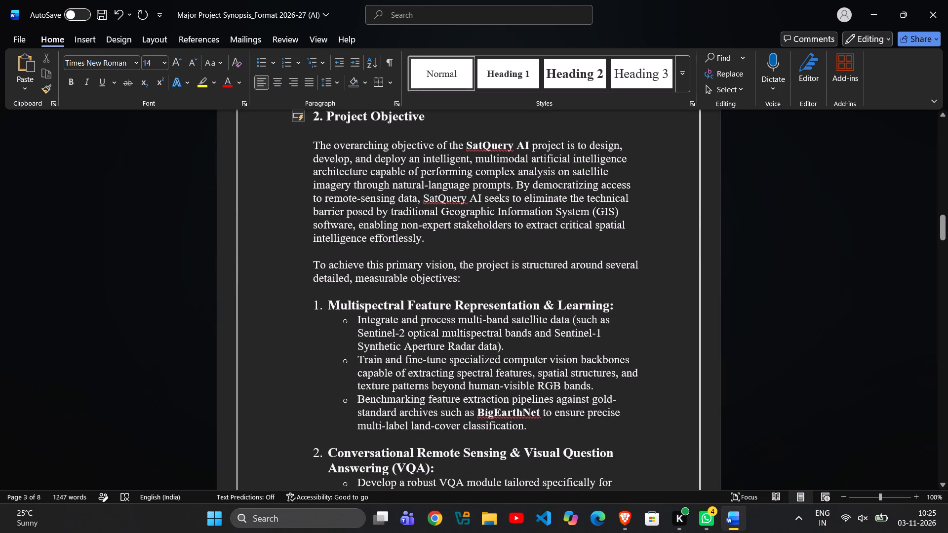
scroll(459, 363, "down", 1)
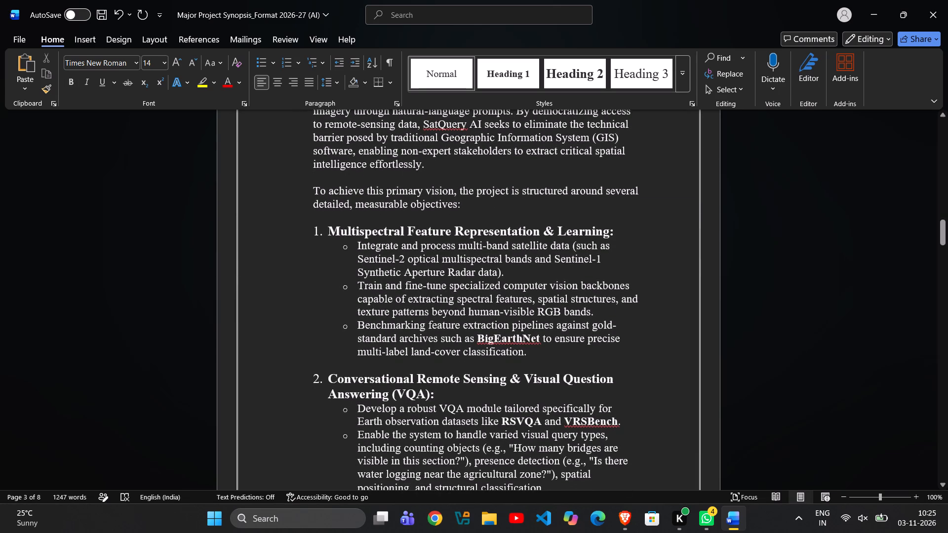
left_click(507, 270)
key("Return")
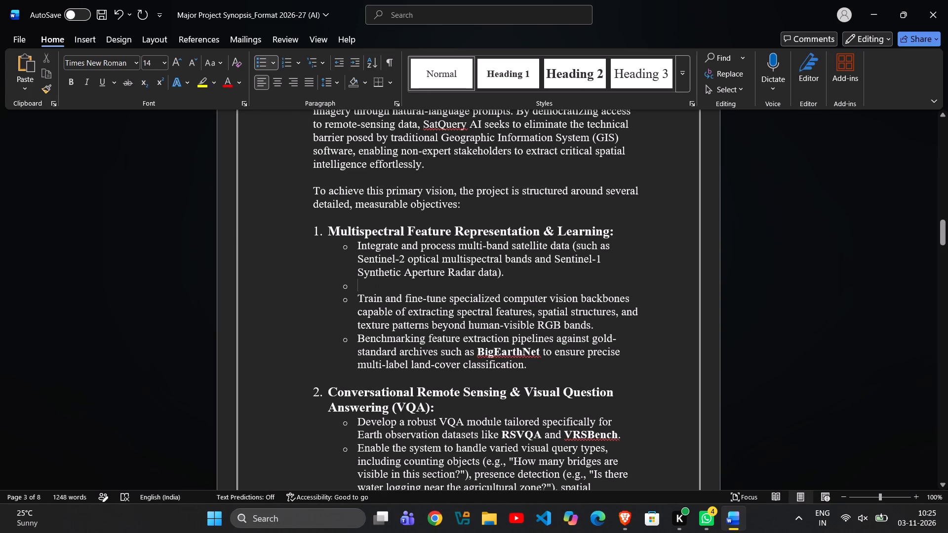
key("BackSpace")
left_click(595, 323)
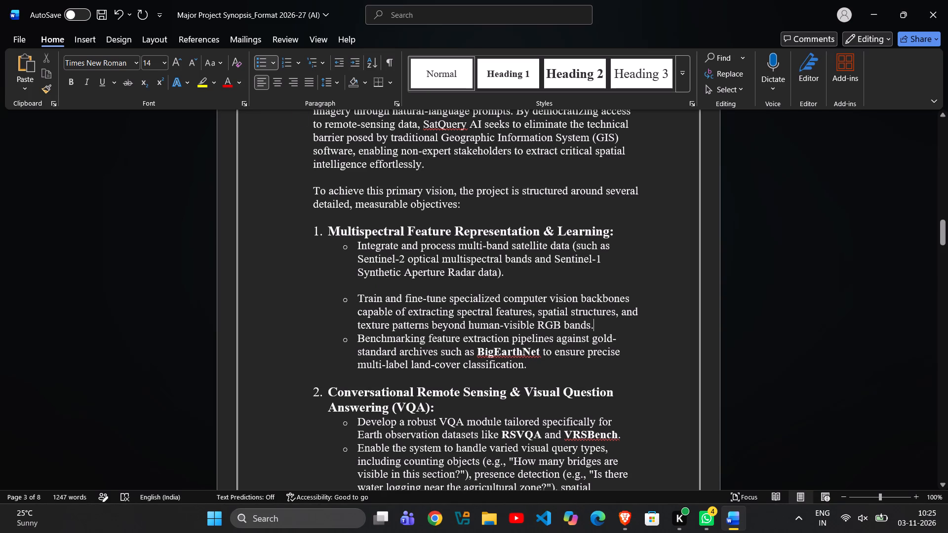
key("Return")
key("BackSpace")
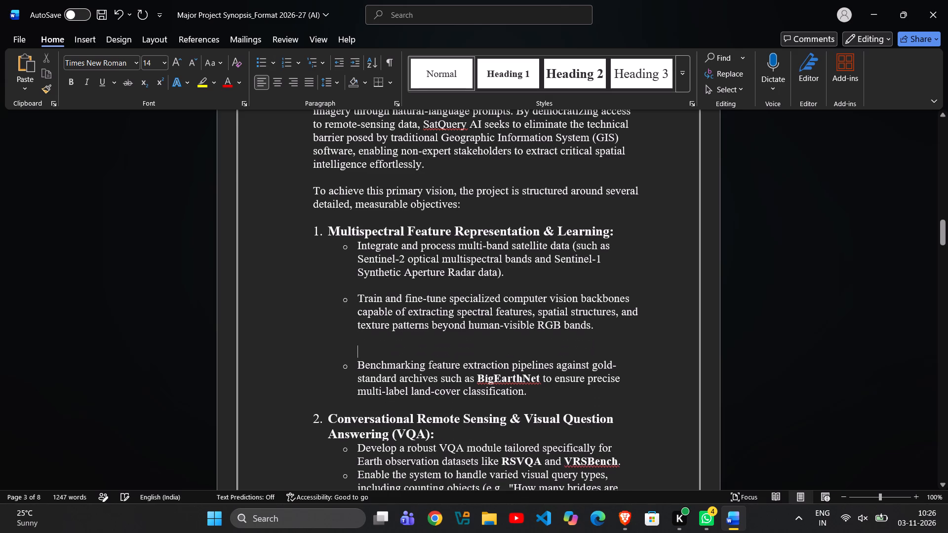
Add an unbulleted blank line after the RSVQA and VRSBench bullet under objective 2.
scroll(459, 364, "down", 1)
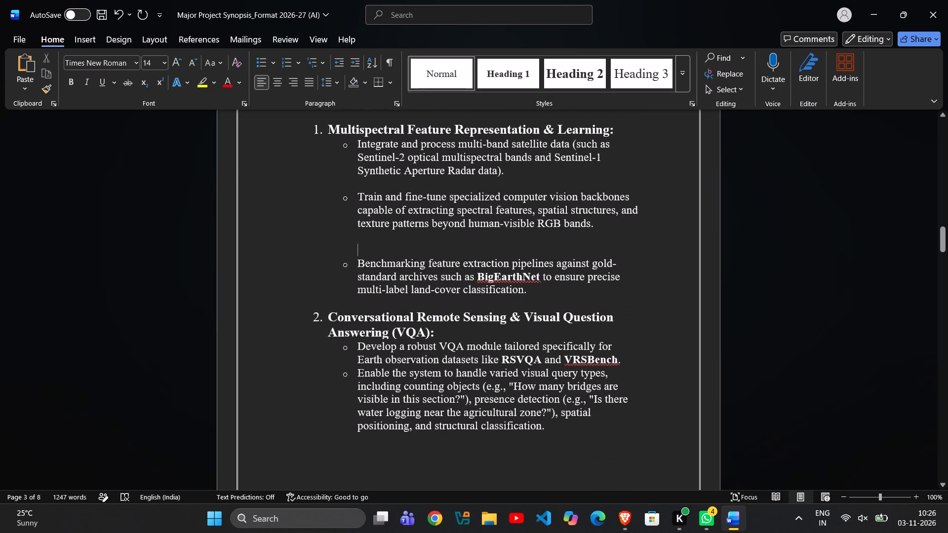
scroll(509, 306, "down", 1)
left_click(623, 252)
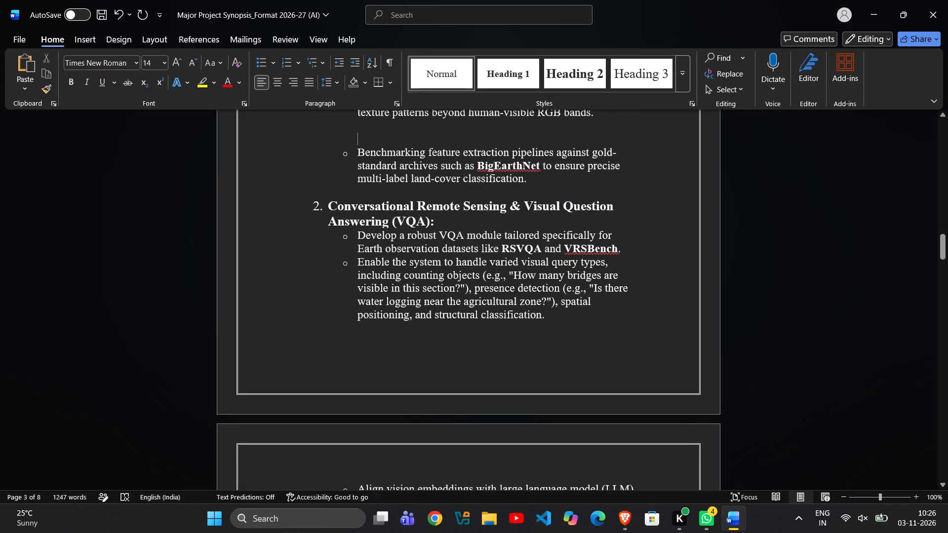
key("Return")
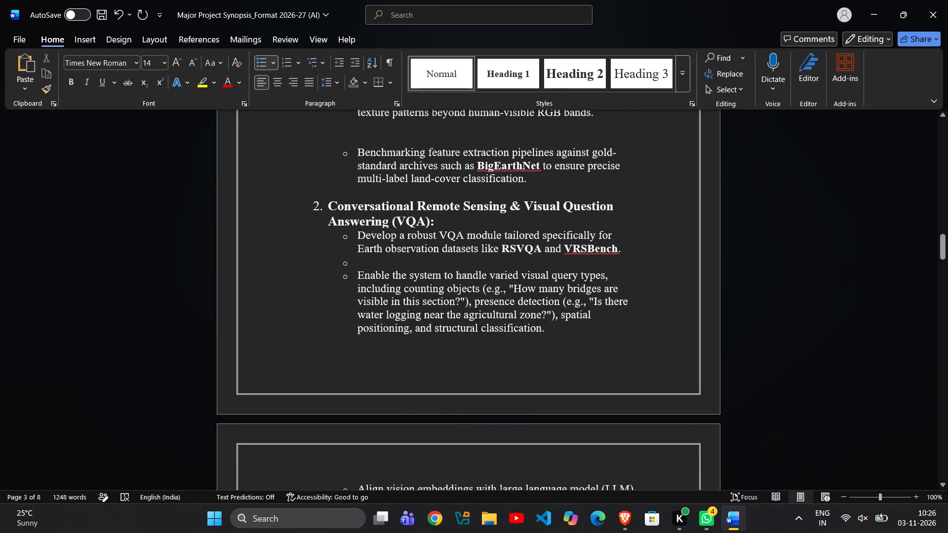
key("BackSpace")
Remove the bullet from the empty line above objective 3, "Bi-Temporal Change Detection & Qualitative Reporting".
scroll(509, 337, "down", 1)
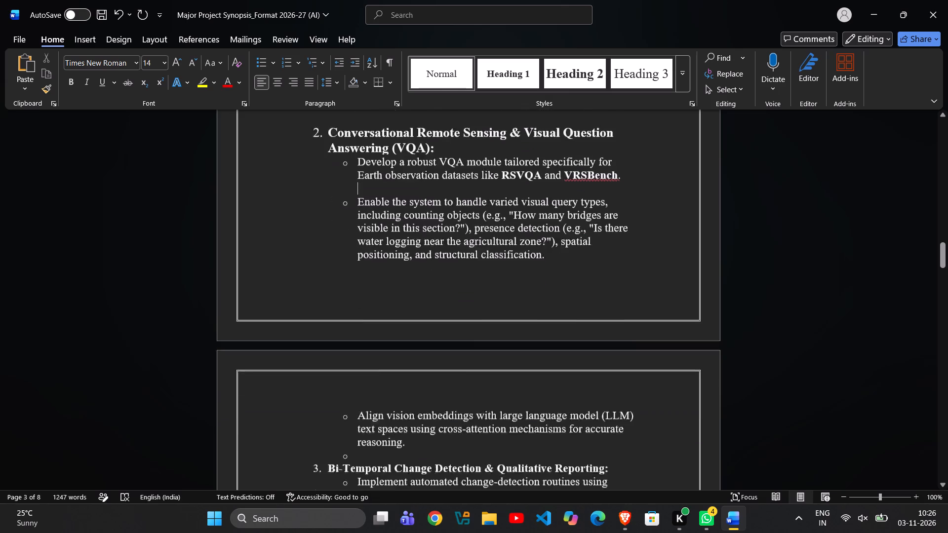
scroll(509, 337, "down", 1)
left_click(376, 332)
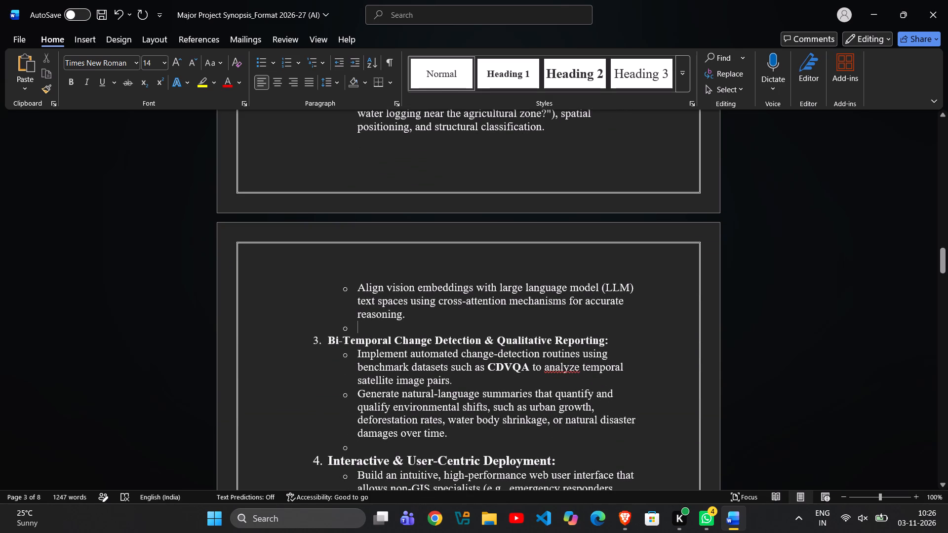
key("BackSpace")
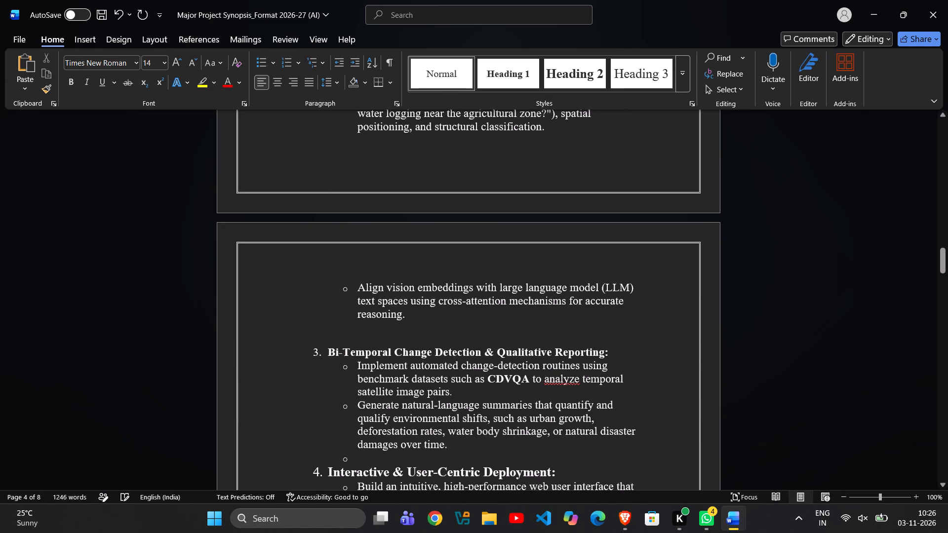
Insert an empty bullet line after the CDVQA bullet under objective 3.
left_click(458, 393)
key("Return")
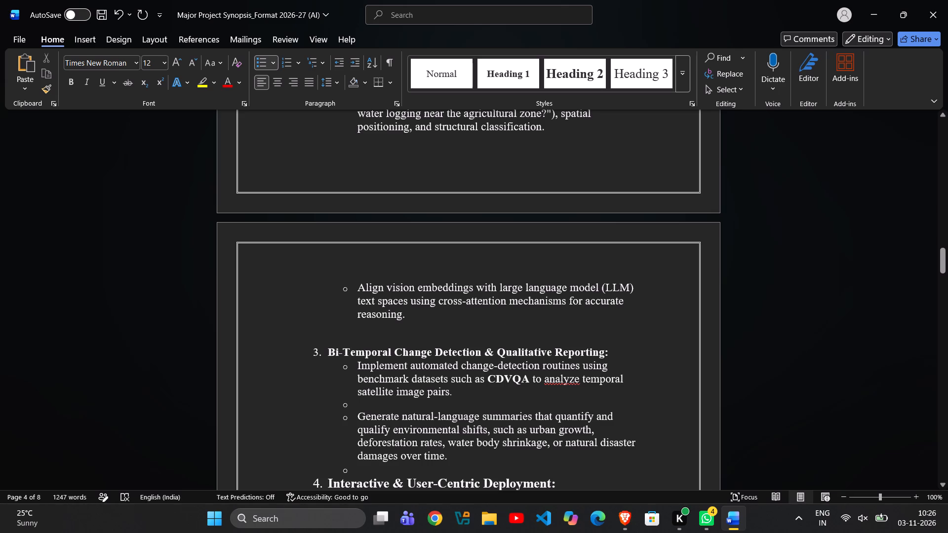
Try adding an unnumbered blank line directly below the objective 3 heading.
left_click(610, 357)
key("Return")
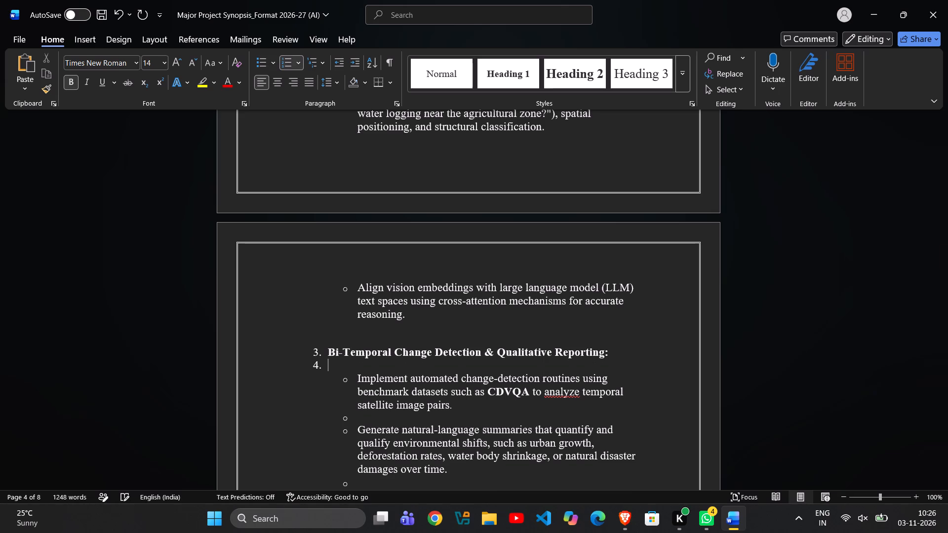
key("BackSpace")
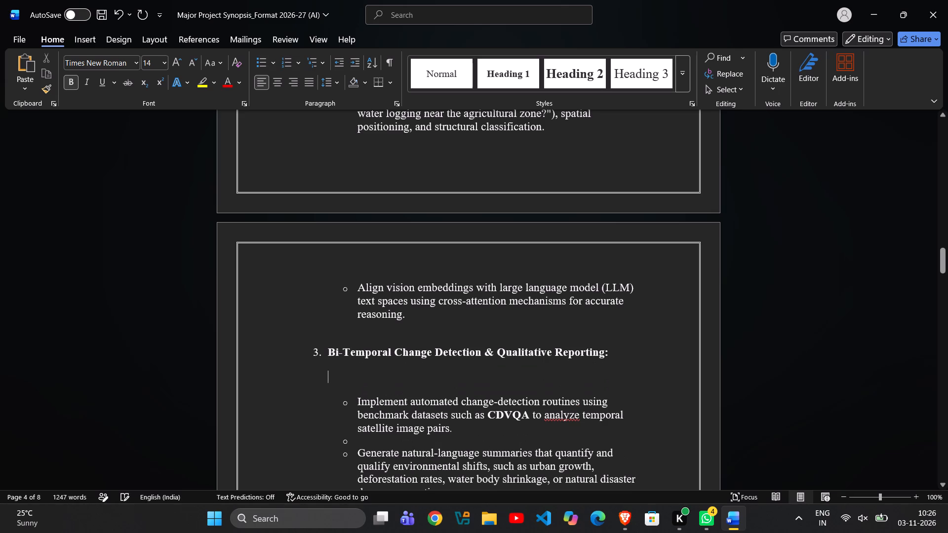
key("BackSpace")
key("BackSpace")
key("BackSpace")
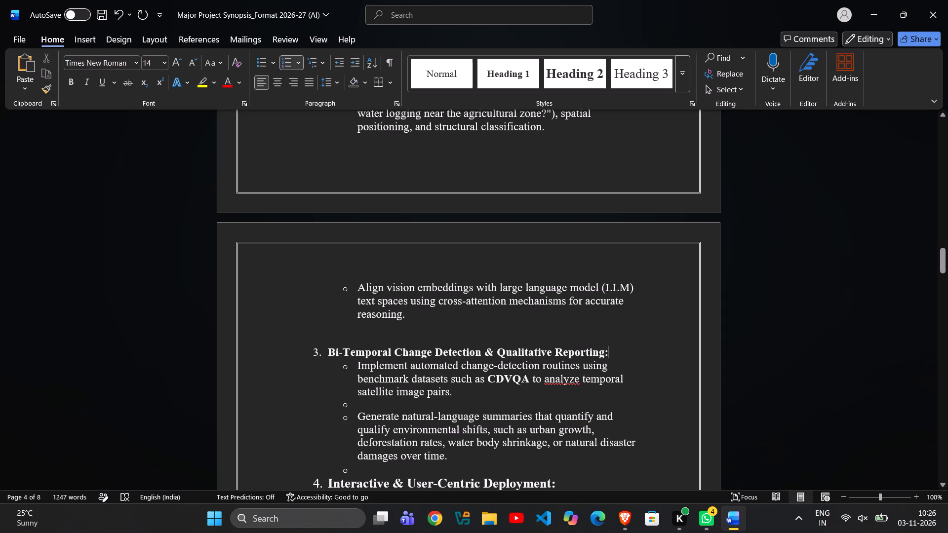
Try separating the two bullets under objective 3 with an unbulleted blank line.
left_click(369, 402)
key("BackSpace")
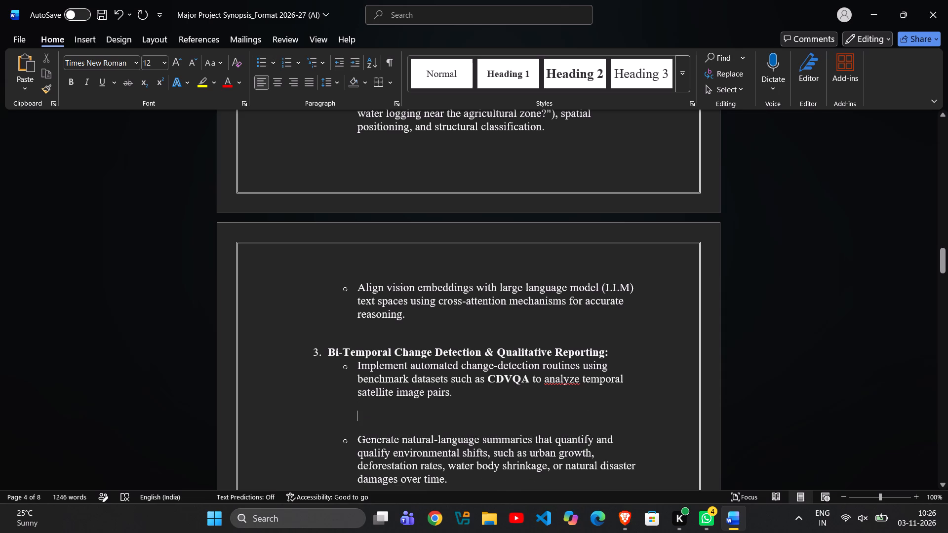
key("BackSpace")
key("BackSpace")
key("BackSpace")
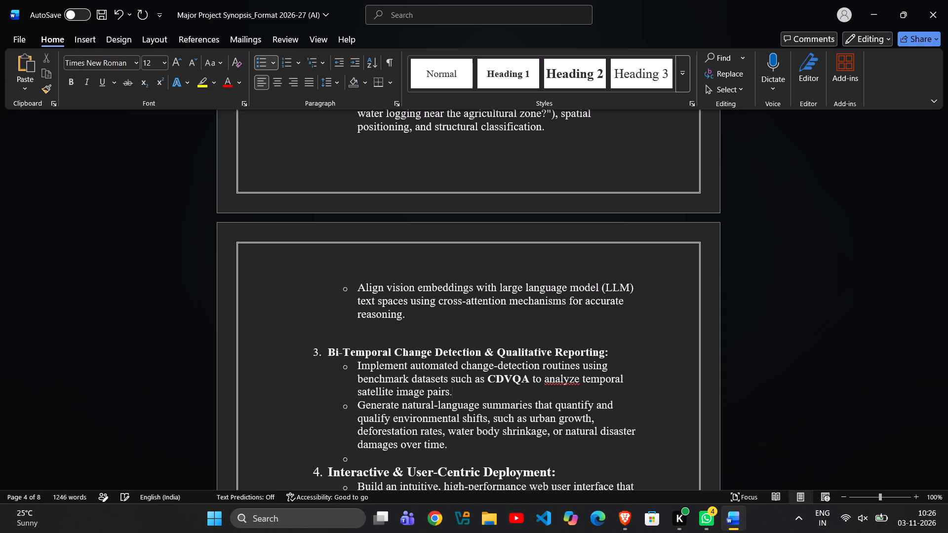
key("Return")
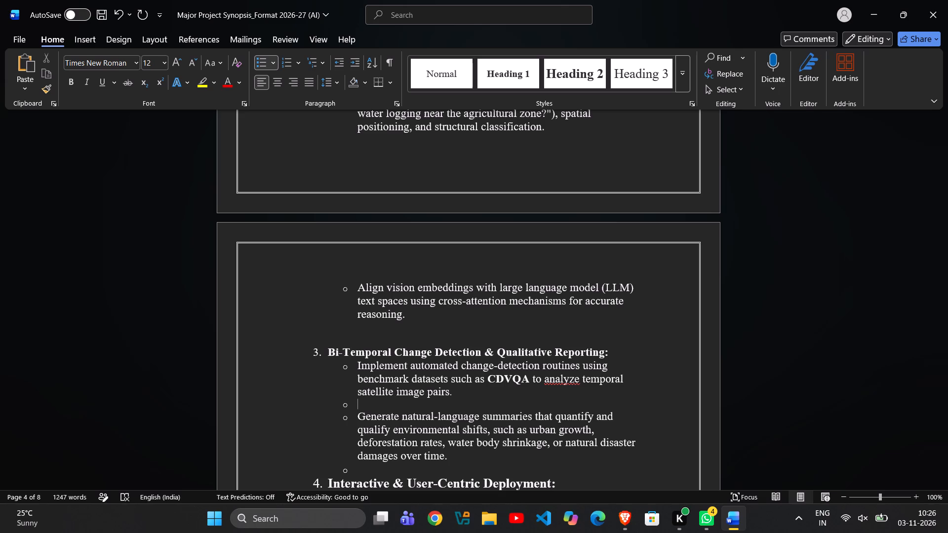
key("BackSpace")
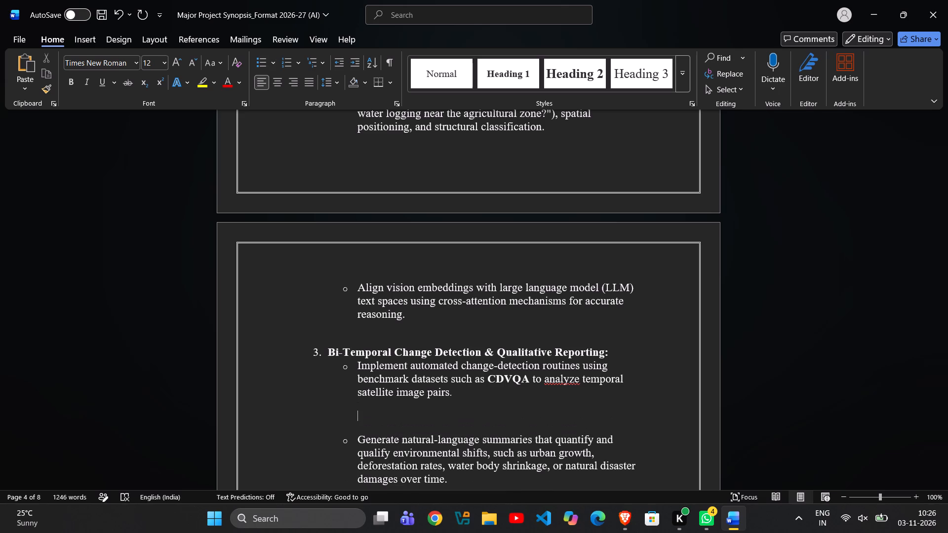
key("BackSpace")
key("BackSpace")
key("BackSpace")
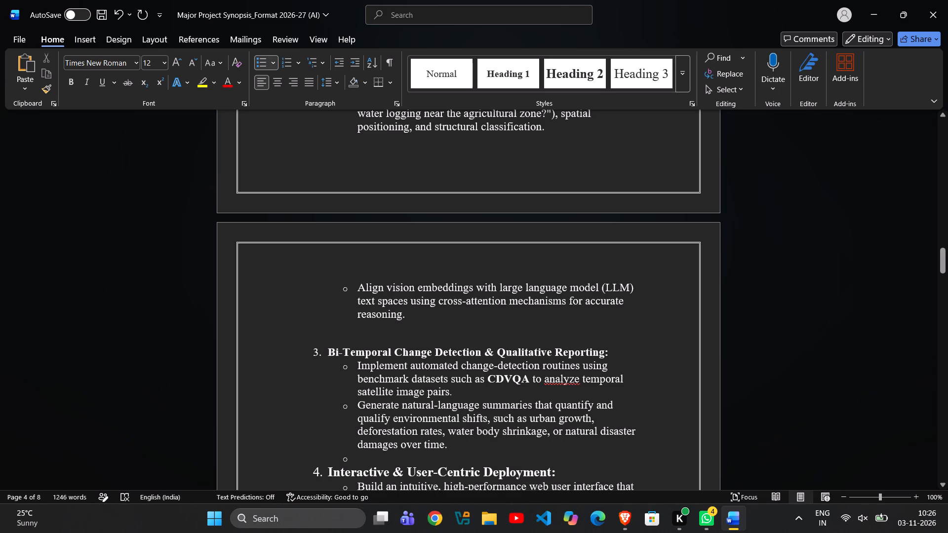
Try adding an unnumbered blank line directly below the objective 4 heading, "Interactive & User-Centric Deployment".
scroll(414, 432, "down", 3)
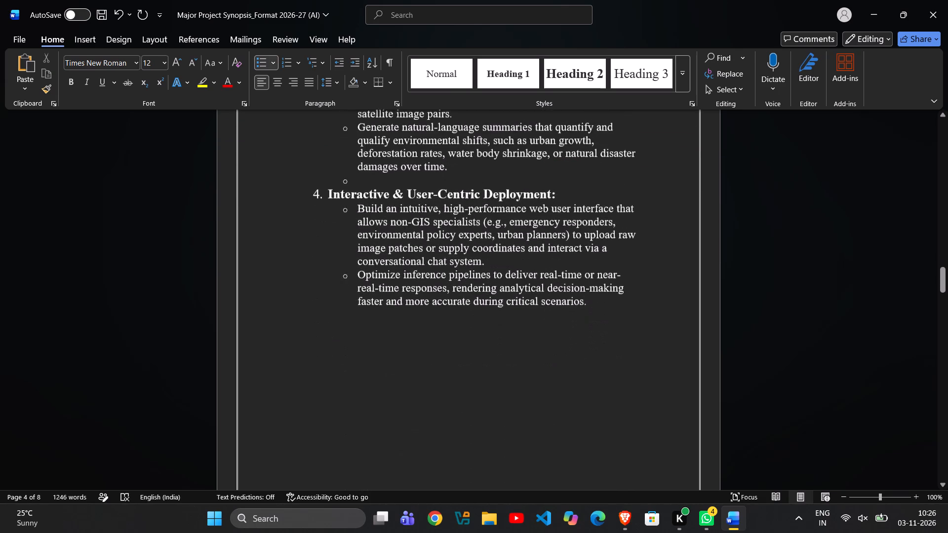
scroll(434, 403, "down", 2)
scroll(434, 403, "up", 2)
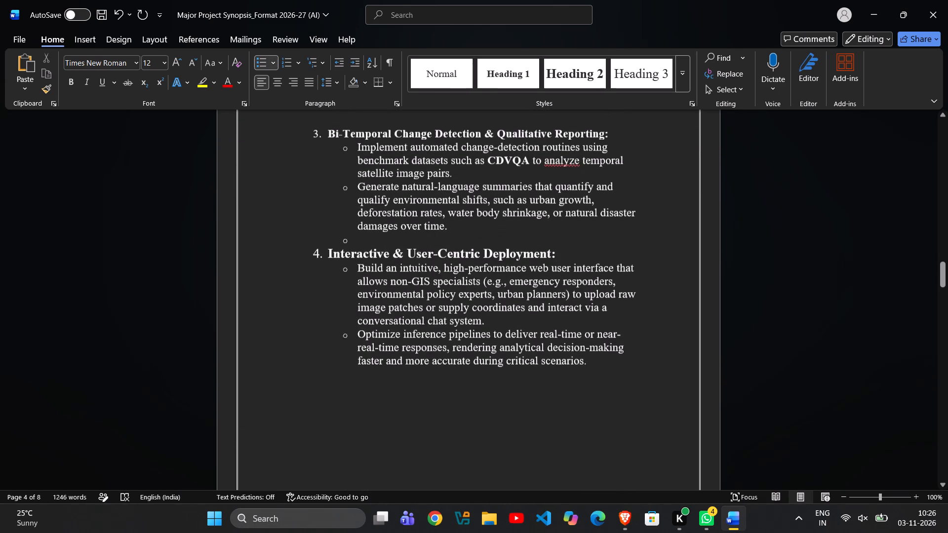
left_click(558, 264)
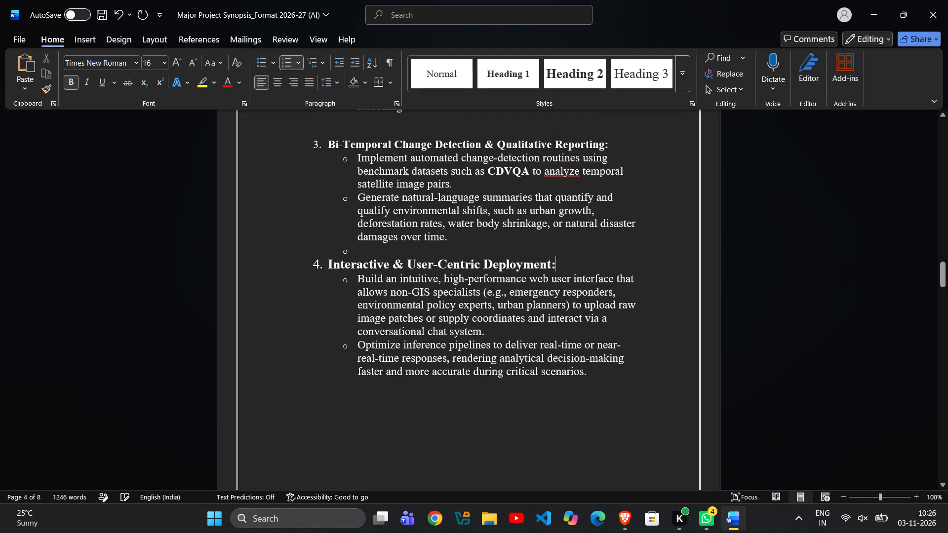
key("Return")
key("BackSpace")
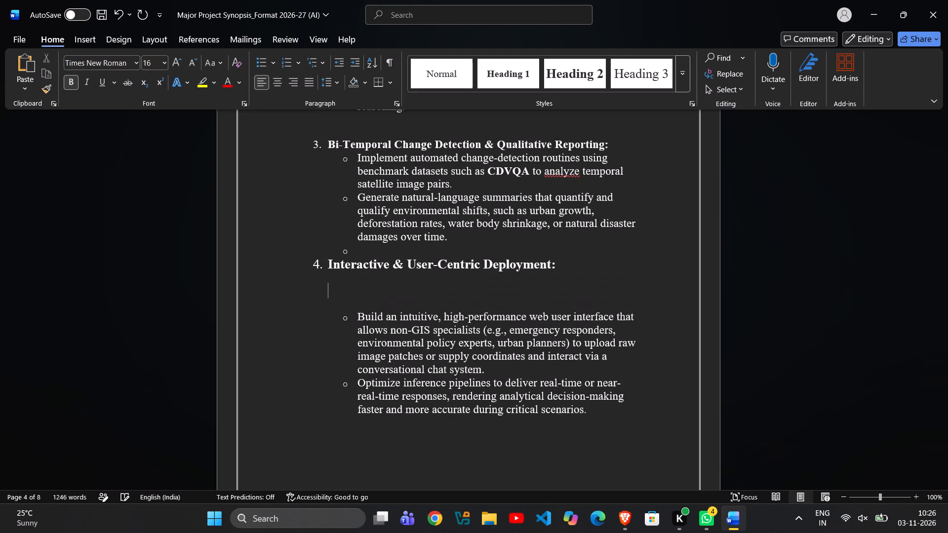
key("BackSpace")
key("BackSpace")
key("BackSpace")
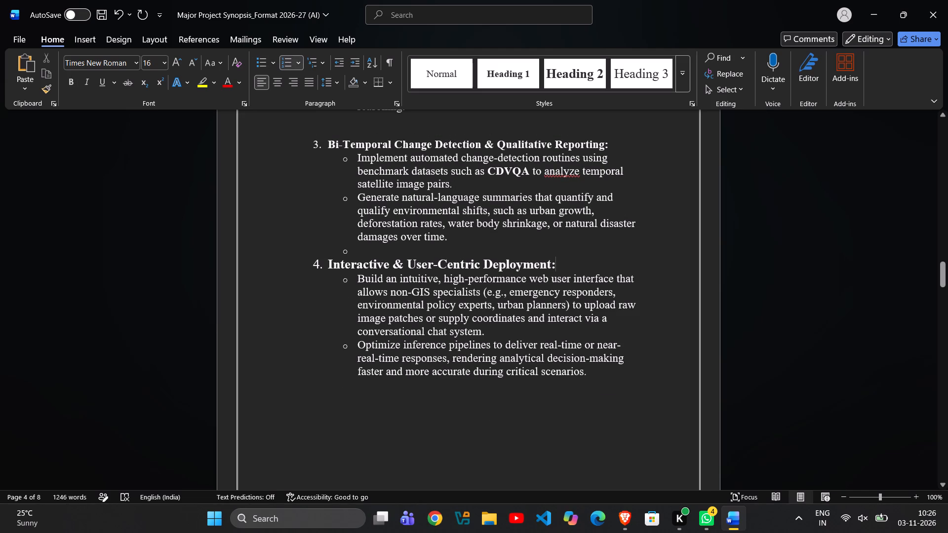
scroll(504, 333, "down", 6)
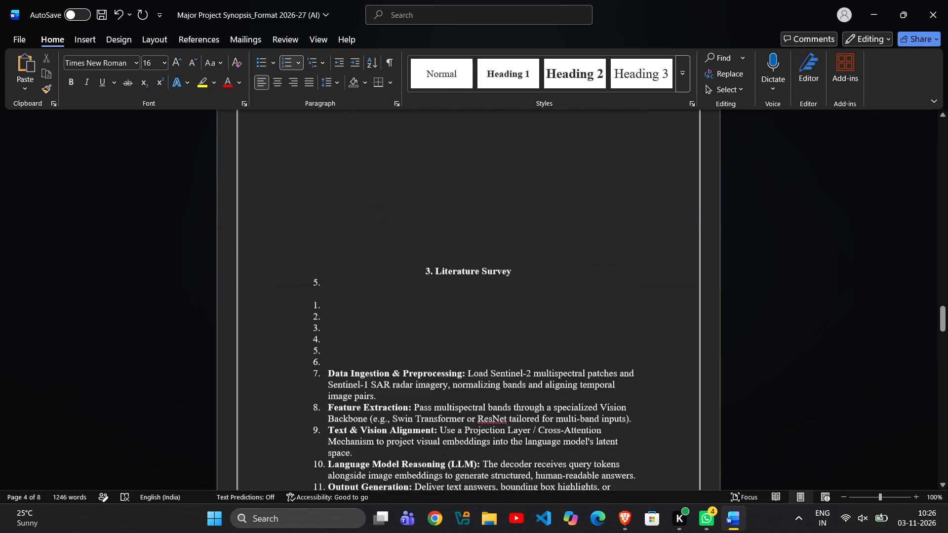
scroll(504, 333, "down", 1)
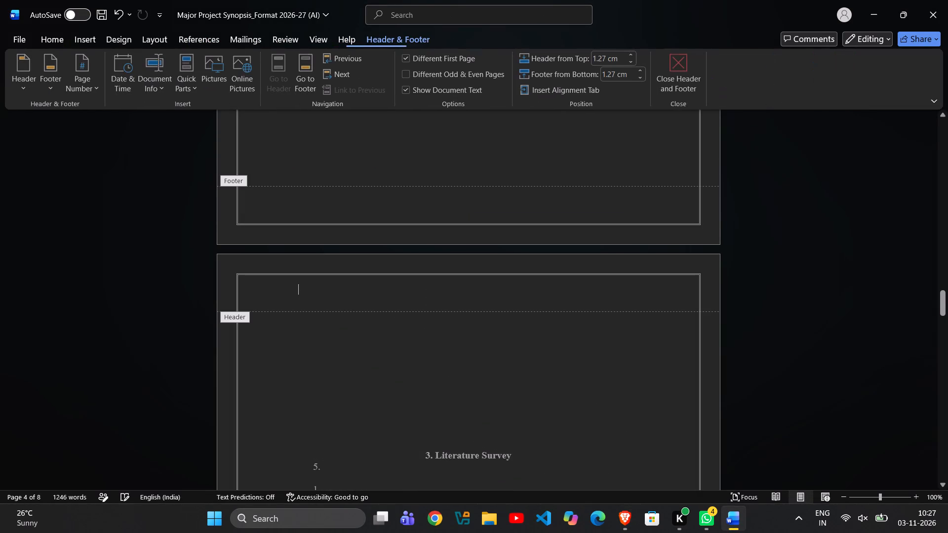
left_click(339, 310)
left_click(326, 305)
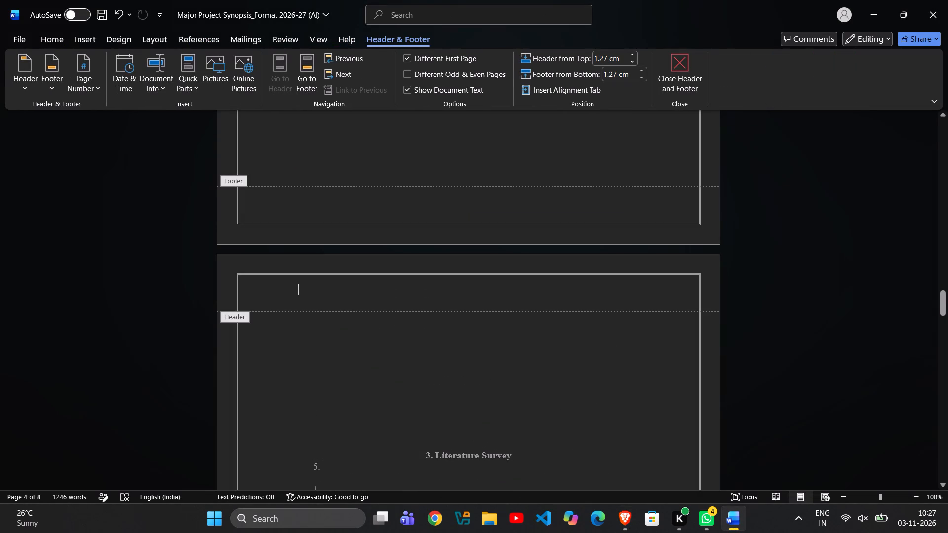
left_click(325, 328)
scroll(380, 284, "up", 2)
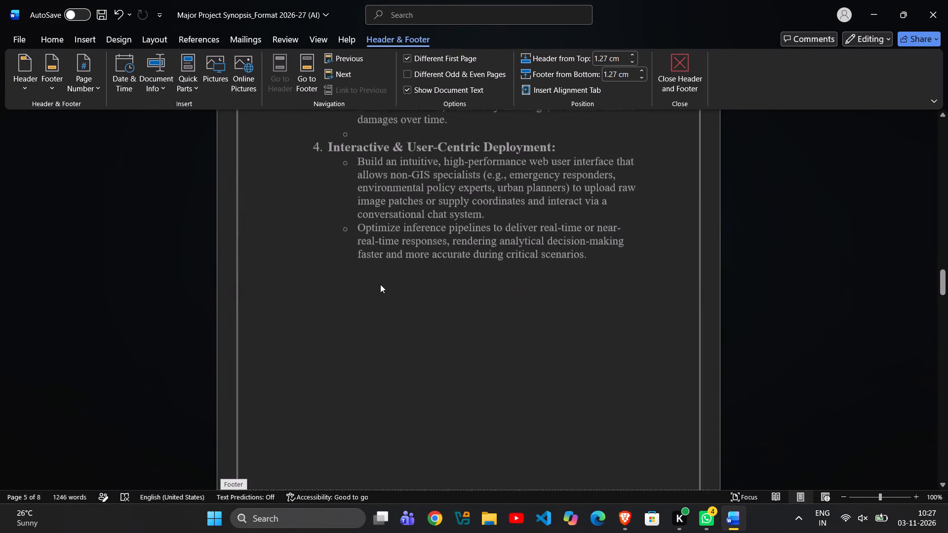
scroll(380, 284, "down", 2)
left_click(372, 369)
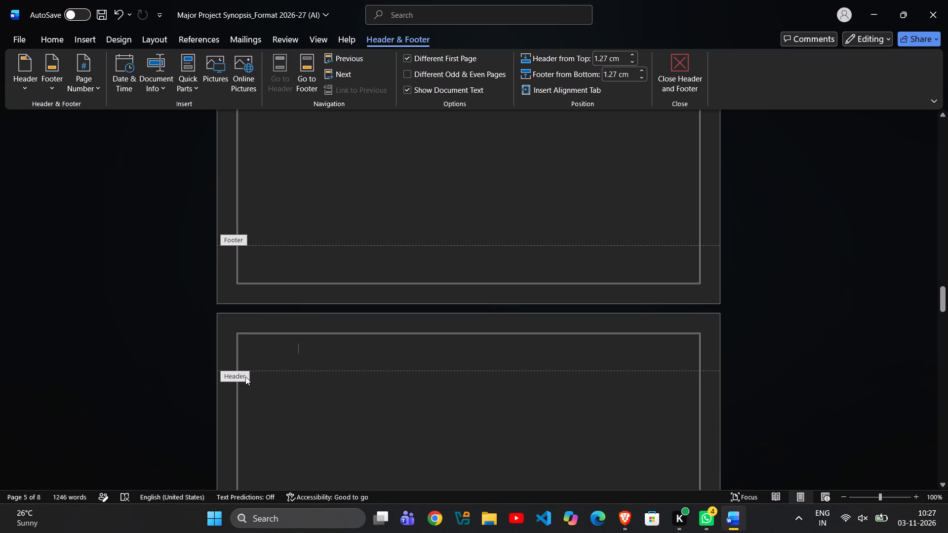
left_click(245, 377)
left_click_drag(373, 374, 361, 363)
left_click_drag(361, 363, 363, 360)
Undo the last two edits made below the objective 4 heading.
key("ctrl+z")
key("ctrl+z")
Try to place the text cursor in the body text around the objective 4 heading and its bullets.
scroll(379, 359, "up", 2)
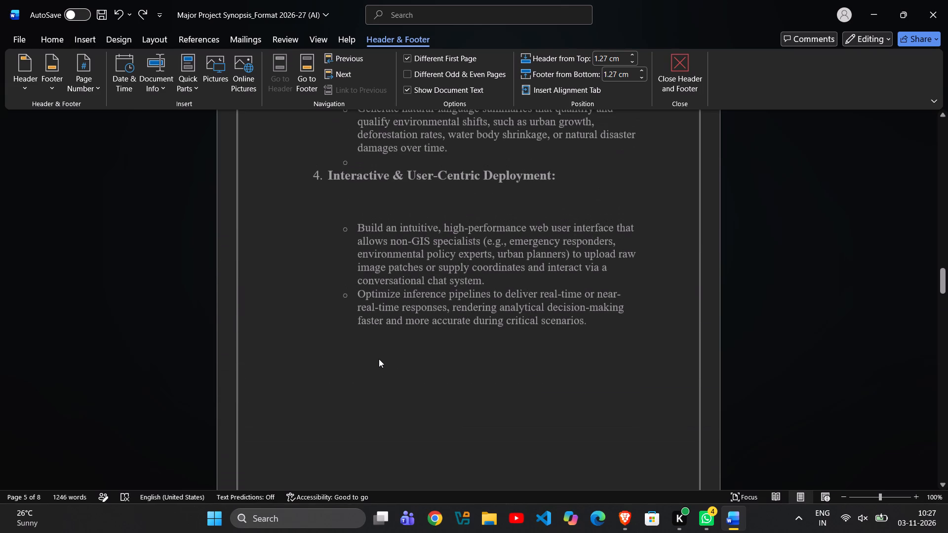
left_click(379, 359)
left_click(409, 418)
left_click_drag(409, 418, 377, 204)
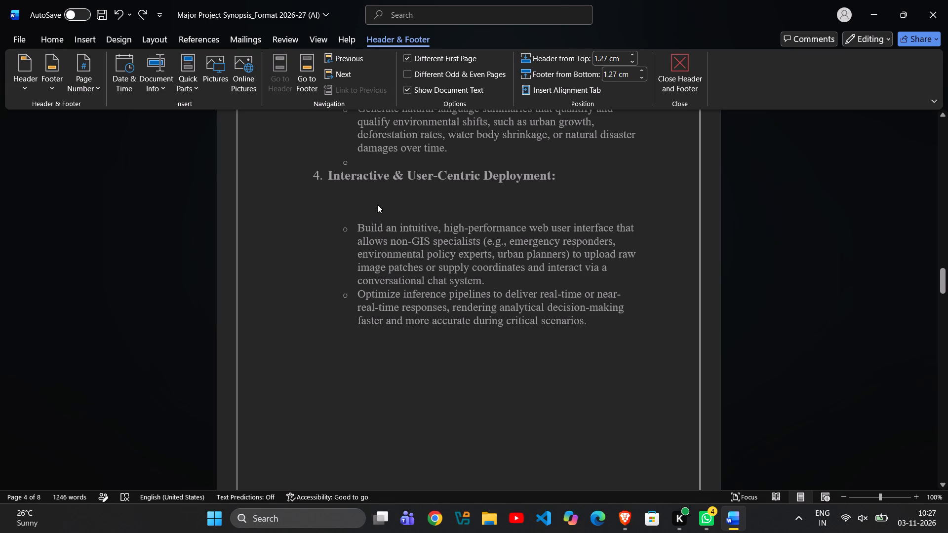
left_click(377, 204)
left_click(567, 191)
Leave header and footer editing and return to the body text around the Literature Survey page's start.
left_click(82, 38)
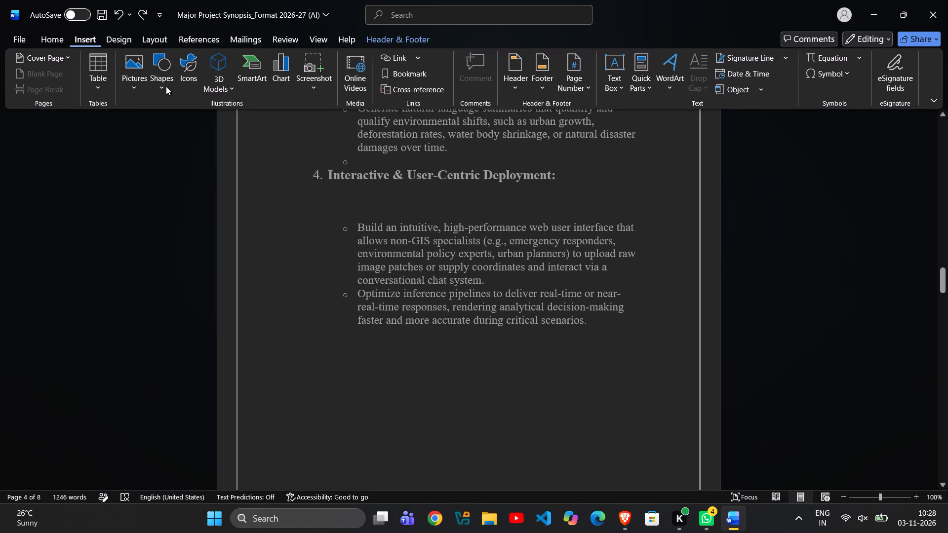
left_click(365, 362)
scroll(426, 381, "down", 1)
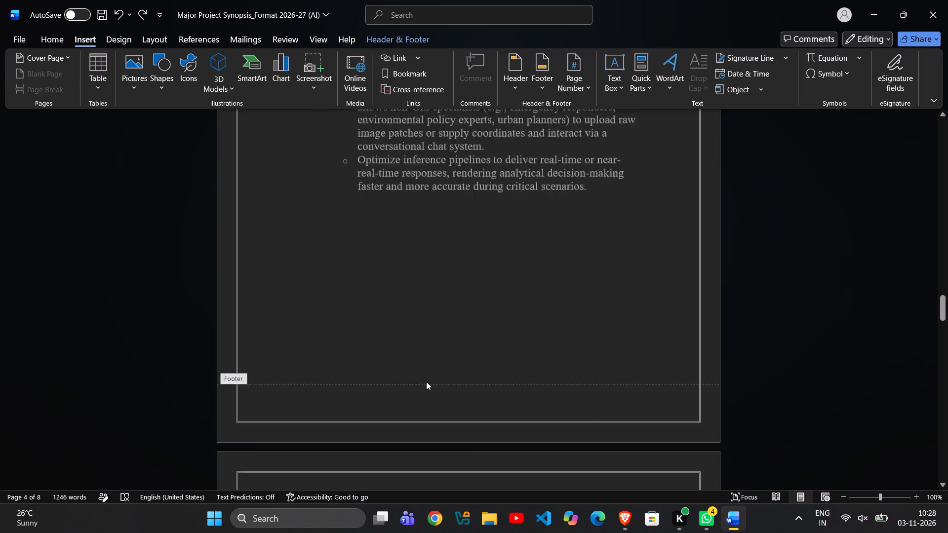
scroll(426, 381, "down", 1)
scroll(430, 308, "up", 1)
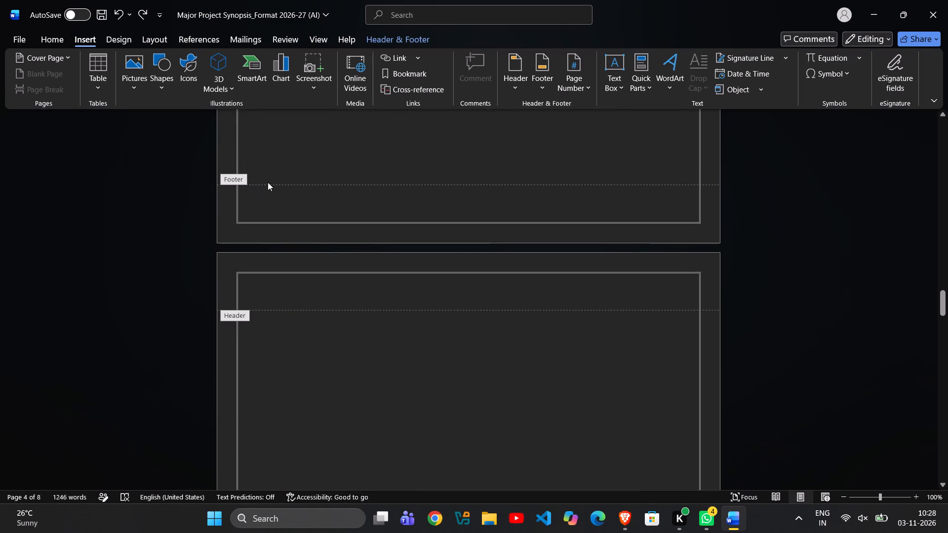
left_click(292, 161)
scroll(329, 209, "up", 1)
scroll(329, 209, "down", 1)
scroll(329, 209, "up", 1)
scroll(329, 209, "down", 1)
scroll(329, 209, "up", 1)
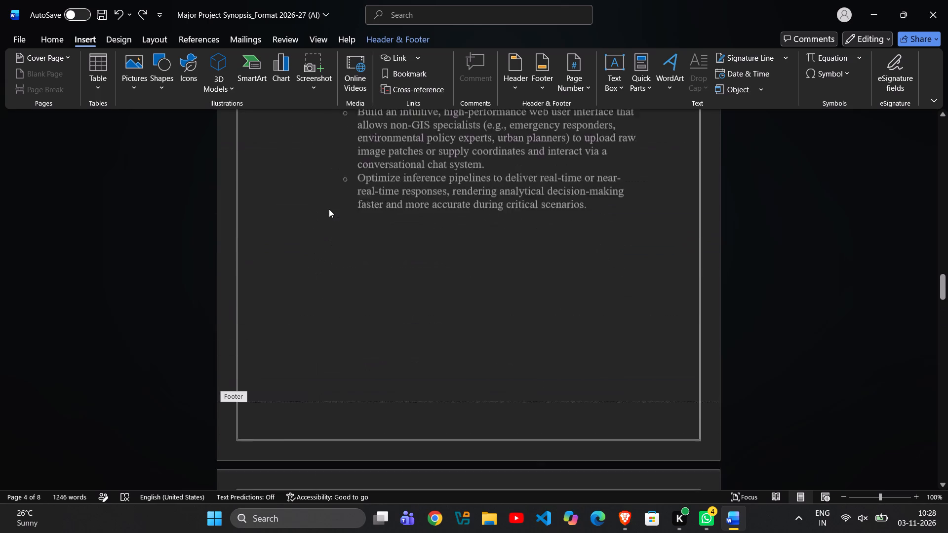
scroll(329, 209, "up", 1)
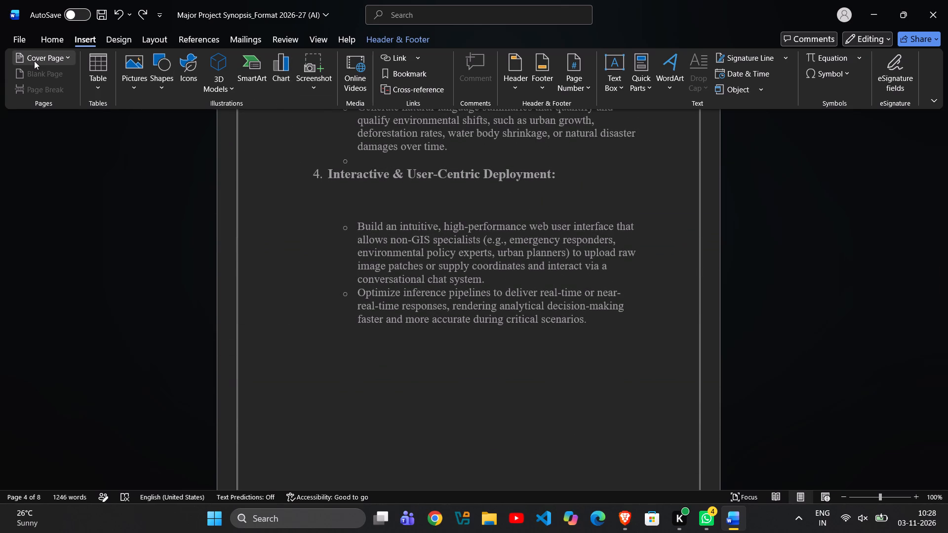
left_click(344, 315)
scroll(344, 315, "down", 1)
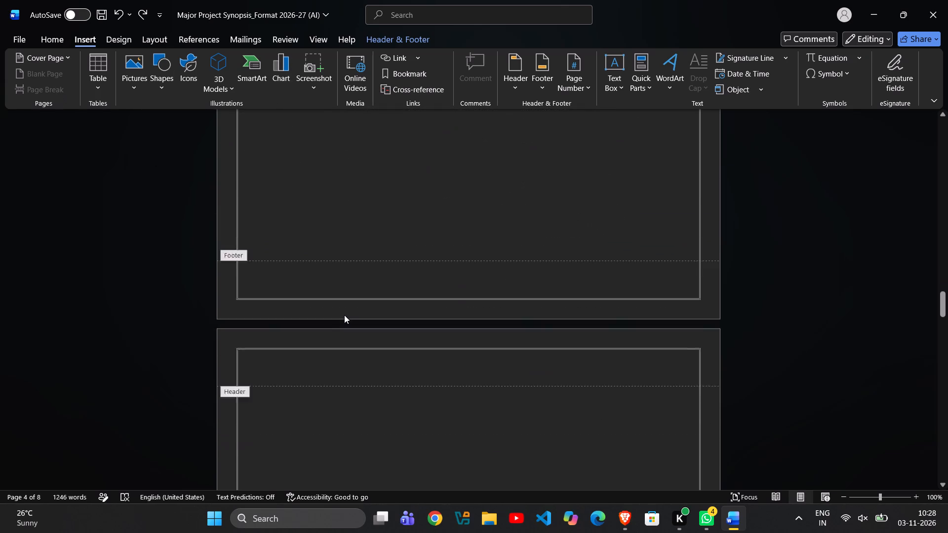
scroll(344, 315, "down", 1)
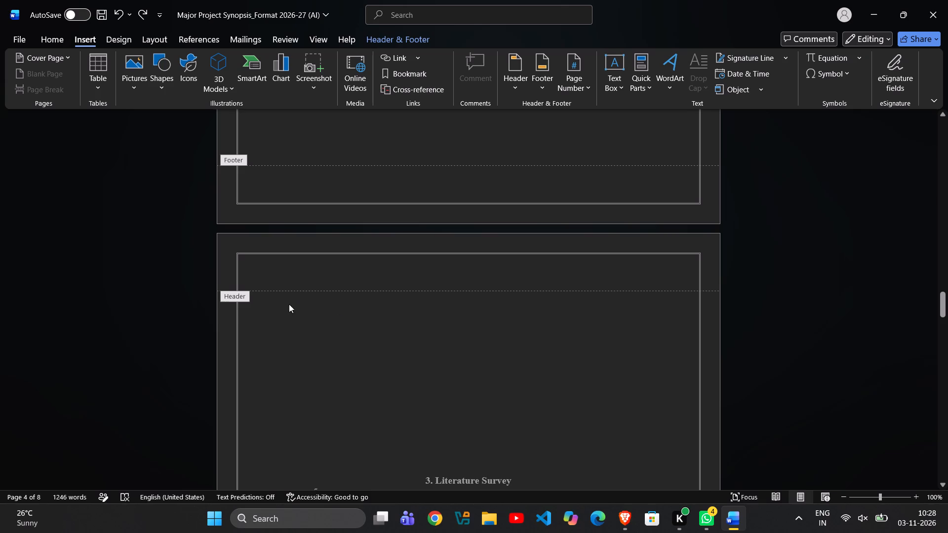
left_click(338, 252)
scroll(375, 179, "up", 1)
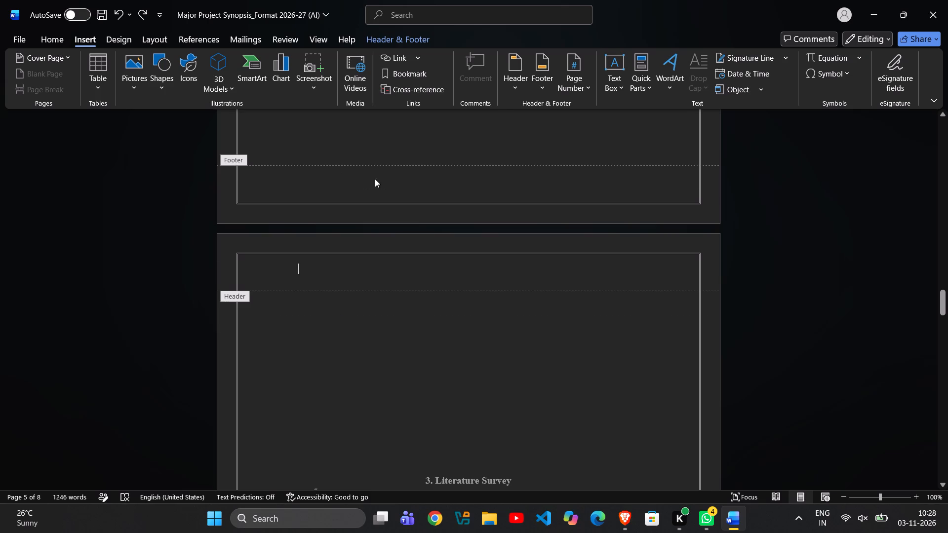
scroll(375, 179, "up", 1)
triple_click(375, 179)
left_click(375, 179)
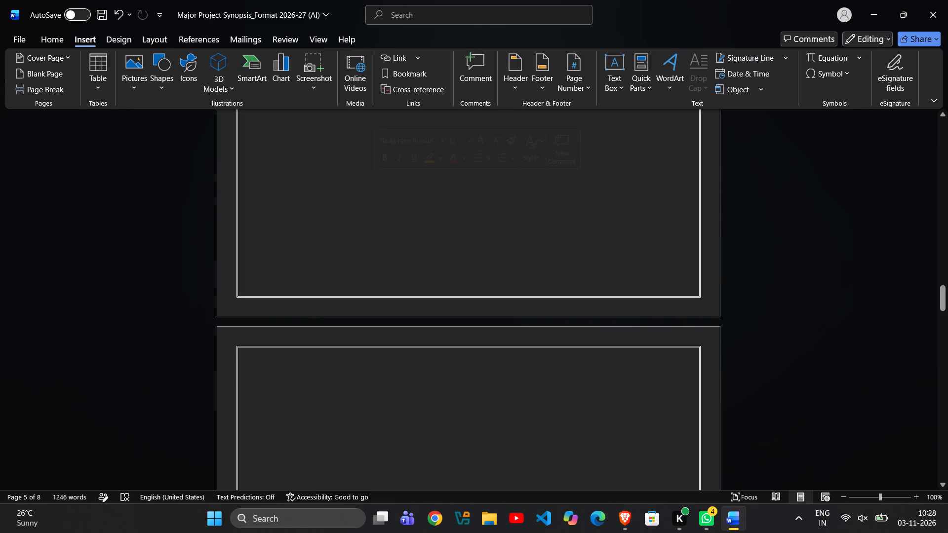
Paste the copied Gemini draft, from Literature Survey through the RAM line, at the top of the existing Literature Survey page.
scroll(427, 216, "up", 1)
scroll(457, 309, "down", 2)
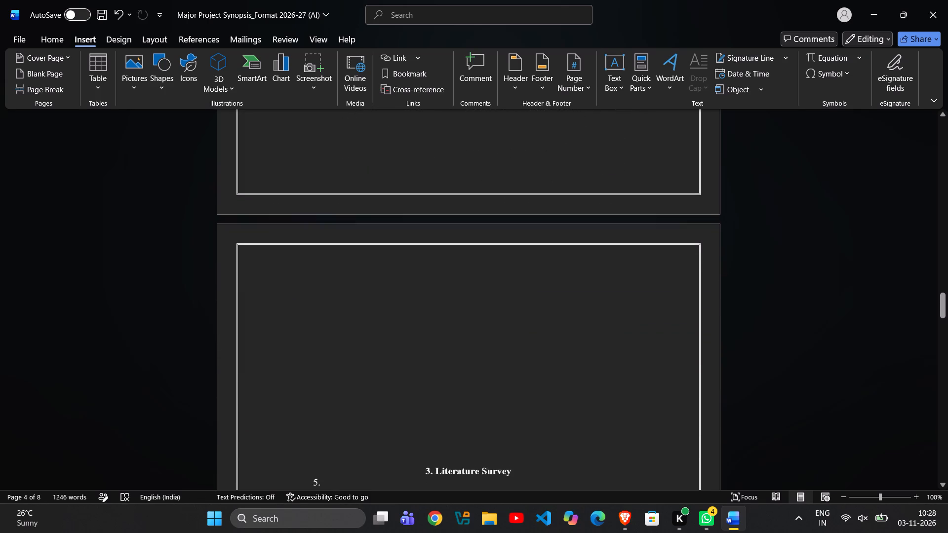
left_click(326, 266)
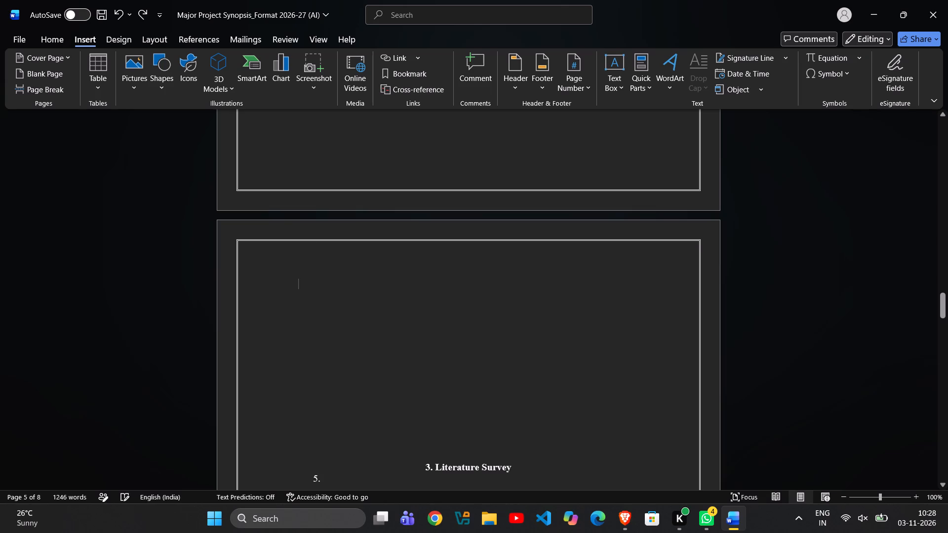
key("ctrl+v")
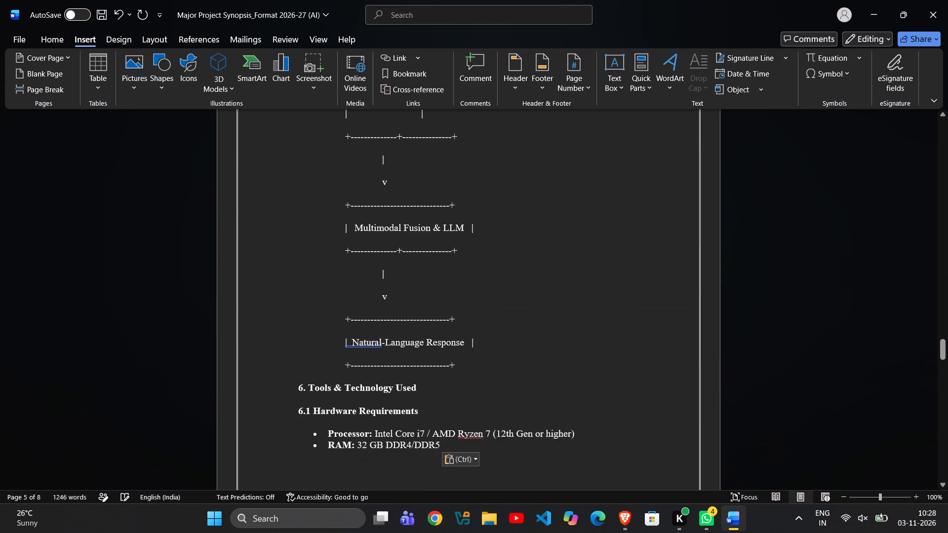
Set the font size of the pasted "3. Literature Survey" heading to 16.
scroll(352, 250, "up", 4)
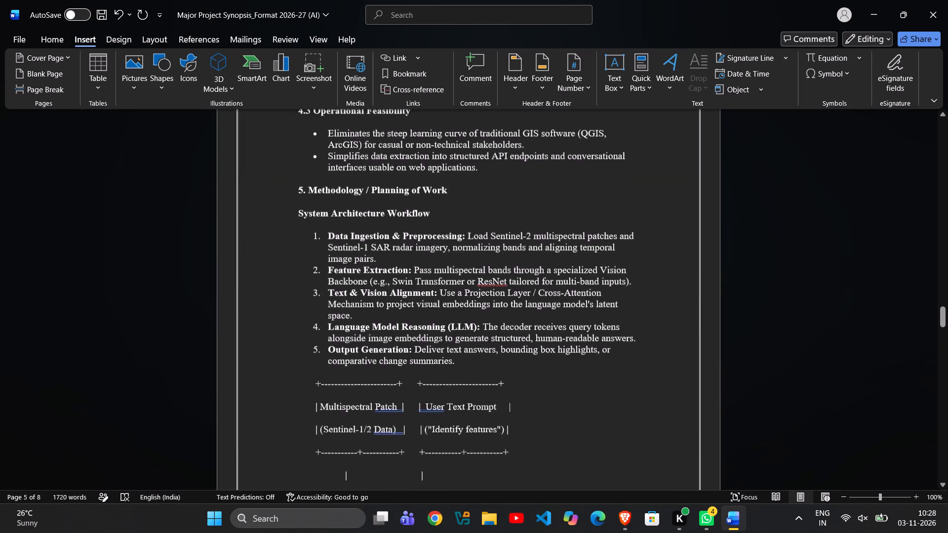
scroll(352, 250, "up", 4)
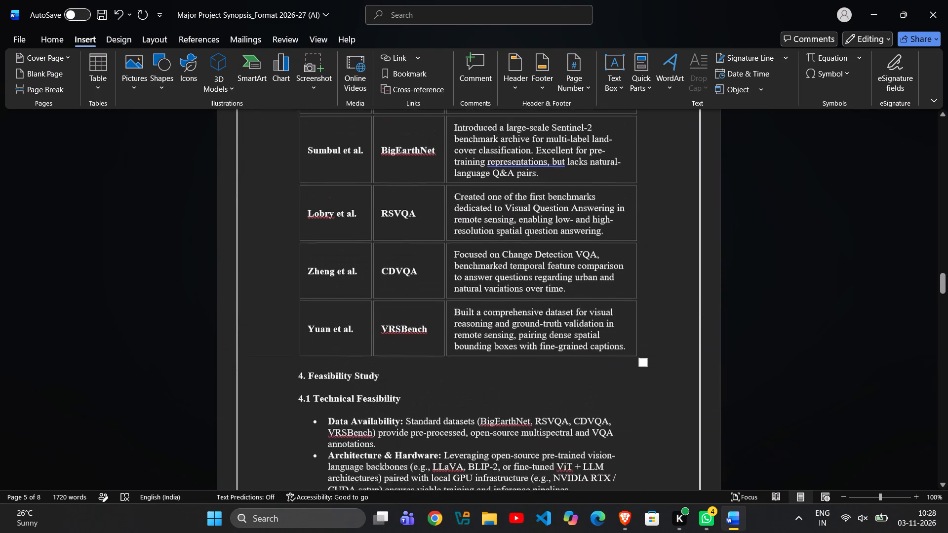
scroll(352, 250, "up", 2)
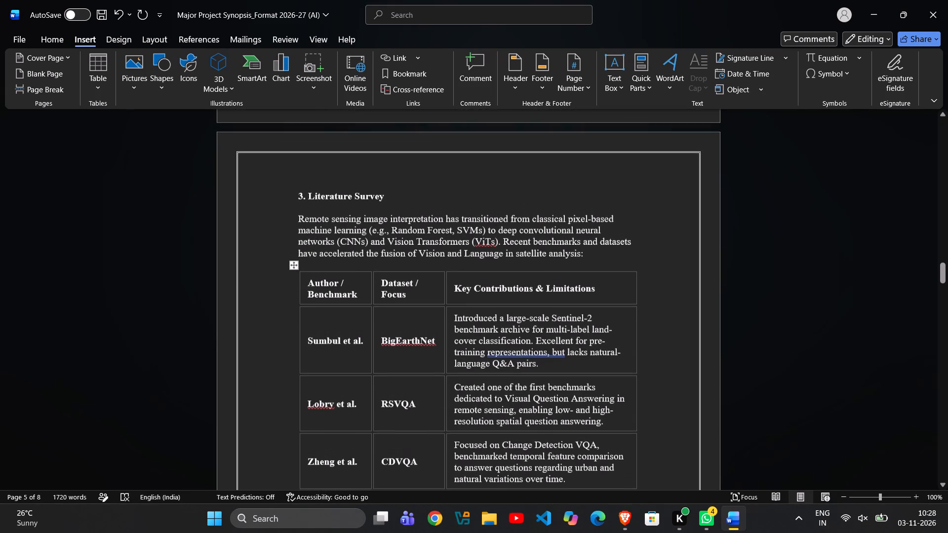
scroll(352, 250, "up", 1)
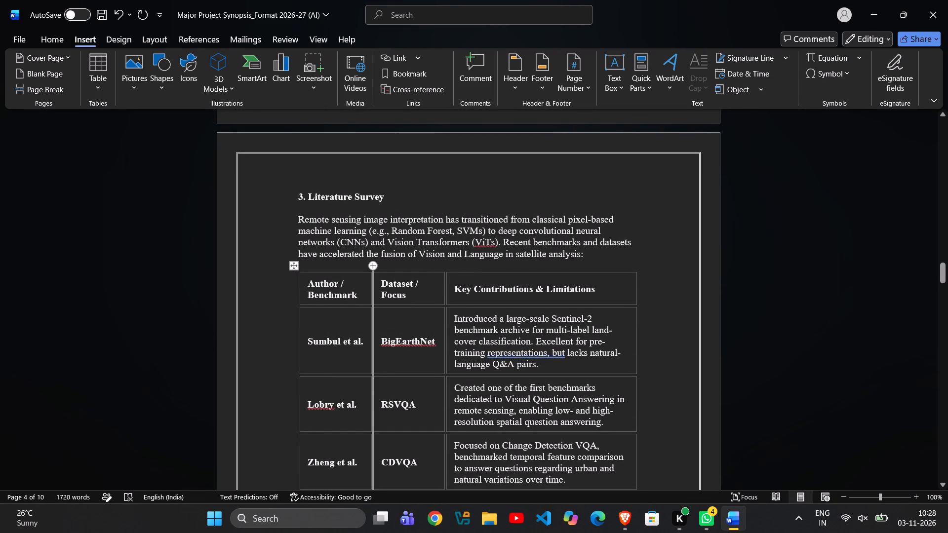
left_click_drag(297, 194, 380, 193)
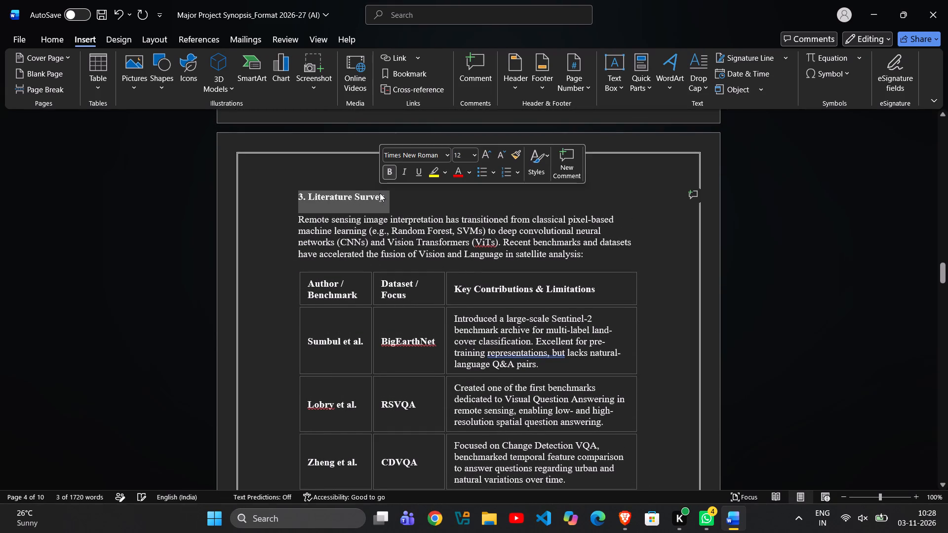
left_click(470, 155)
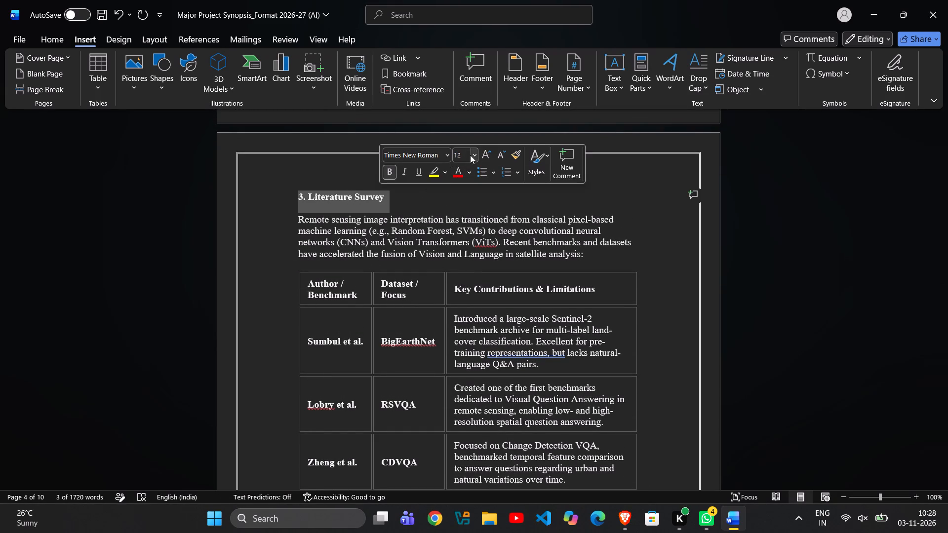
left_click(474, 155)
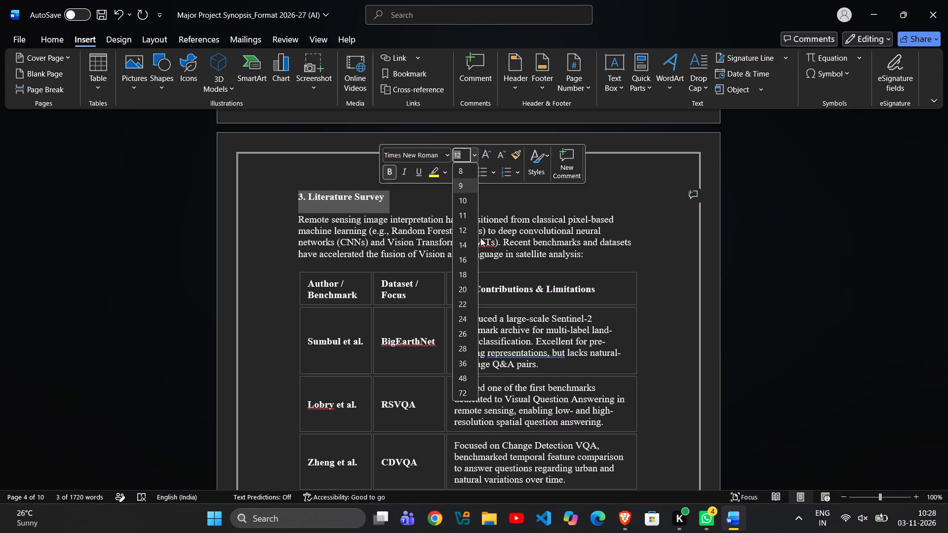
left_click(468, 254)
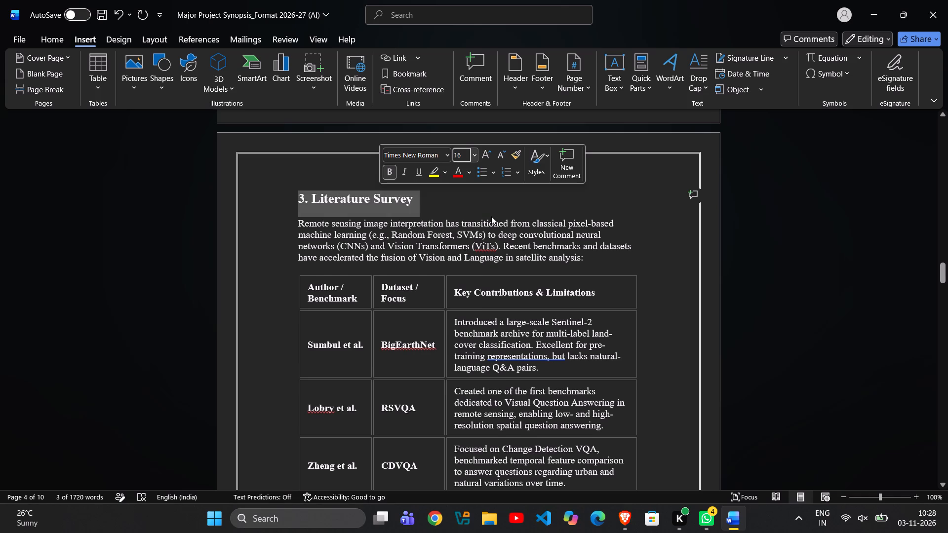
left_click(491, 216)
Set the introductory paragraph under the Literature Survey heading to font size 14.
left_click_drag(298, 221, 578, 258)
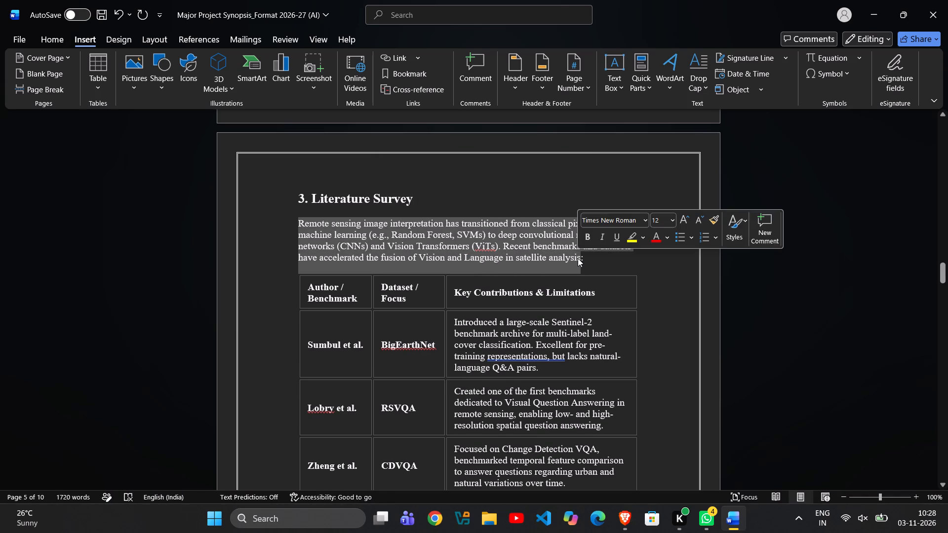
left_click(671, 222)
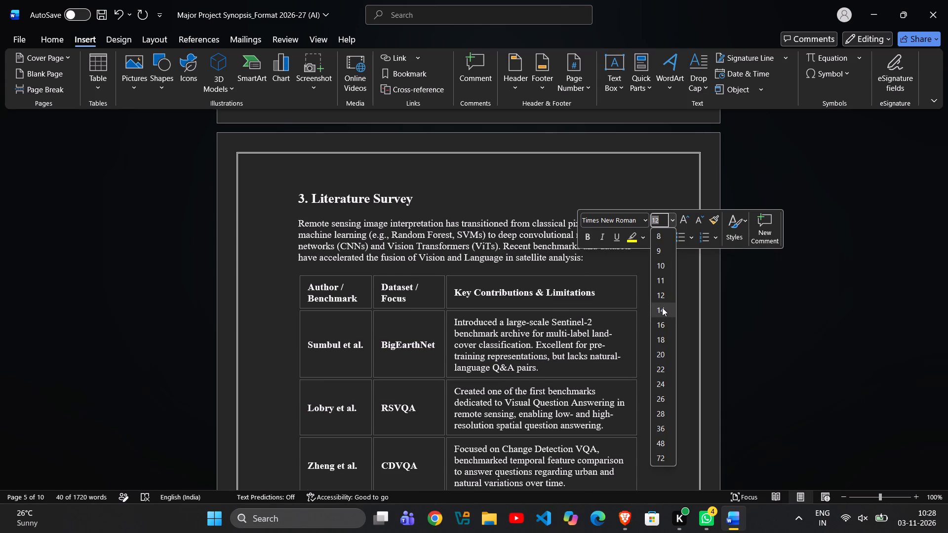
left_click(662, 307)
left_click(744, 302)
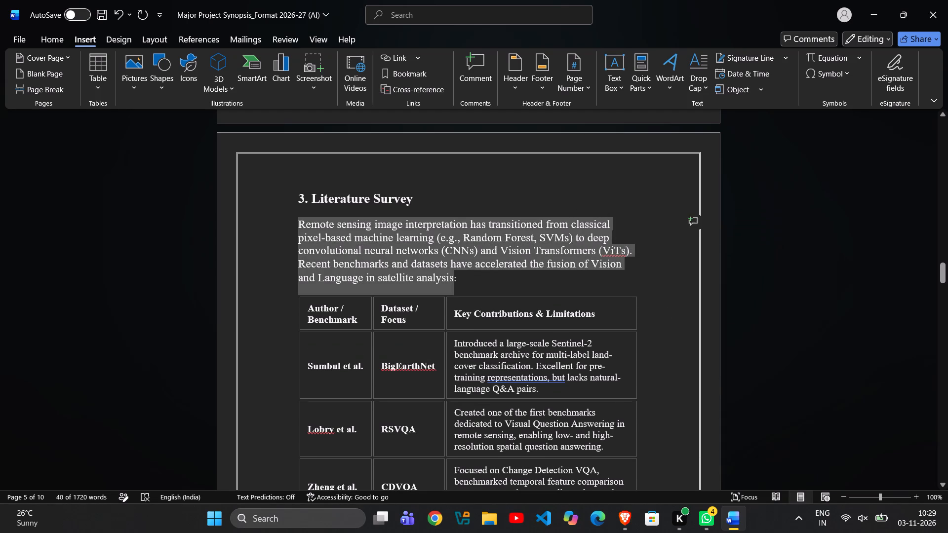
Set the whole Literature Survey benchmark table and the "4. Feasibility Study" heading below it to font size 14.
scroll(586, 286, "down", 1)
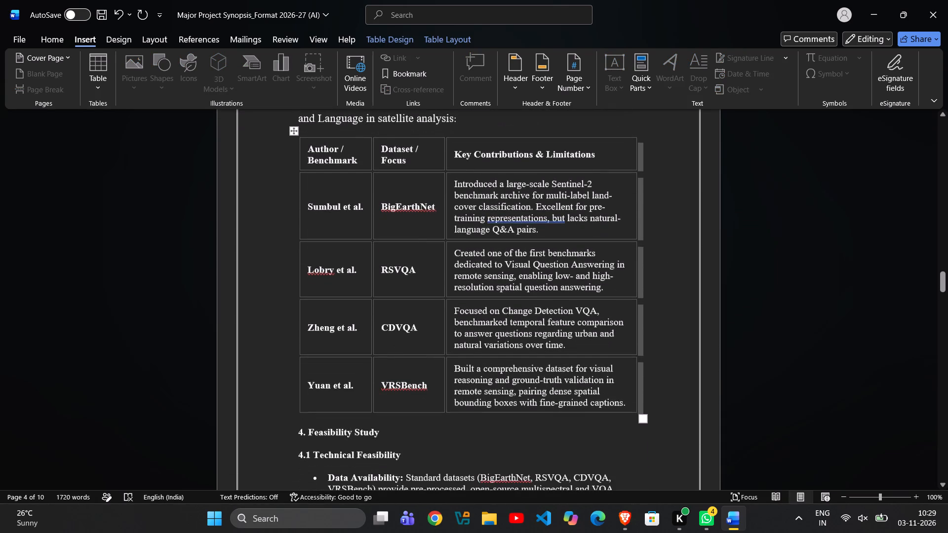
scroll(586, 286, "down", 1)
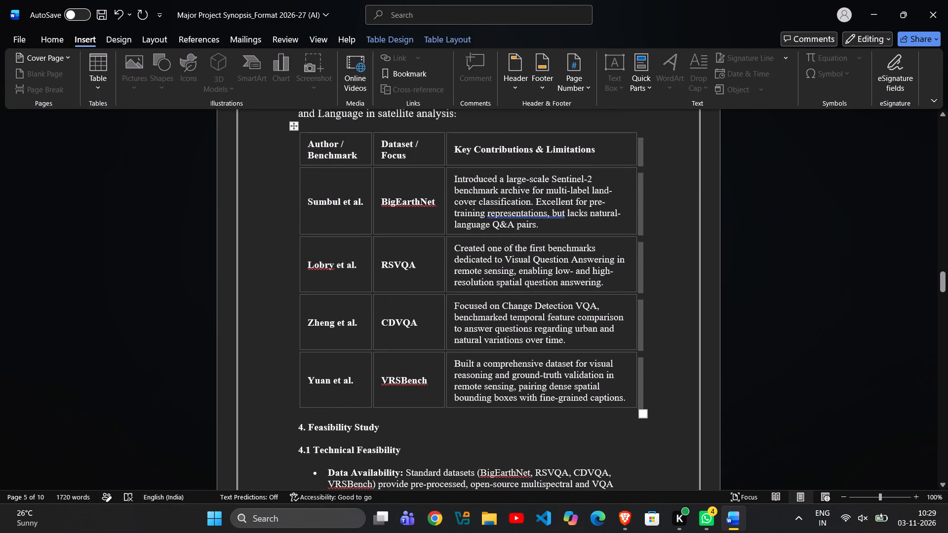
left_click_drag(309, 141, 390, 186)
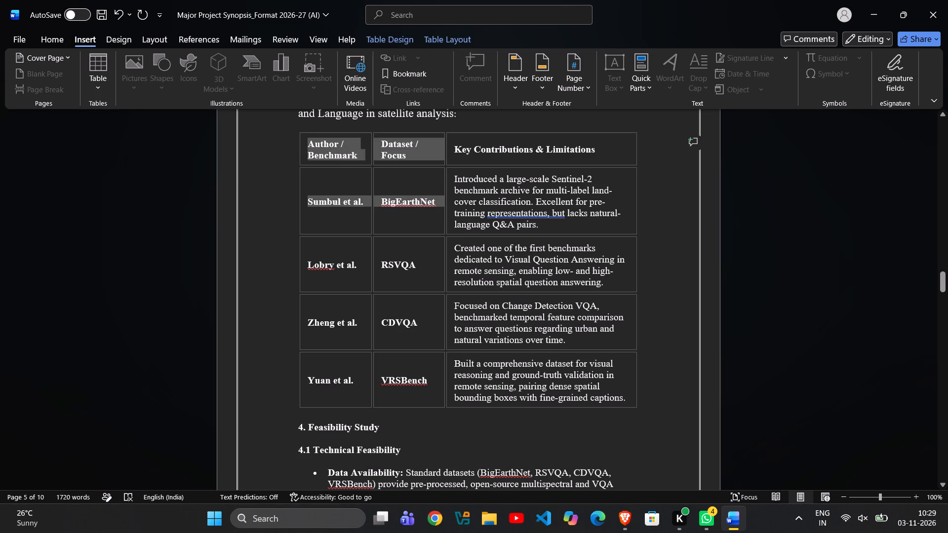
left_click_drag(390, 186, 565, 420)
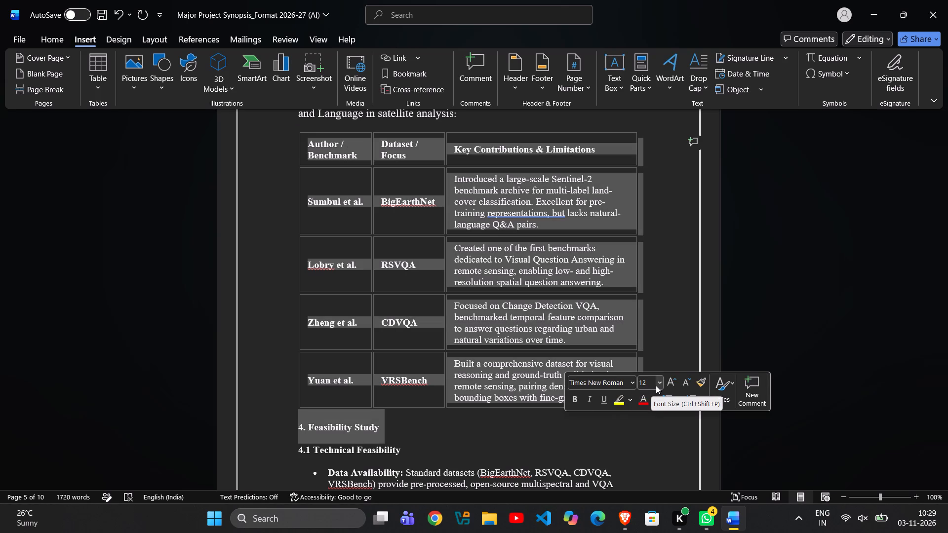
left_click(657, 385)
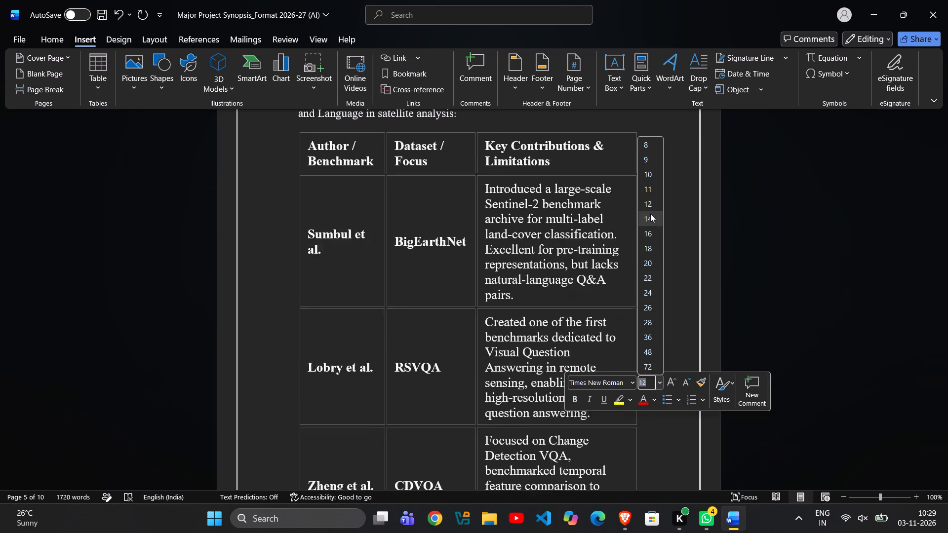
left_click(650, 223)
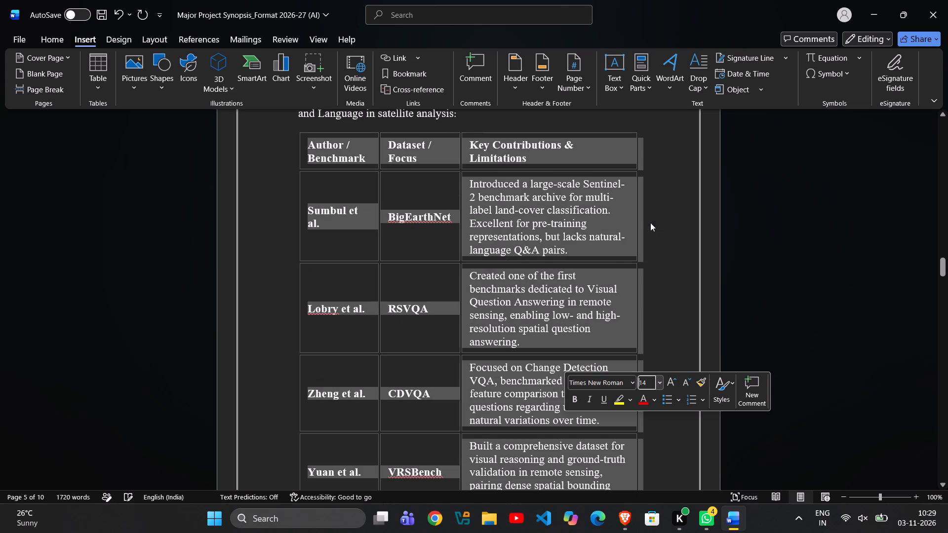
left_click(776, 242)
scroll(664, 295, "down", 2)
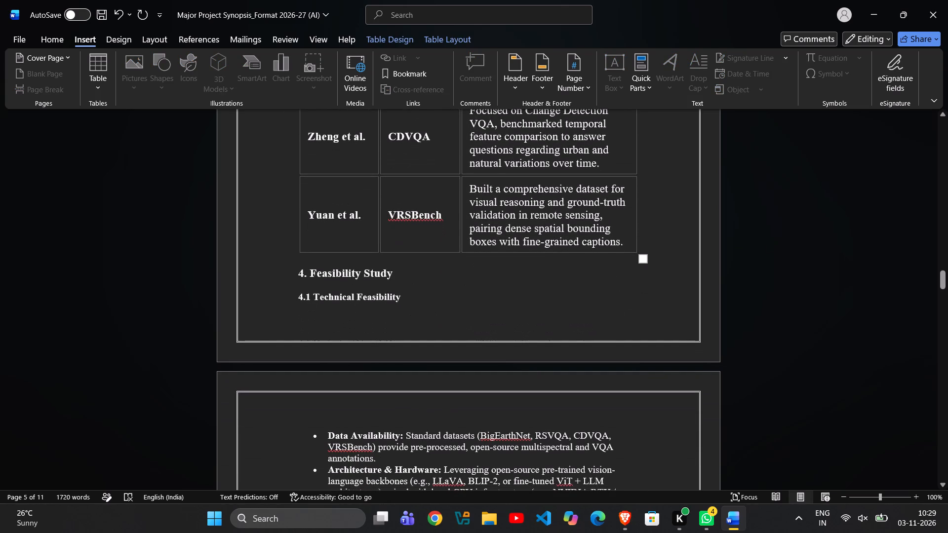
scroll(596, 290, "up", 4)
scroll(596, 290, "down", 1)
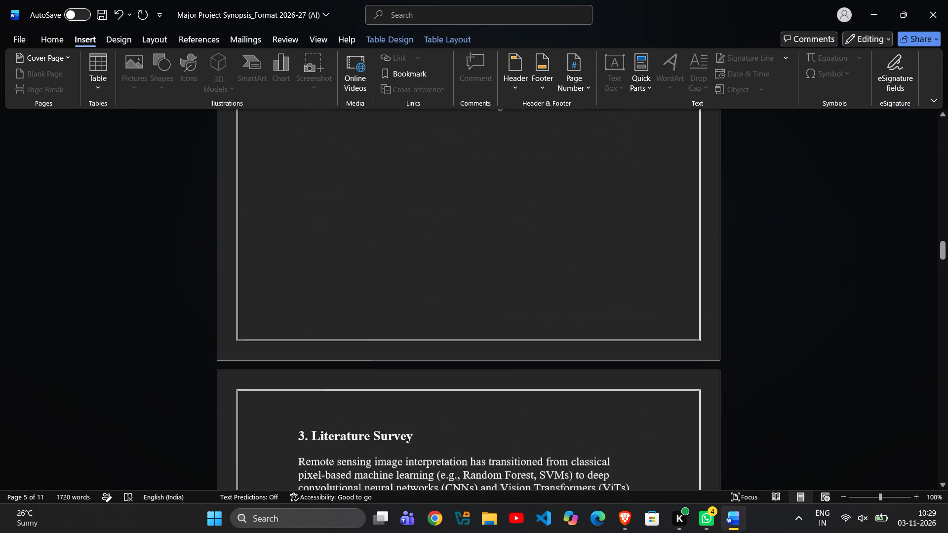
scroll(596, 290, "down", 3)
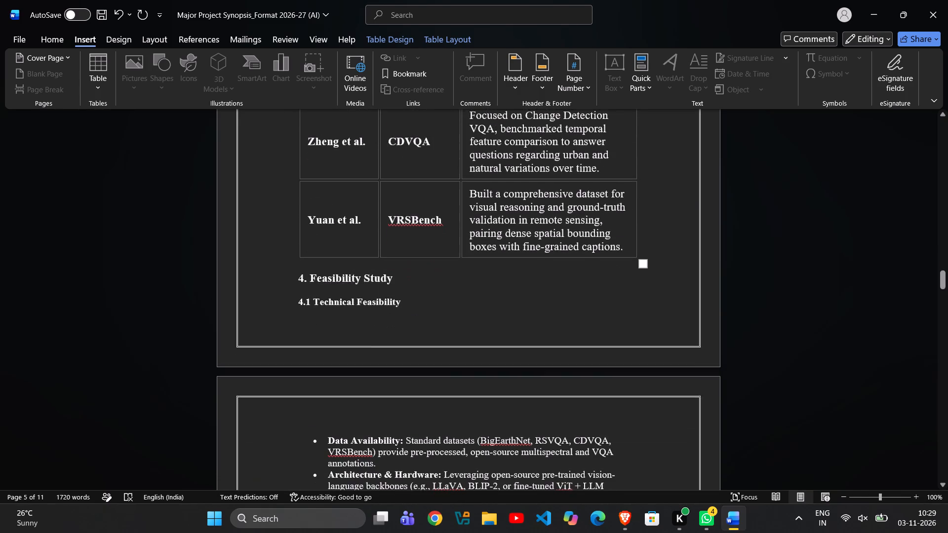
scroll(596, 290, "down", 2)
scroll(596, 290, "up", 2)
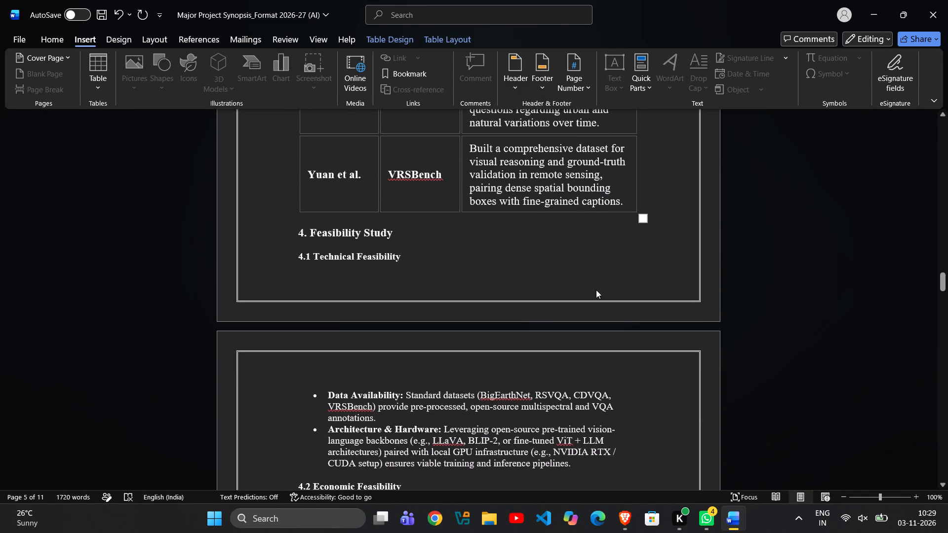
scroll(596, 290, "up", 4)
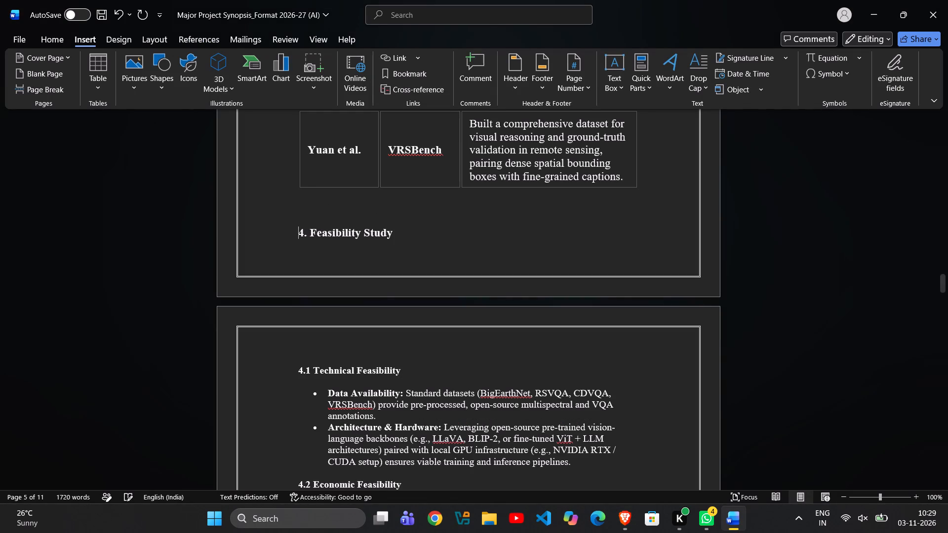
key("Return")
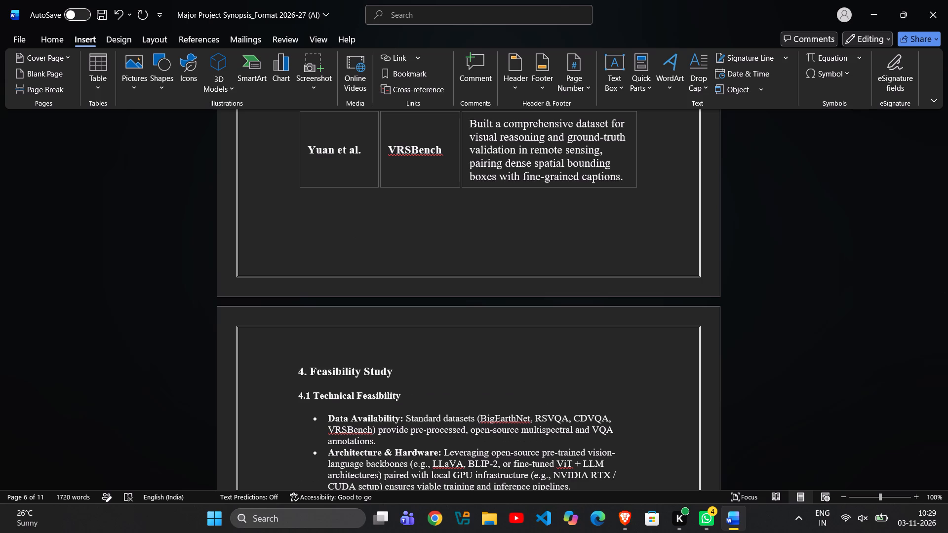
left_click_drag(298, 207, 384, 208)
left_click(394, 207)
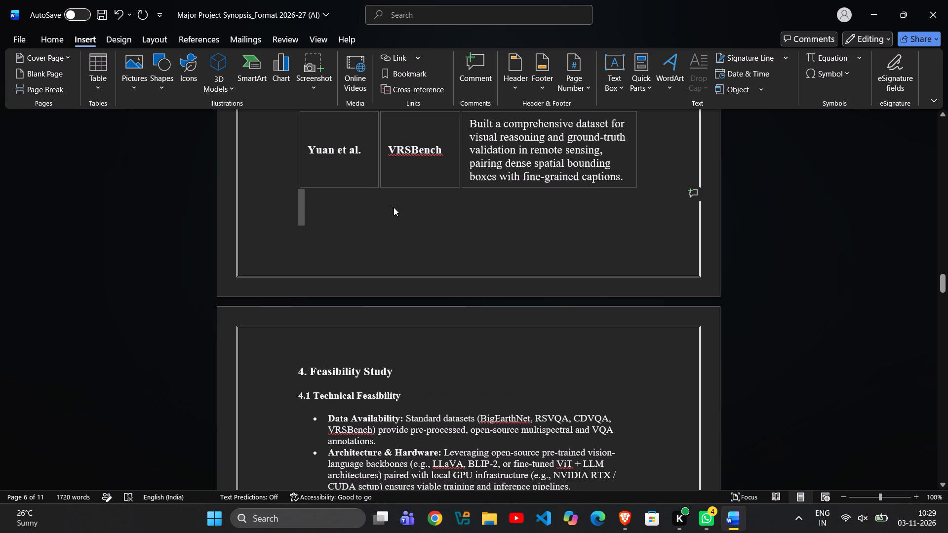
Insert a blank line between the Literature Survey introductory paragraph and the benchmark table.
scroll(389, 209, "up", 4)
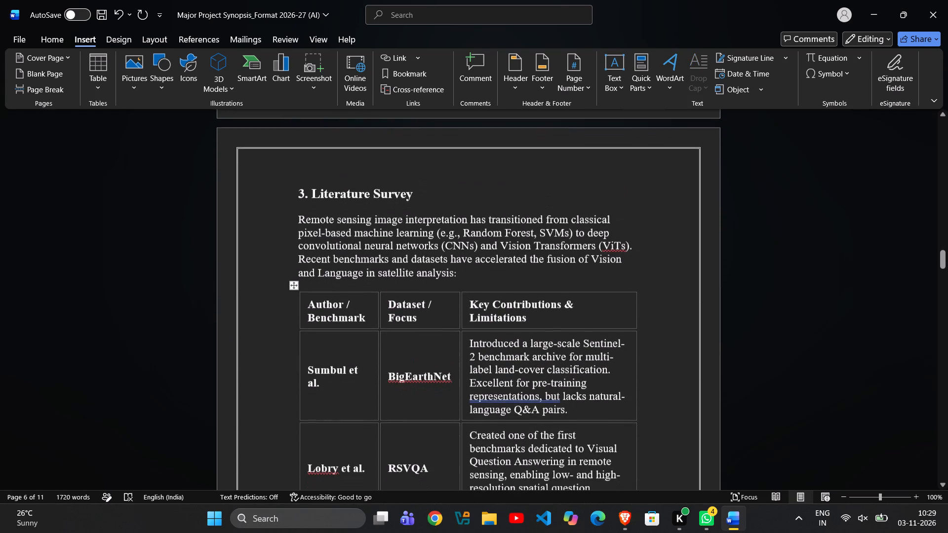
left_click(462, 269)
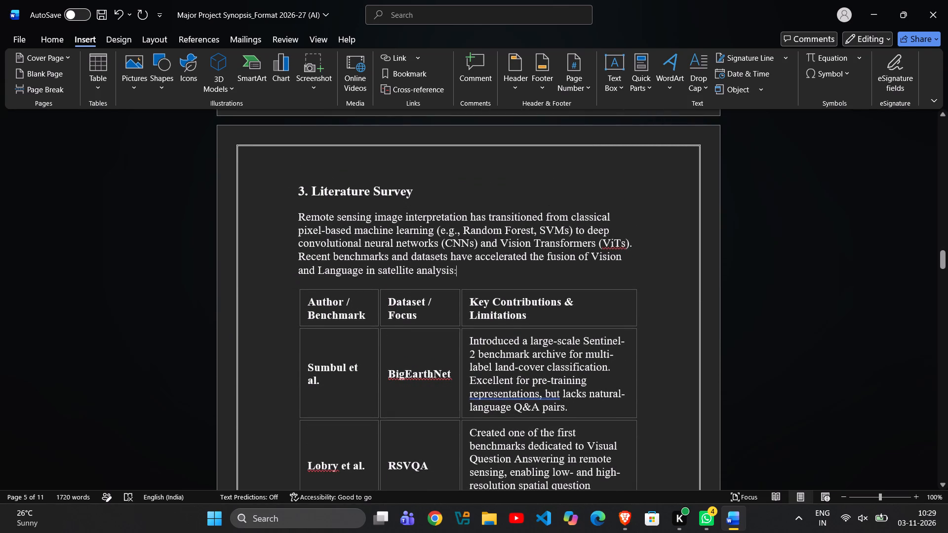
key("Return")
Review the page layout of the Literature Survey table and the start of the Feasibility Study page.
scroll(467, 289, "down", 3)
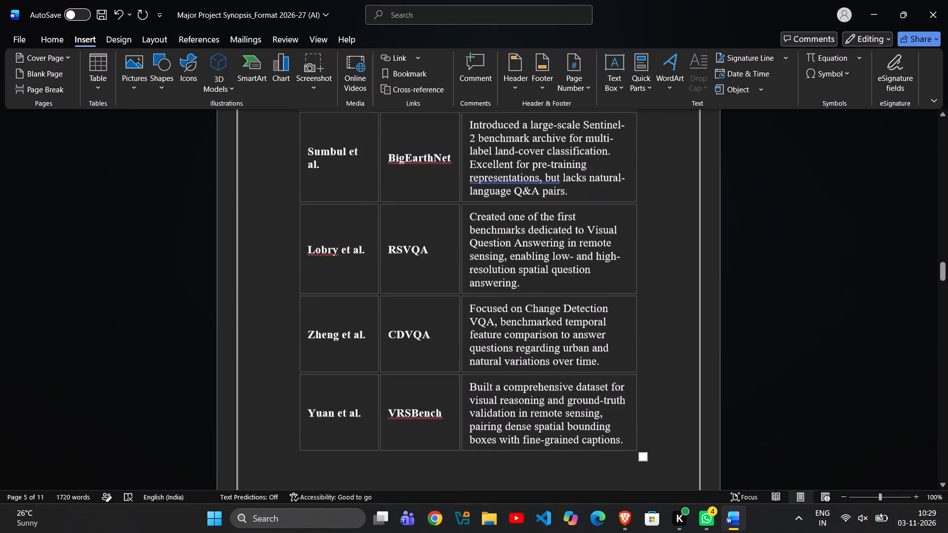
scroll(467, 289, "down", 3)
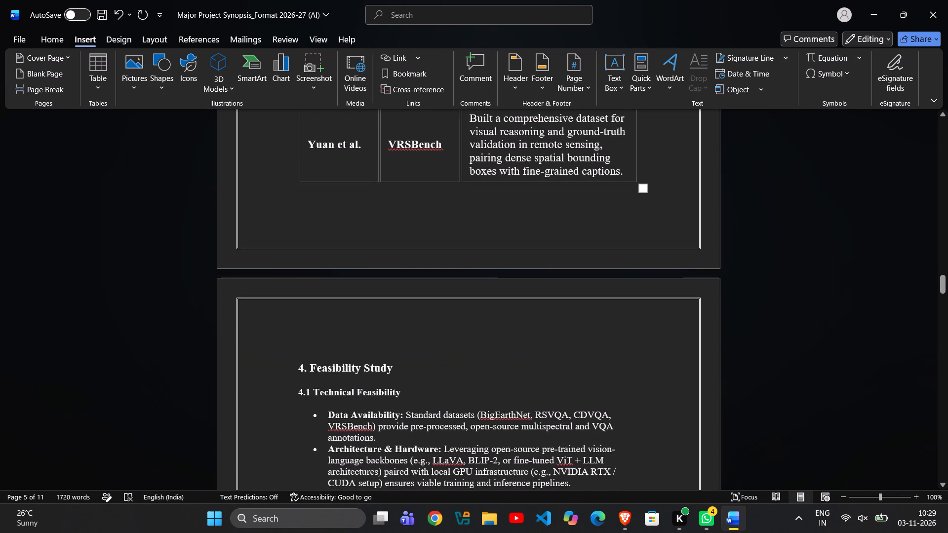
scroll(364, 345, "up", 1)
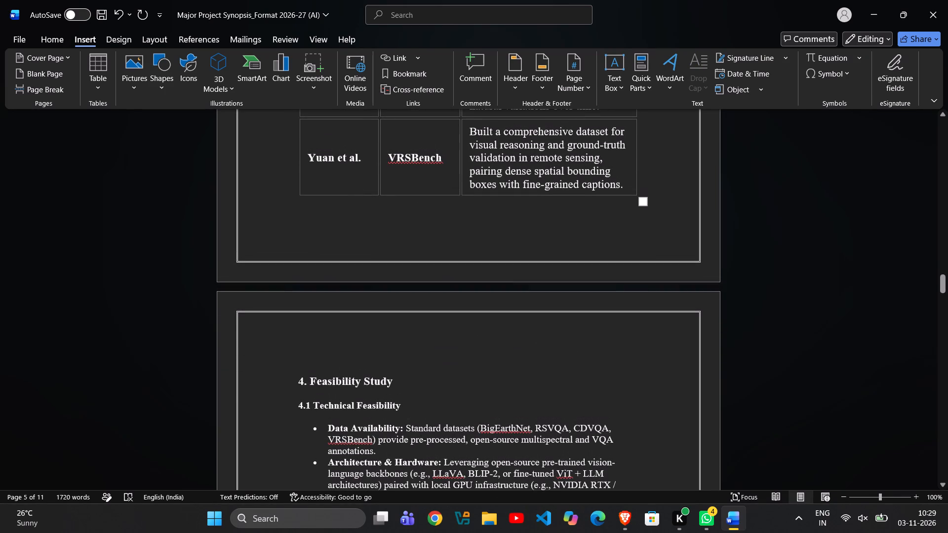
scroll(364, 345, "up", 3)
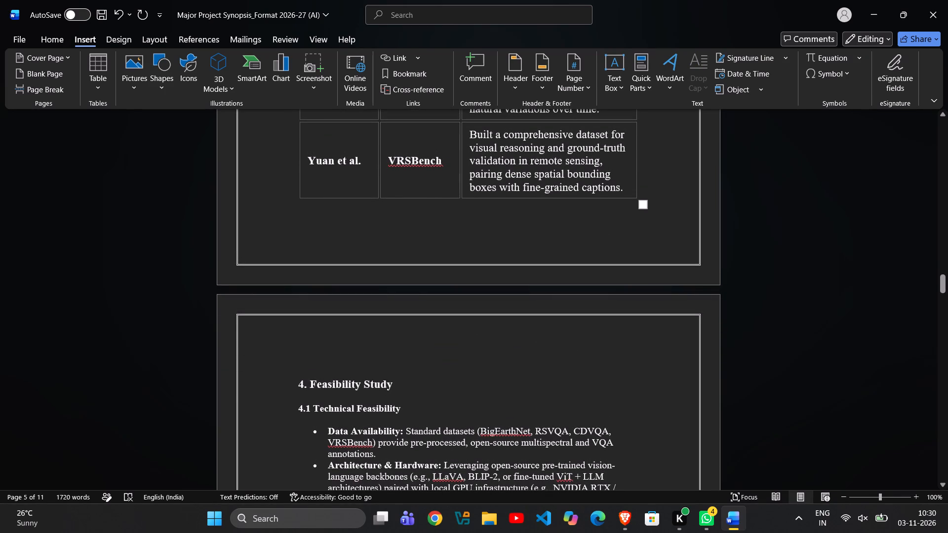
scroll(364, 345, "up", 5)
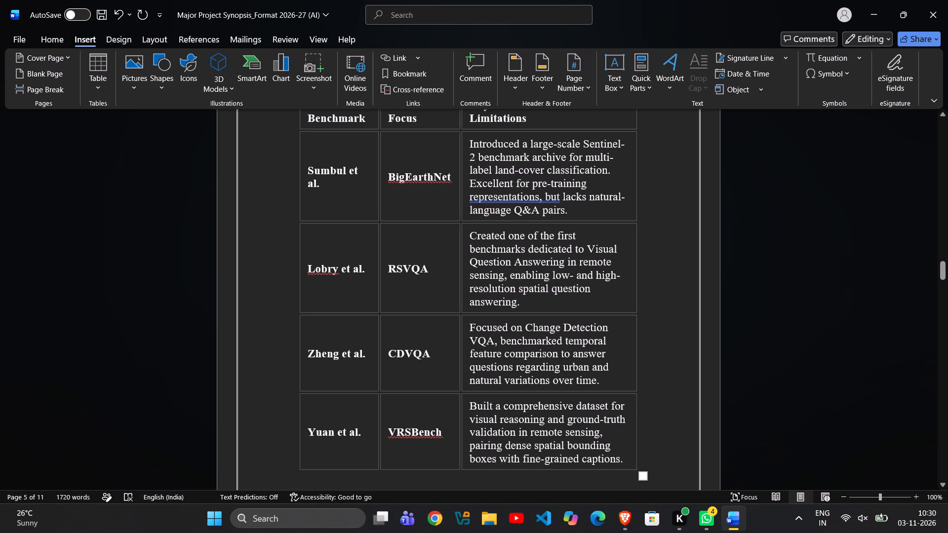
Set the "4. Feasibility Study" and "4.1 Technical Feasibility" headings to font size 16.
scroll(546, 305, "down", 1)
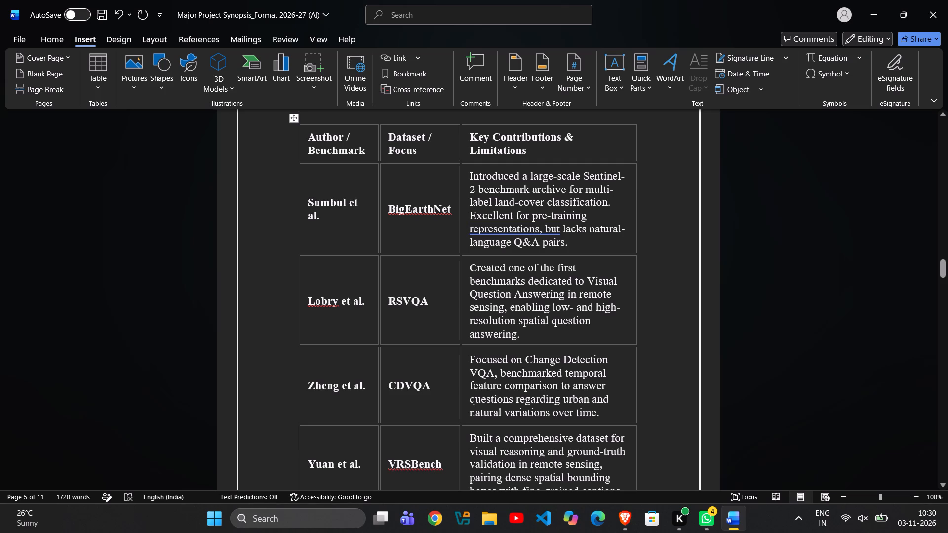
scroll(560, 317, "down", 3)
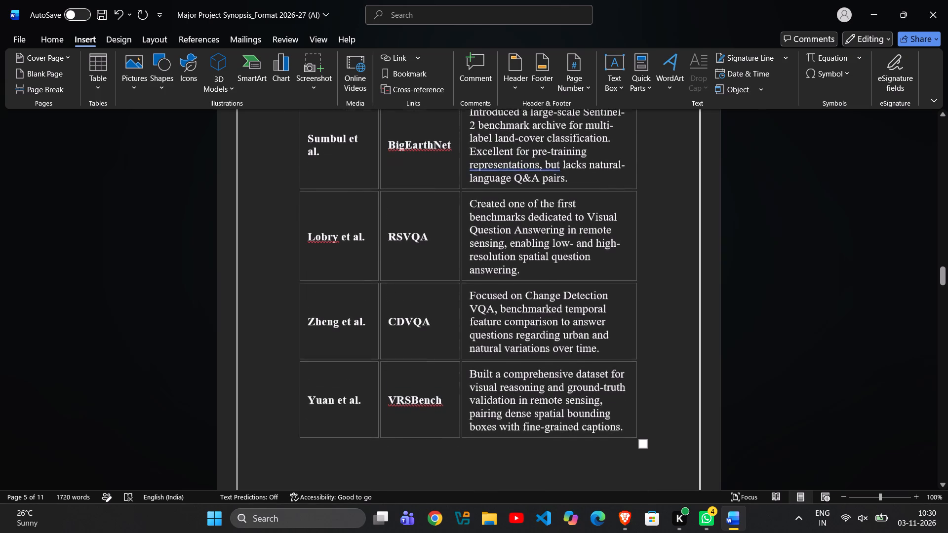
scroll(560, 317, "down", 3)
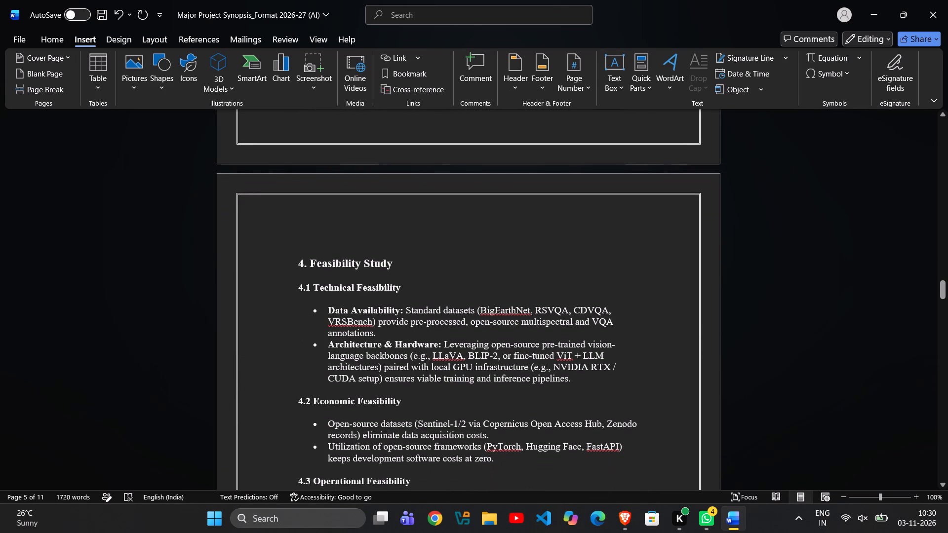
left_click_drag(299, 262, 398, 265)
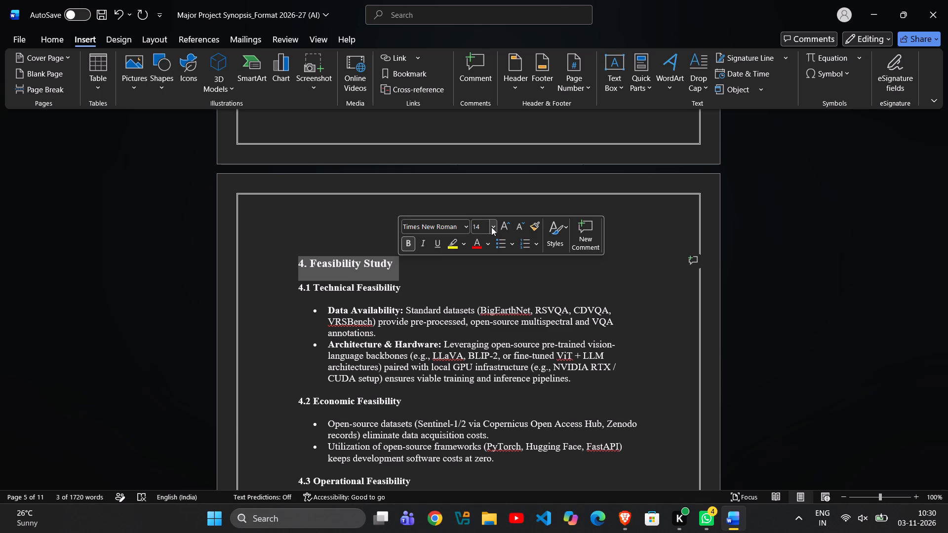
left_click(491, 227)
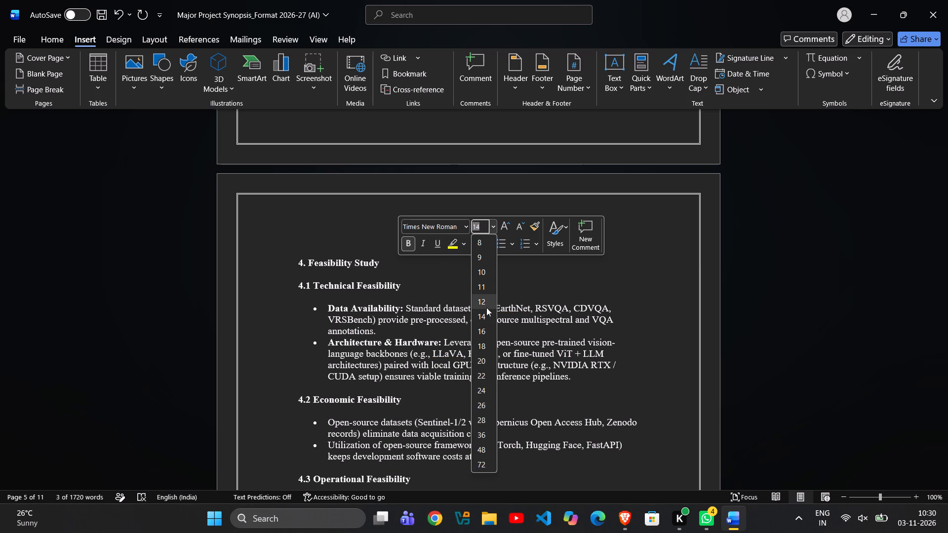
left_click(485, 328)
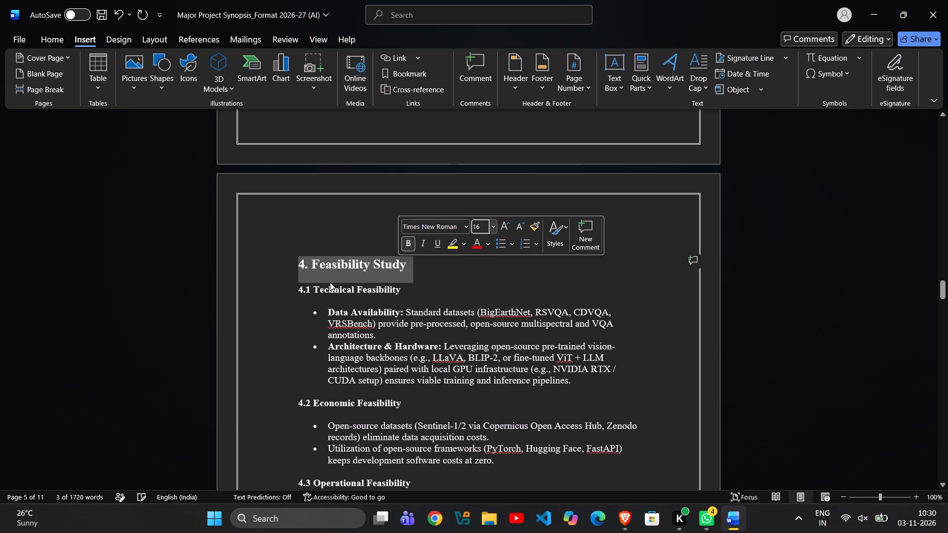
left_click_drag(297, 288, 400, 284)
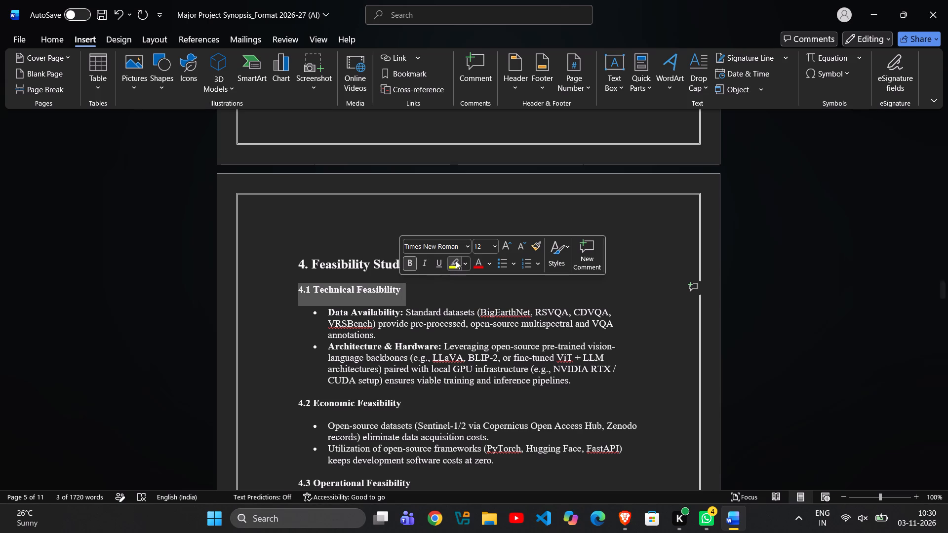
left_click(492, 247)
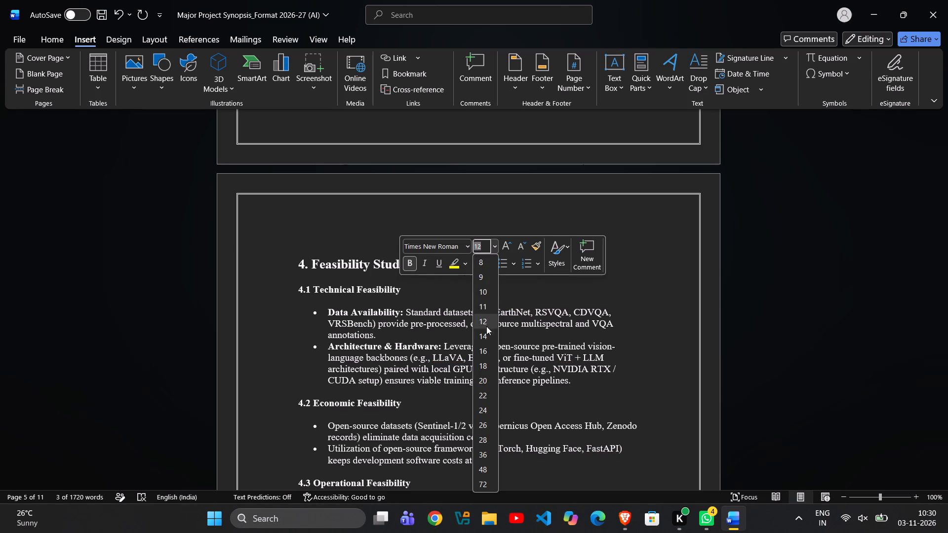
left_click(486, 347)
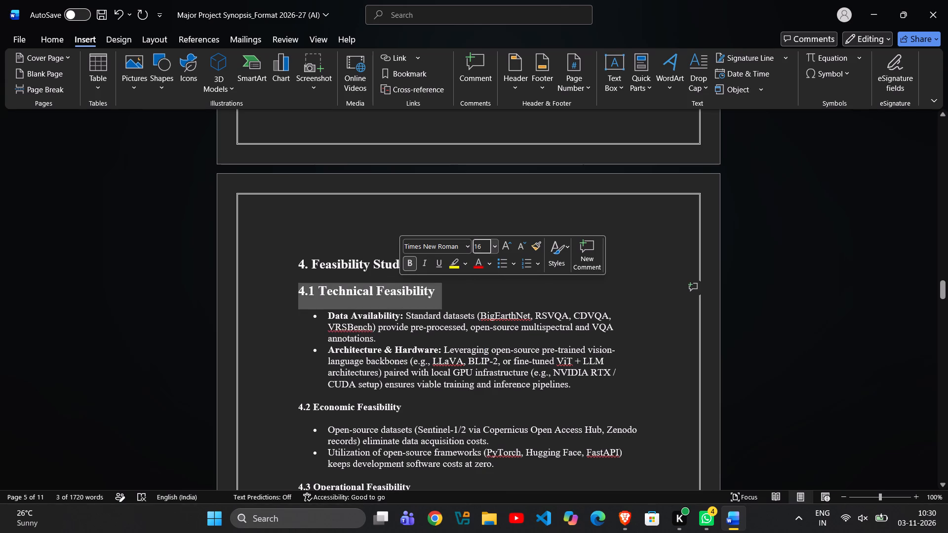
Set the text from the Data Availability bullet into the first bullet under 4.2 Economic Feasibility to font size 14.
left_click_drag(317, 315, 454, 442)
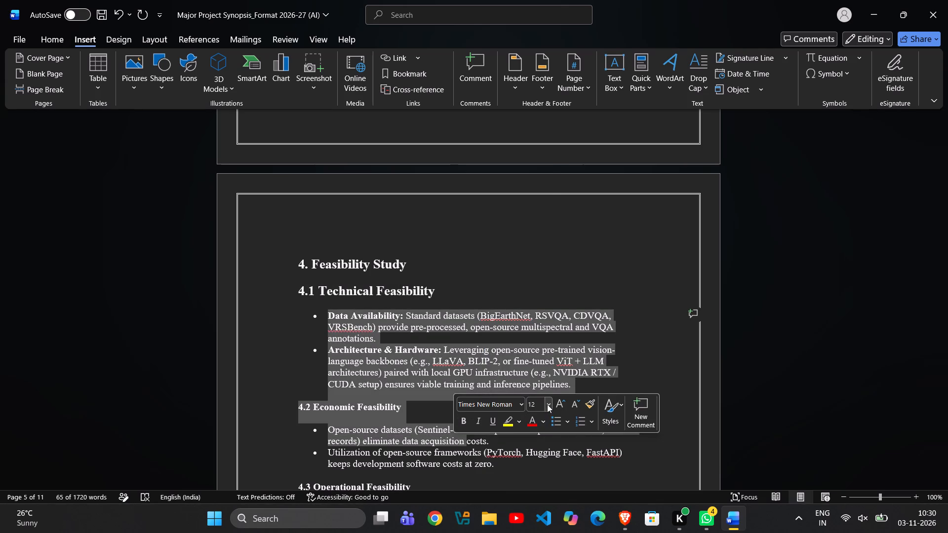
left_click(547, 404)
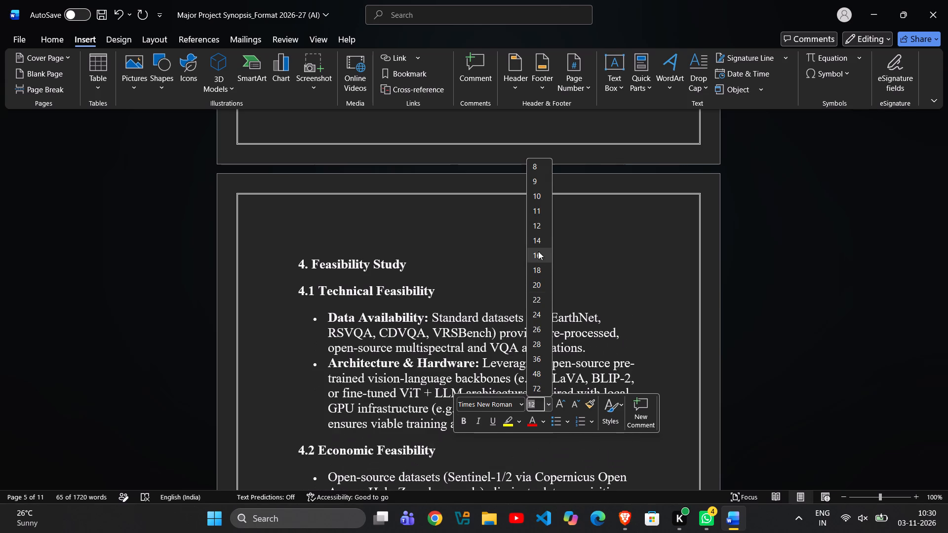
left_click(538, 243)
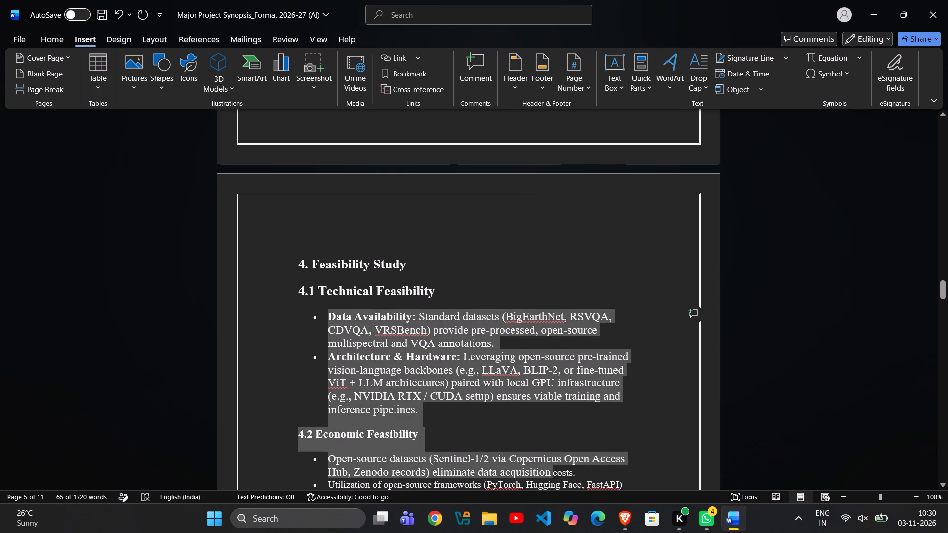
left_click(559, 266)
Set the font size of the "4.2 Economic Feasibility" heading to 16.
scroll(552, 292, "down", 2)
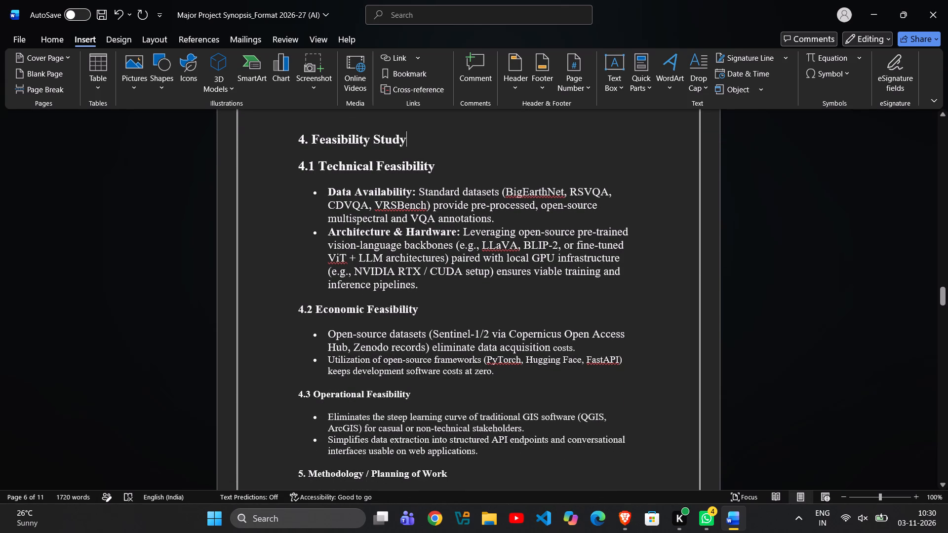
left_click_drag(295, 309, 411, 305)
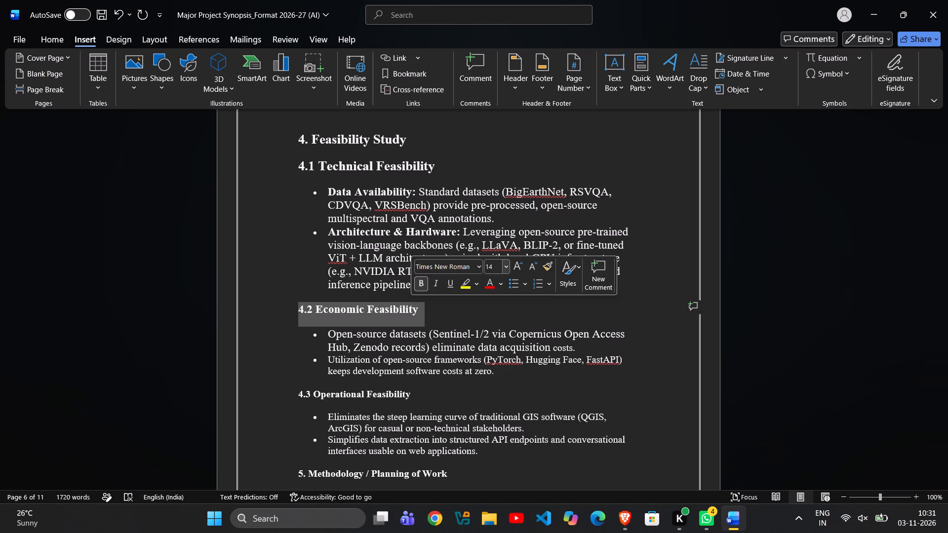
left_click(503, 268)
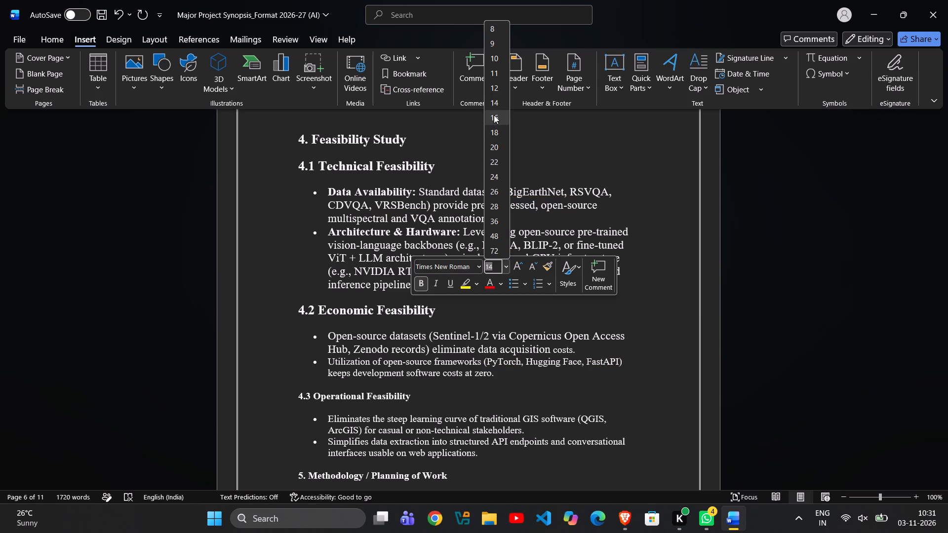
left_click(494, 115)
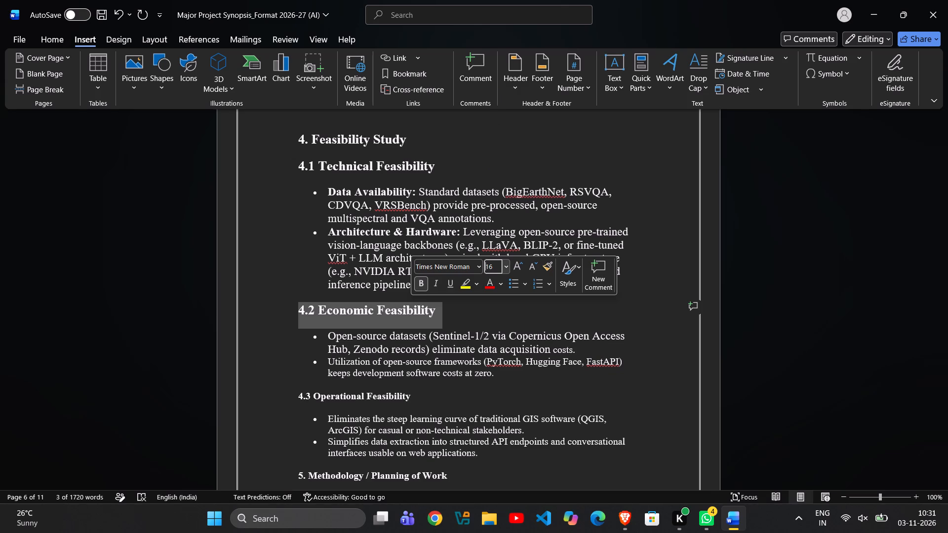
left_click(462, 313)
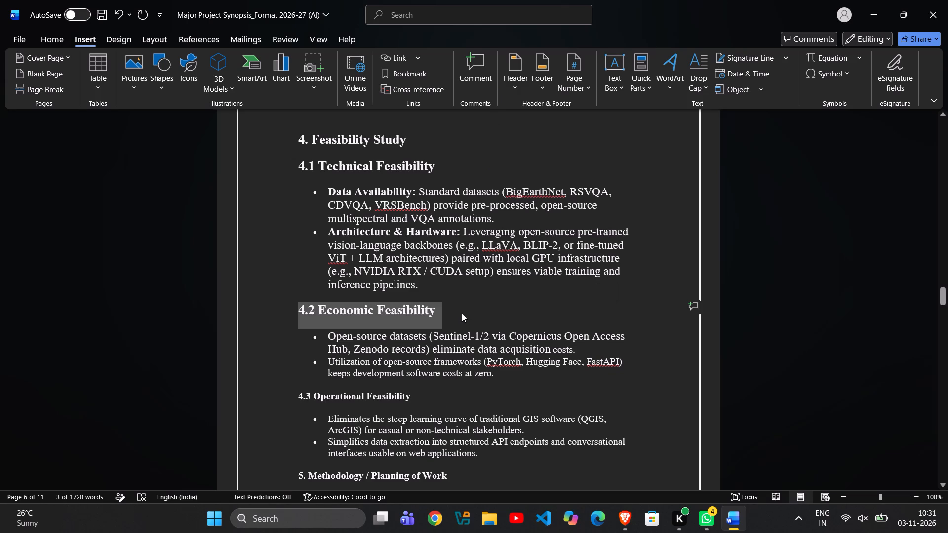
Set both bullets under 4.2 Economic Feasibility to font size 14.
left_click_drag(327, 333, 331, 335)
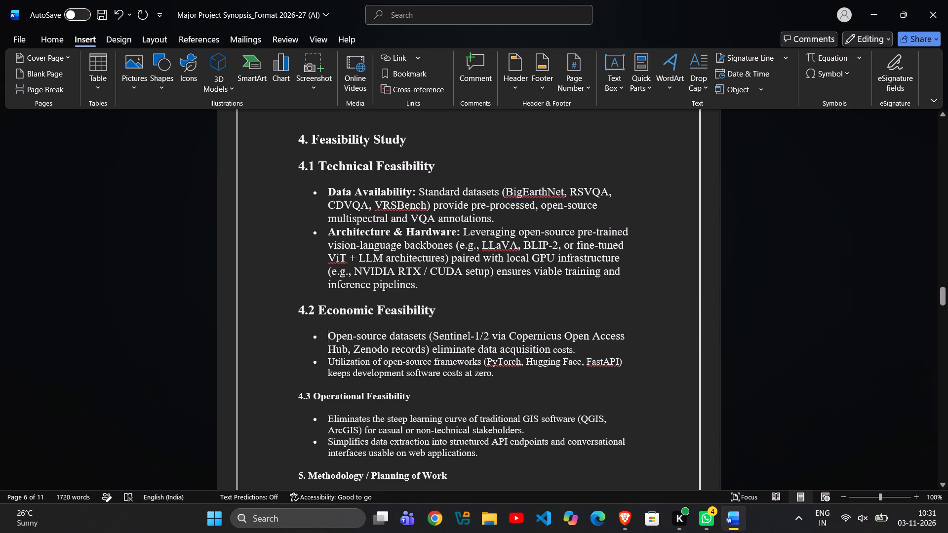
left_click_drag(331, 335, 507, 381)
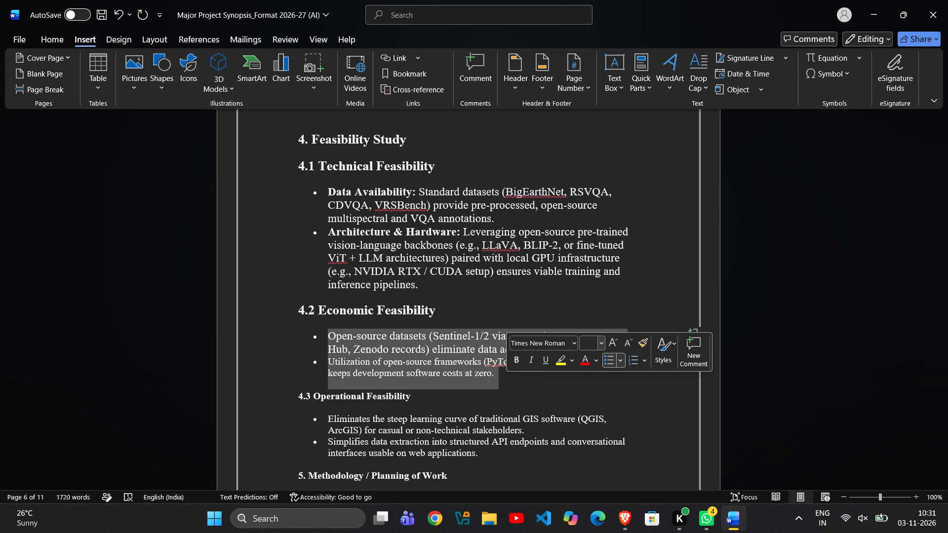
left_click(600, 342)
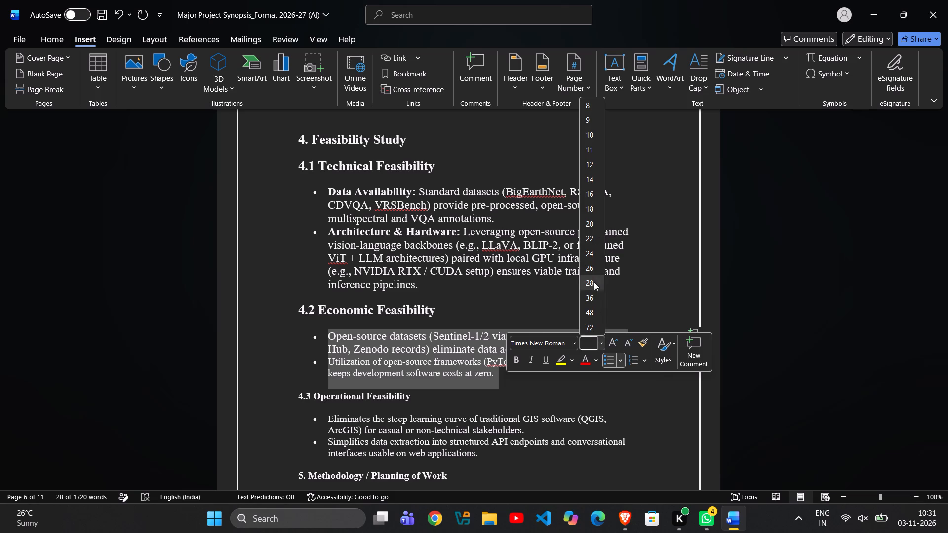
left_click(592, 179)
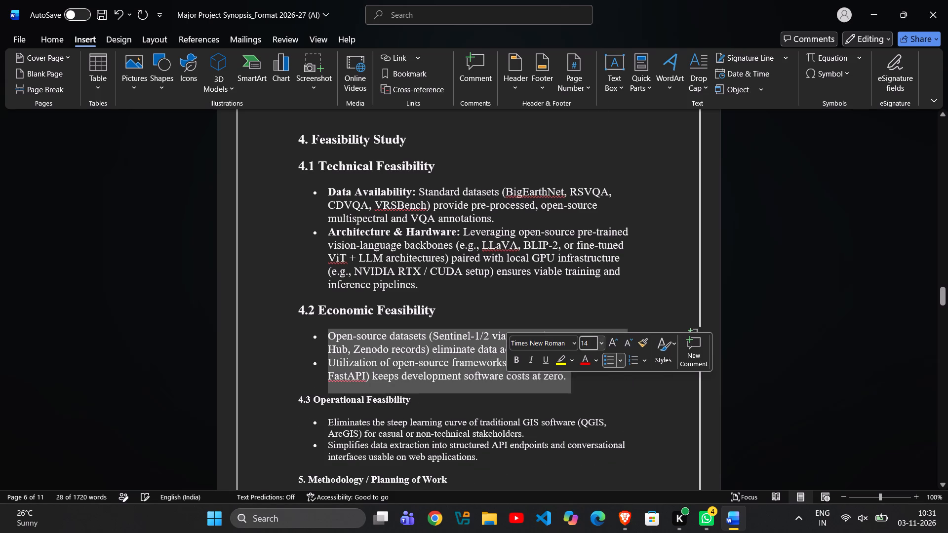
left_click(508, 266)
Set the font size of the "4.3 Operational Feasibility" heading to 14.
scroll(470, 316, "down", 1)
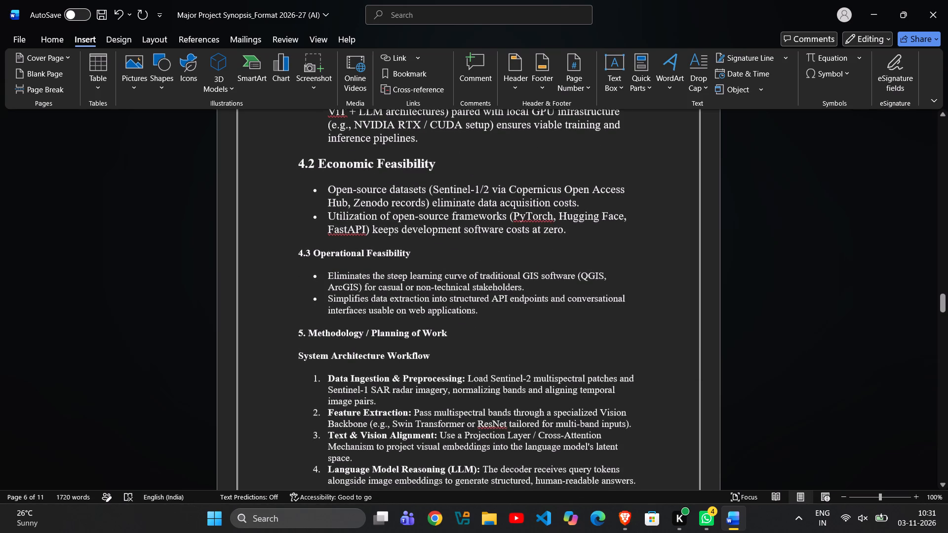
left_click_drag(298, 250, 394, 258)
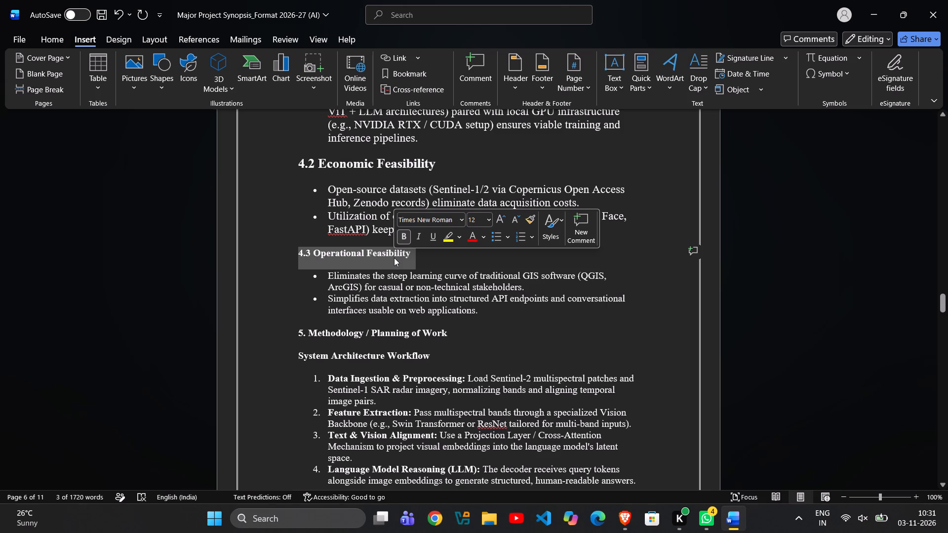
left_click(488, 221)
left_click(479, 311)
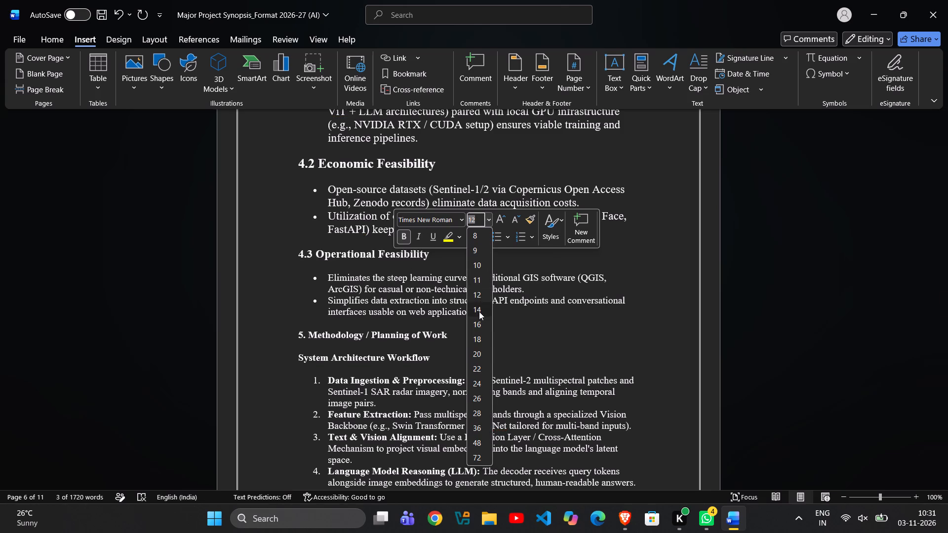
Set both bullets under 4.3 Operational Feasibility to font size 14.
left_click_drag(327, 272, 465, 312)
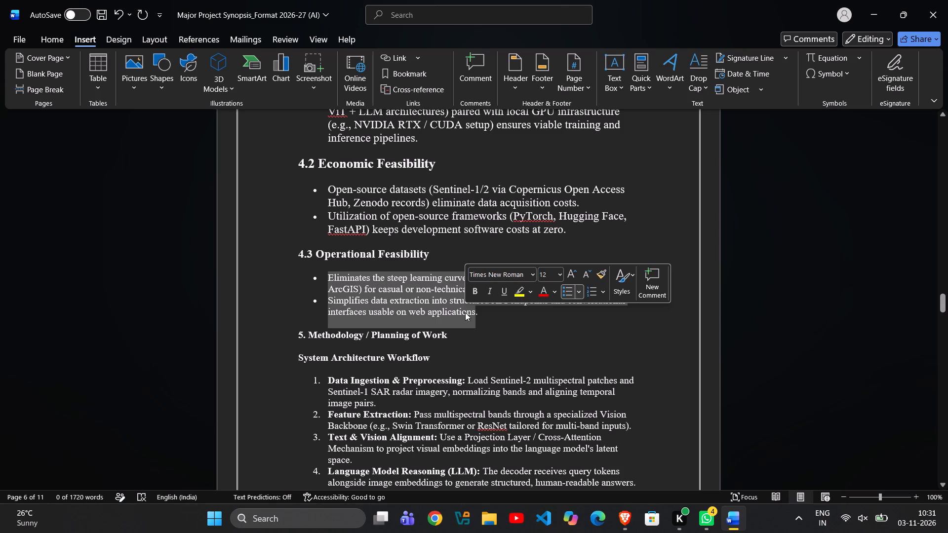
left_click(558, 276)
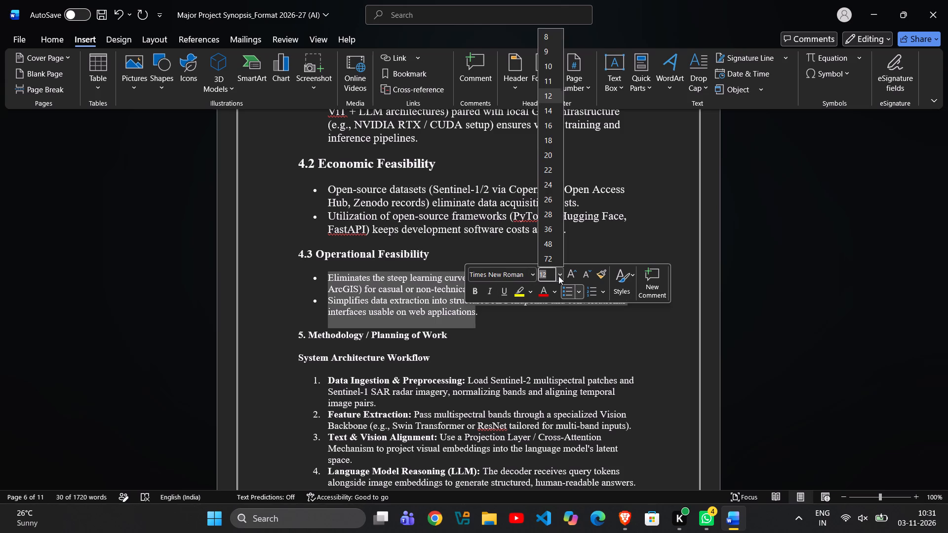
left_click(552, 112)
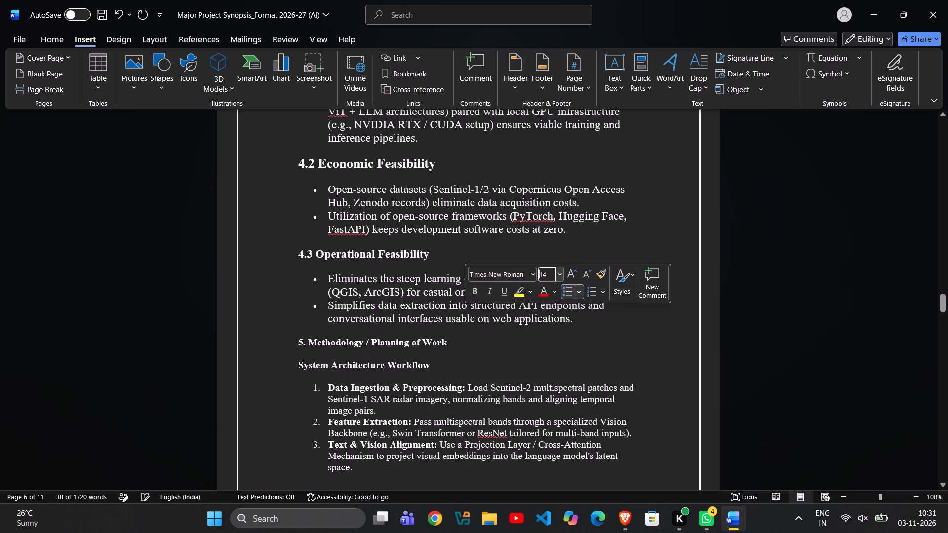
left_click(570, 361)
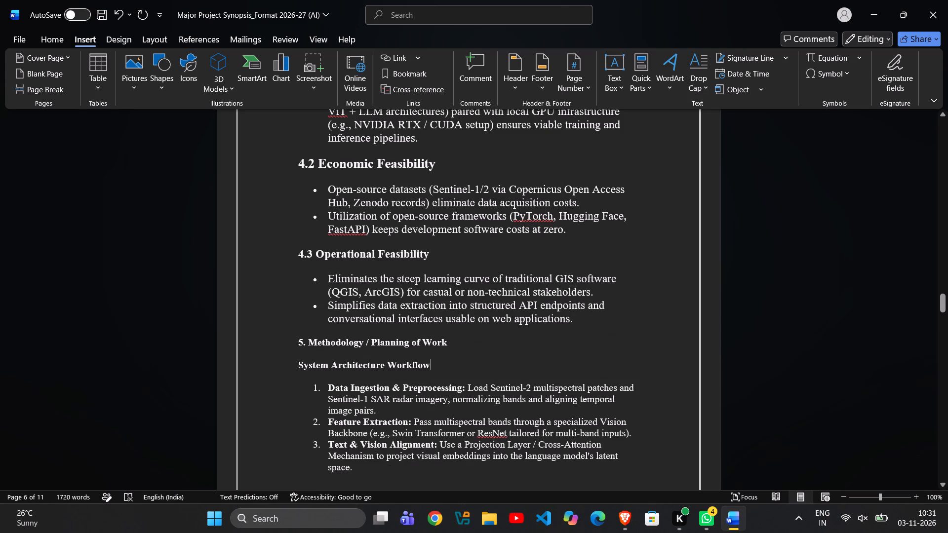
Insert an unbulleted blank line between the last 4.2 Economic Feasibility bullet and the 4.3 Operational Feasibility heading.
left_click_drag(296, 342, 444, 342)
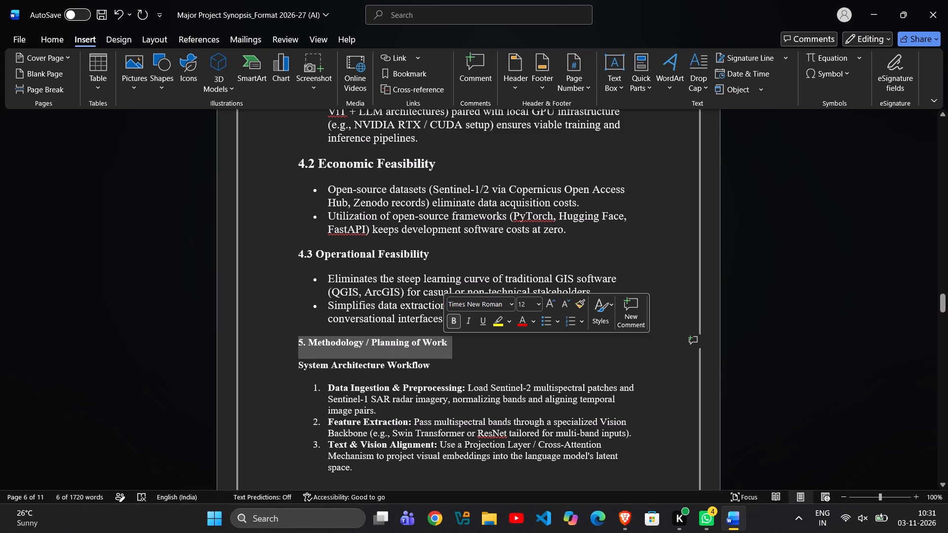
scroll(353, 265, "up", 4)
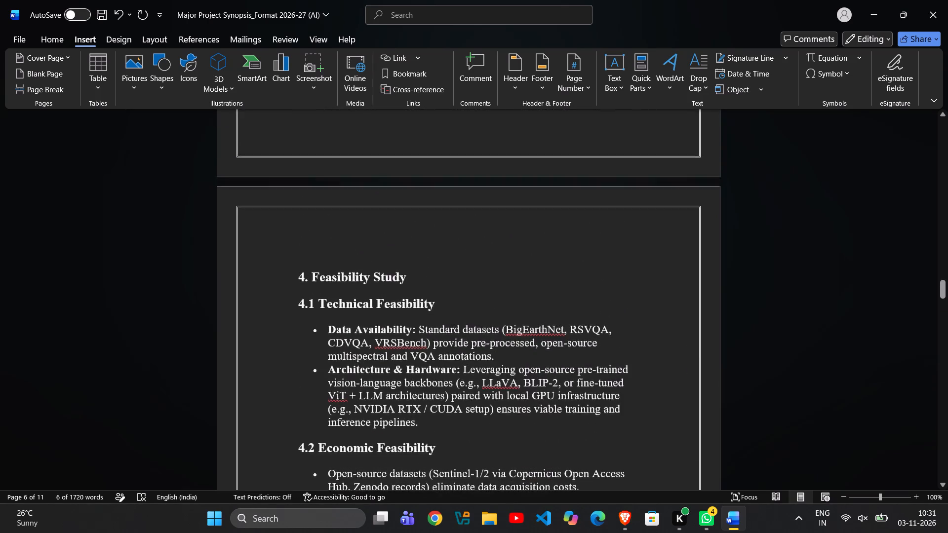
scroll(353, 265, "down", 2)
scroll(353, 265, "up", 1)
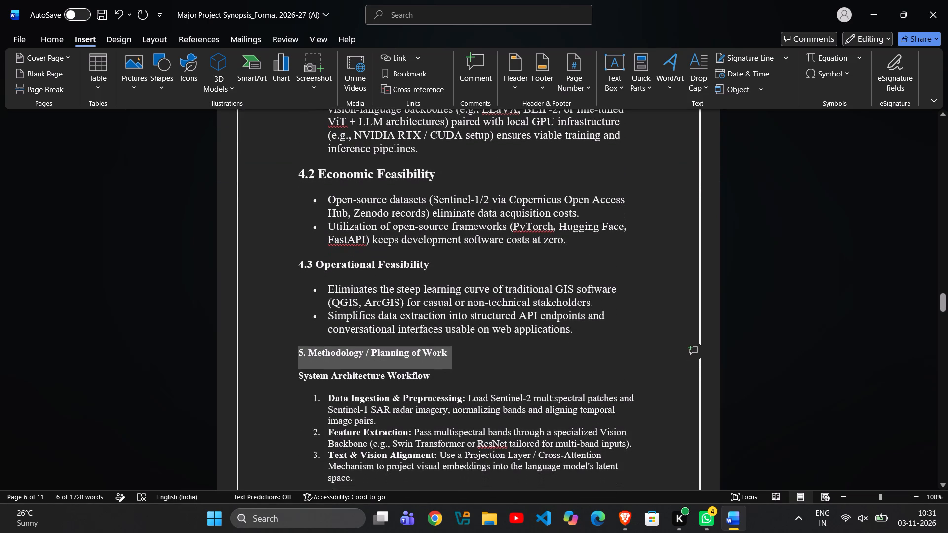
scroll(353, 265, "up", 2)
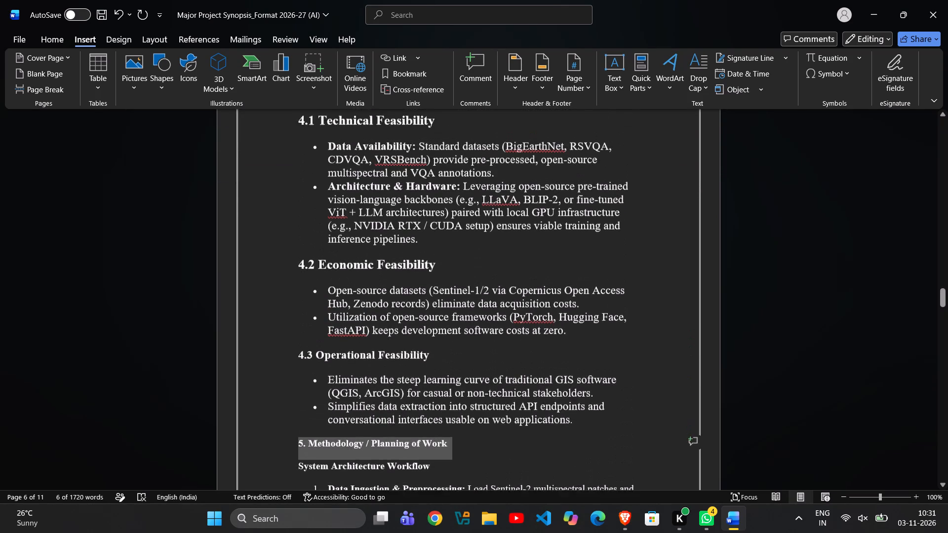
scroll(353, 265, "up", 1)
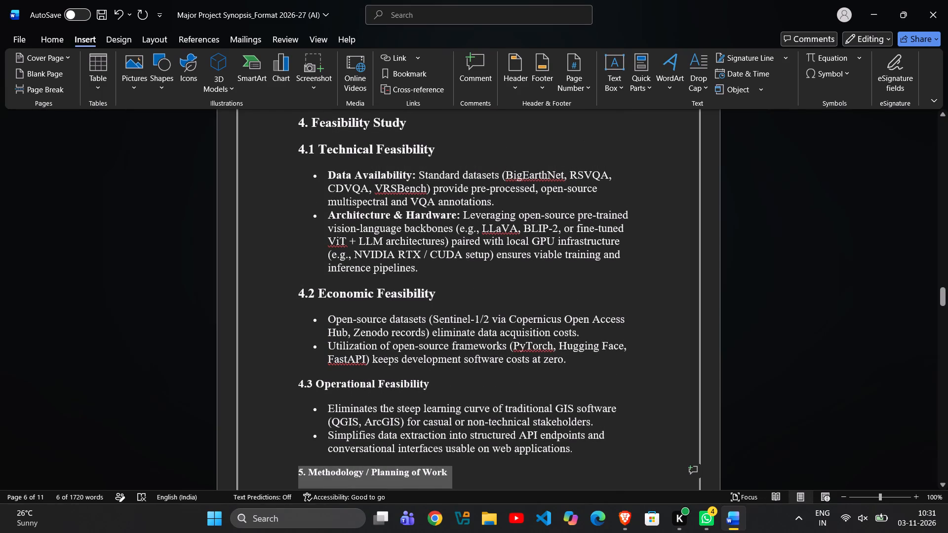
scroll(426, 392, "down", 2)
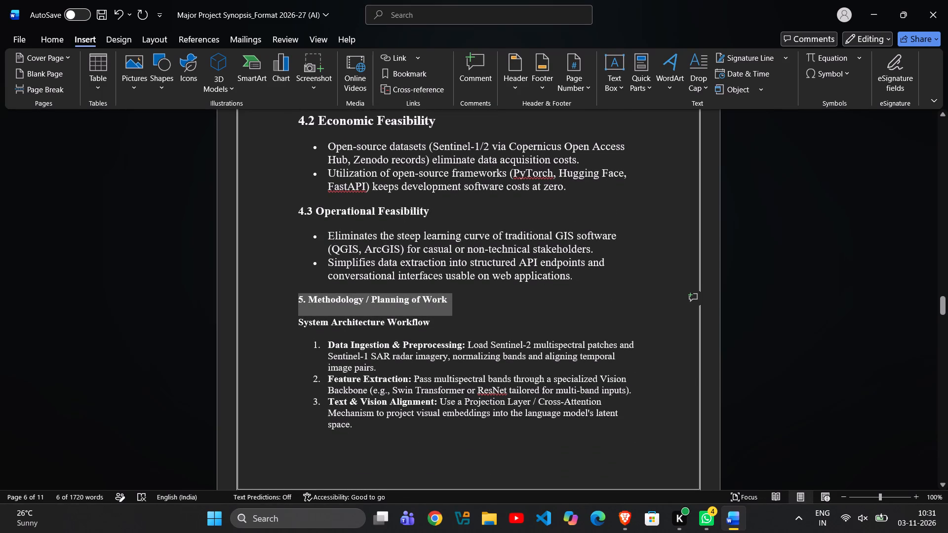
left_click(568, 188)
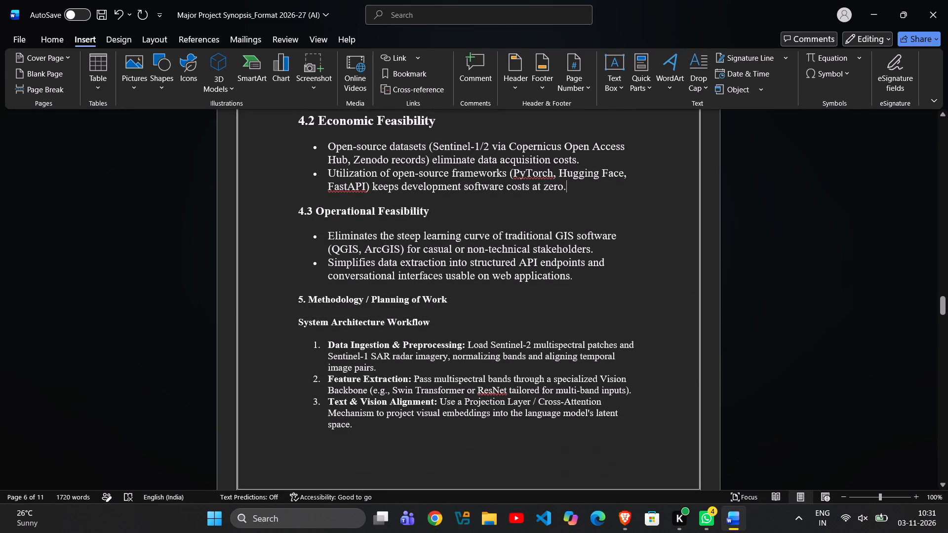
key("Return")
key("BackSpace")
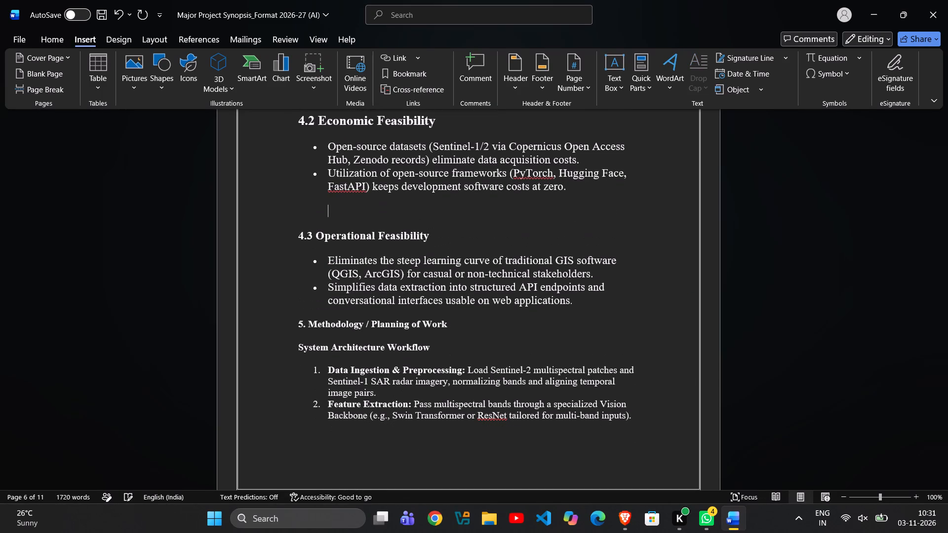
Insert an unbulleted blank line between the Architecture & Hardware bullet and the 4.2 Economic Feasibility heading.
scroll(548, 211, "up", 1)
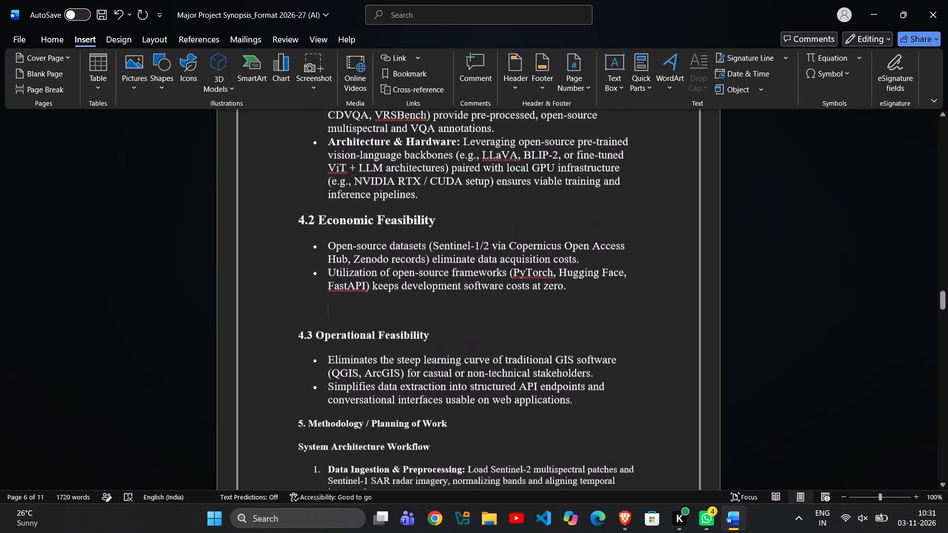
left_click(426, 201)
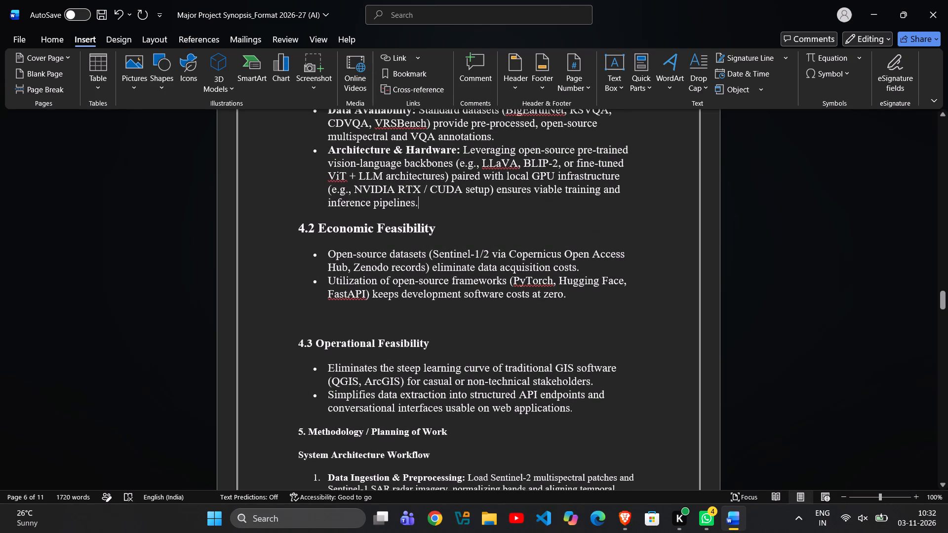
key("Return")
key("BackSpace")
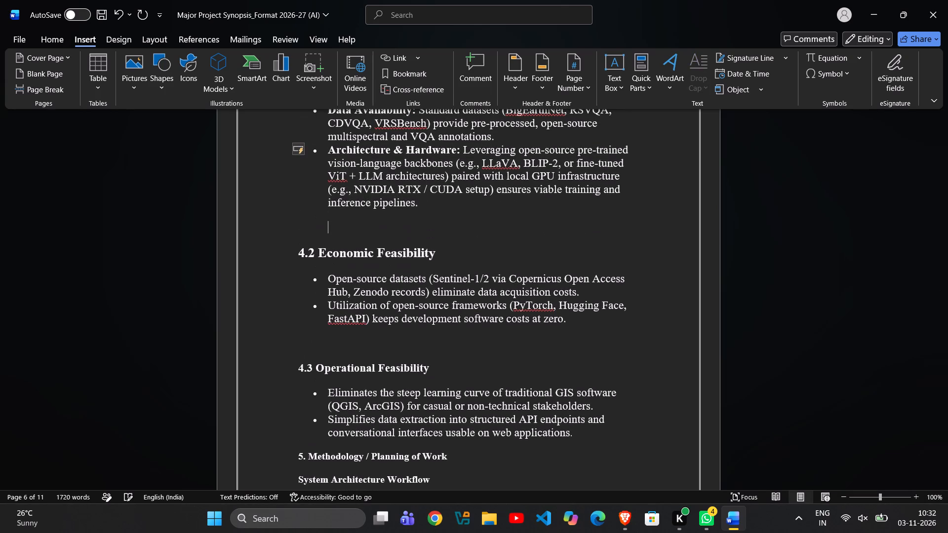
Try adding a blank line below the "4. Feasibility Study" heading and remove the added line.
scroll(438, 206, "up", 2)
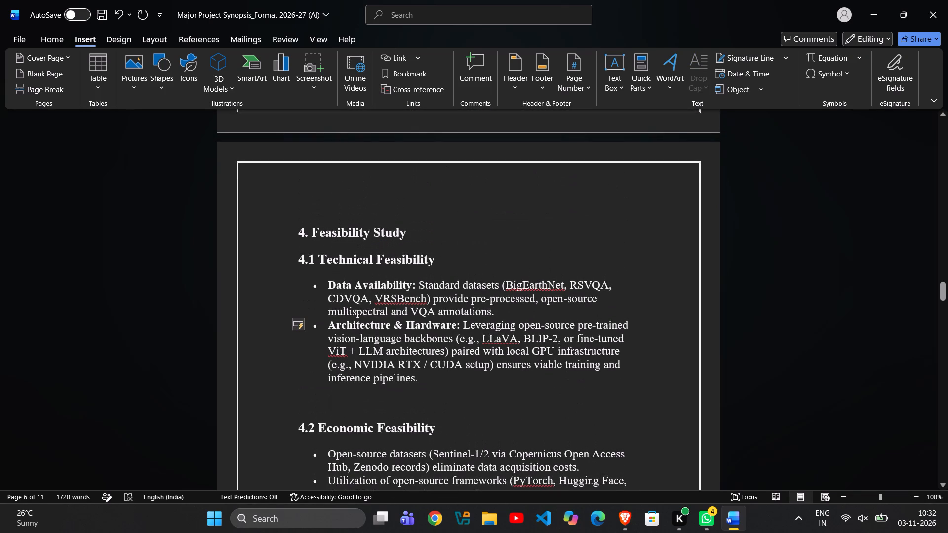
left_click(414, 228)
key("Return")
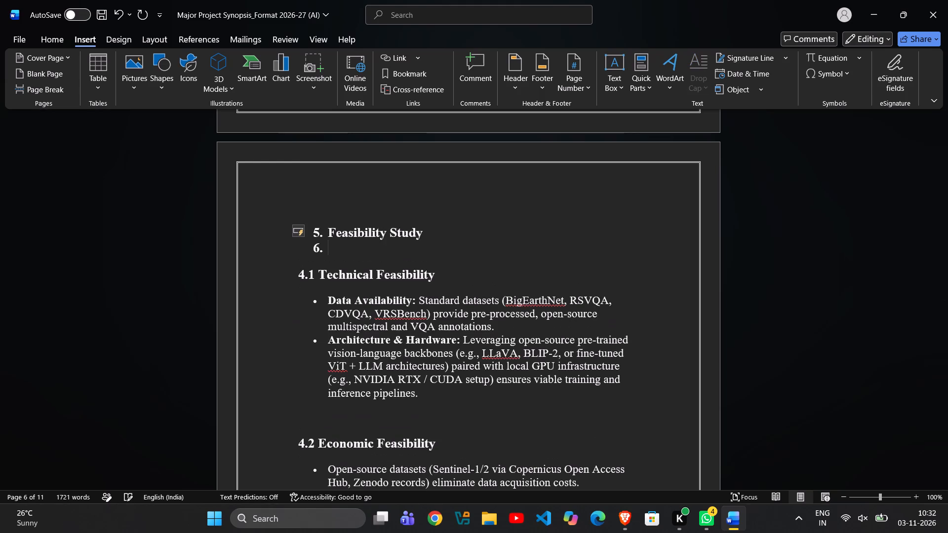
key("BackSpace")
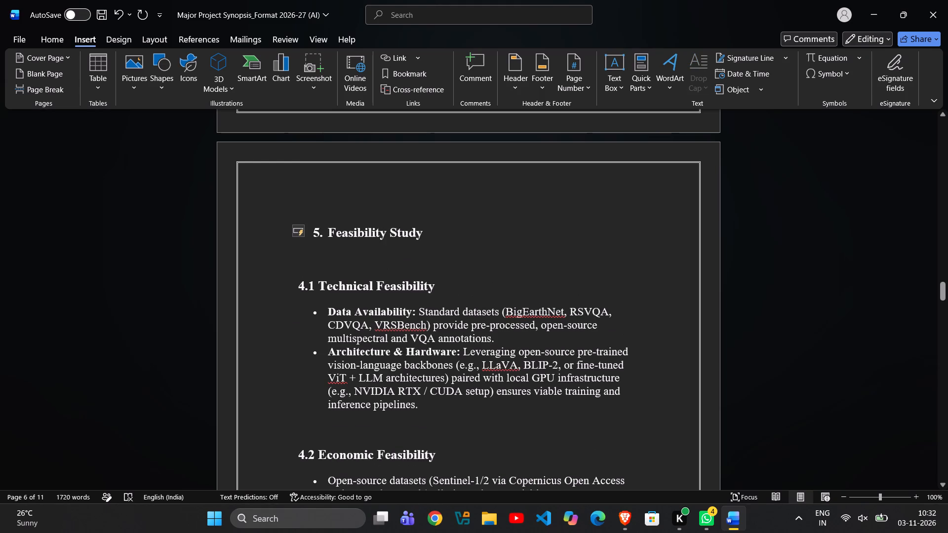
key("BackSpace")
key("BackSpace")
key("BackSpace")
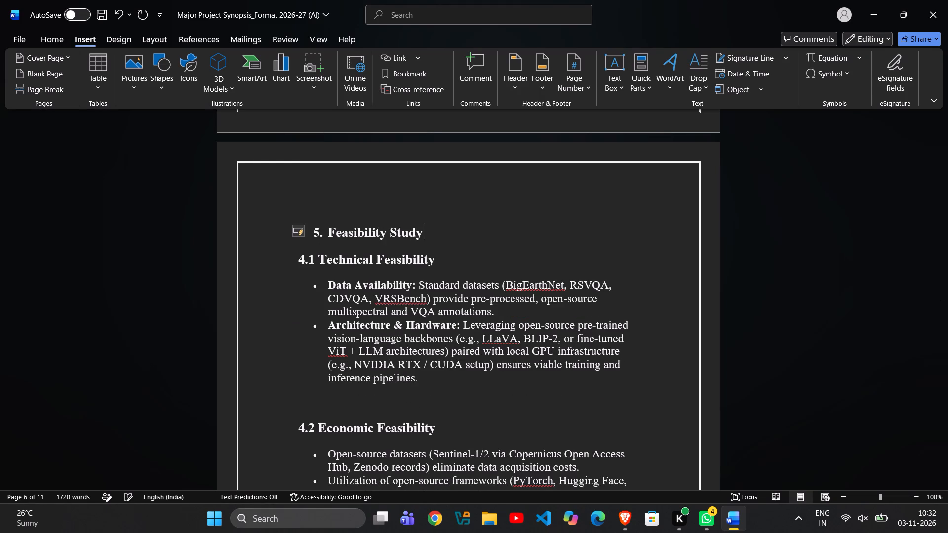
Insert blank lines before the "5. Methodology / Planning of Work" heading so that it starts on a new page.
scroll(434, 270, "down", 4)
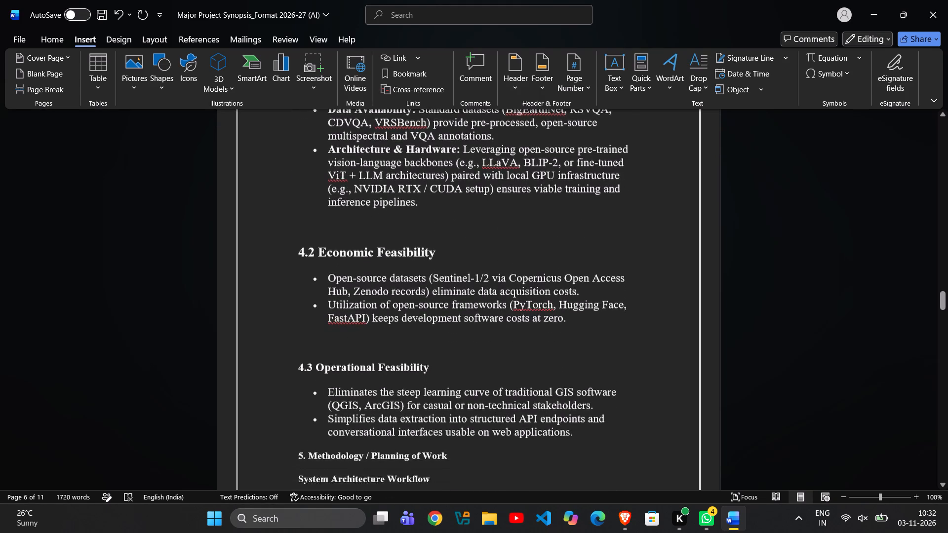
scroll(434, 270, "down", 2)
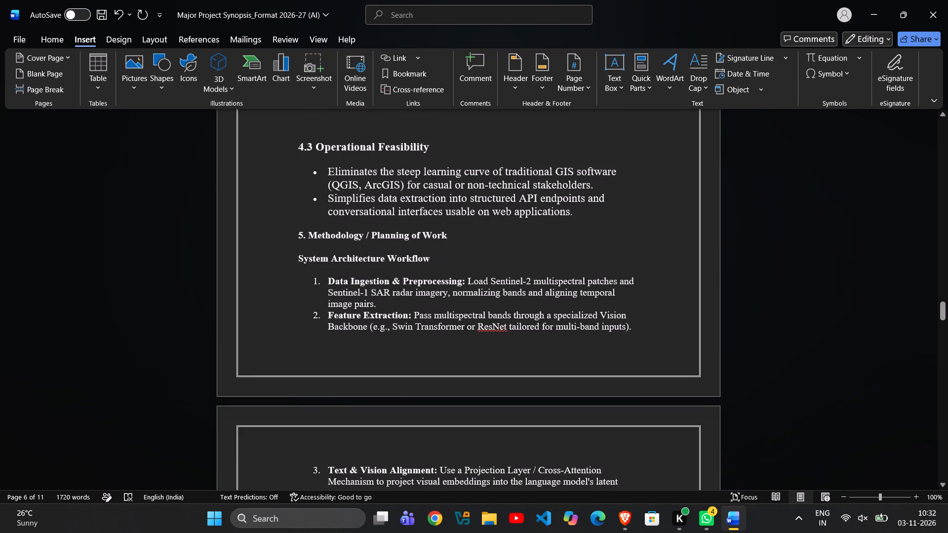
left_click(297, 233)
key("Return")
key("Return")
key("Return")
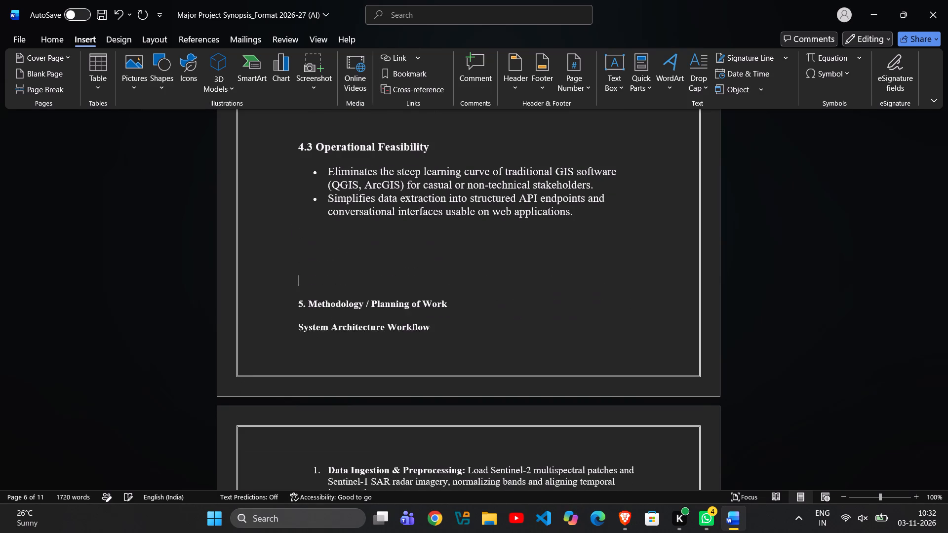
key("Return")
key("Return")
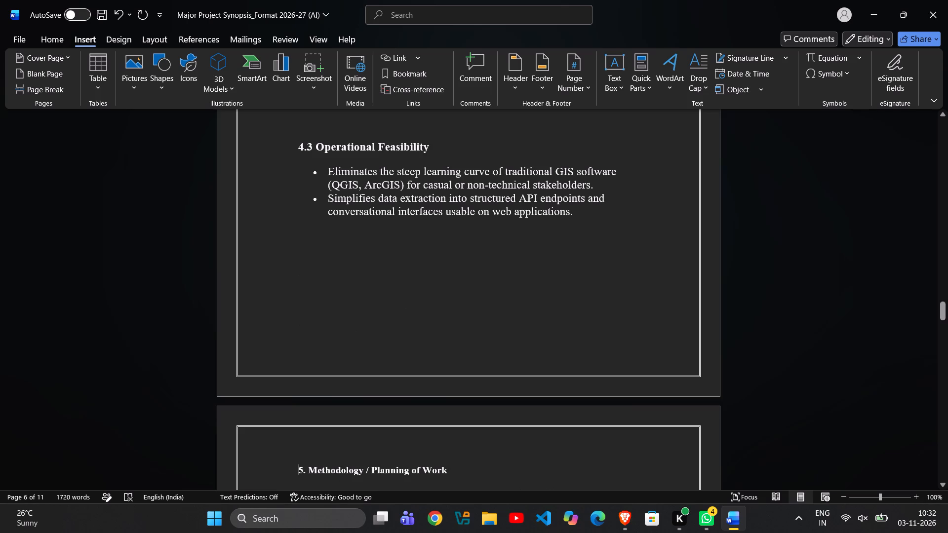
Set the font size of the "5. Methodology / Planning of Work" heading to 16.
scroll(290, 240, "down", 3)
left_click_drag(298, 178, 461, 172)
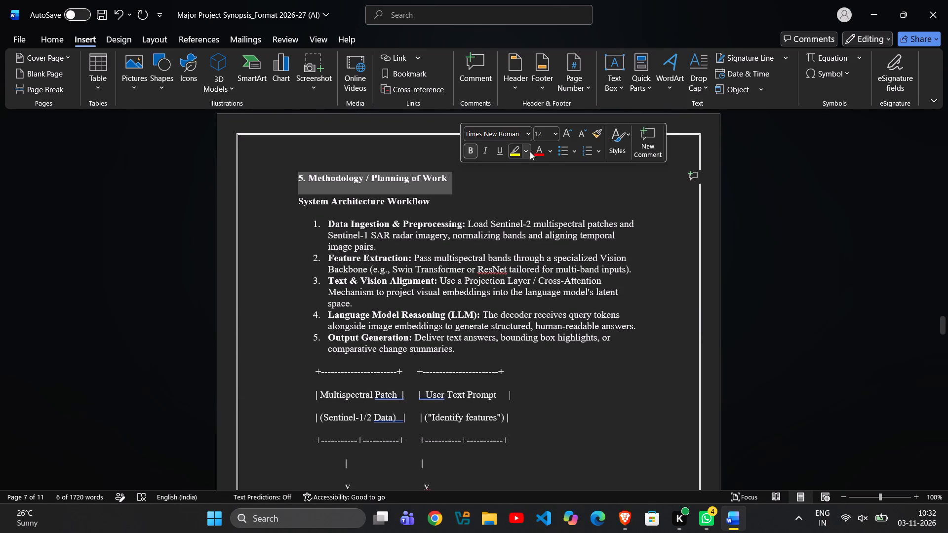
left_click(552, 132)
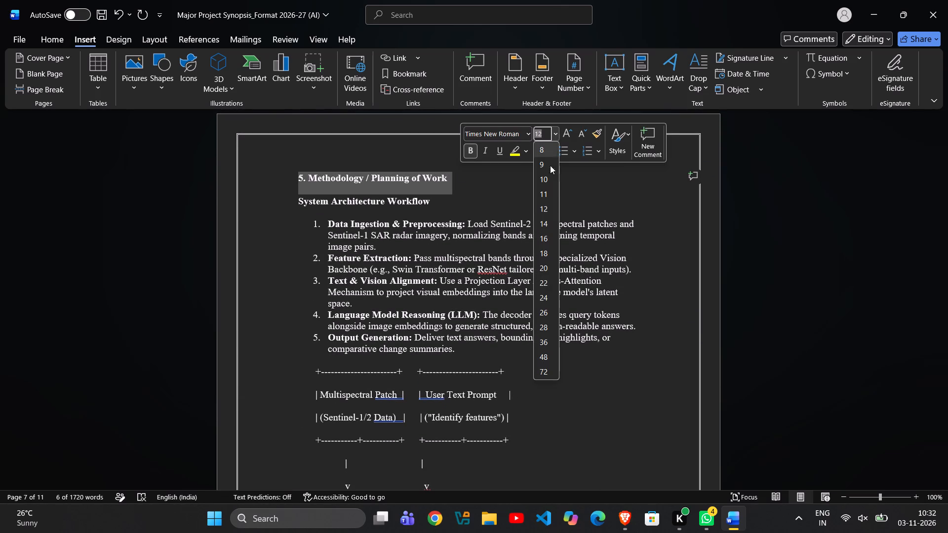
left_click(546, 234)
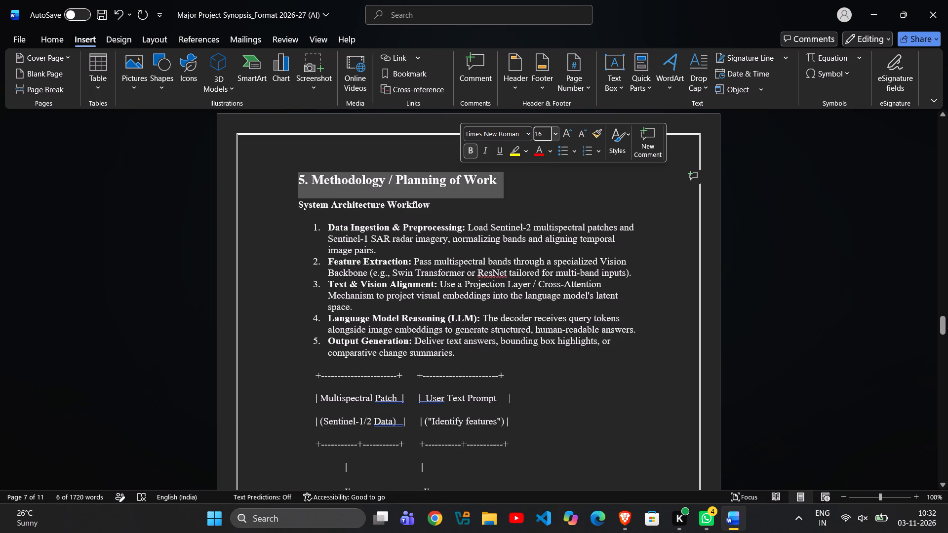
Set the "System Architecture Workflow" subheading and the five numbered items below it to font size 14.
left_click_drag(297, 202, 423, 201)
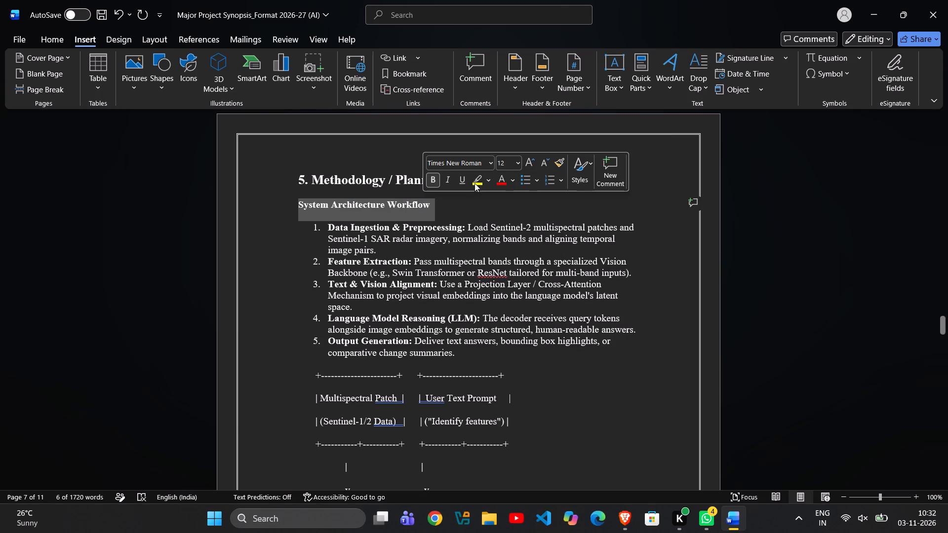
left_click(517, 165)
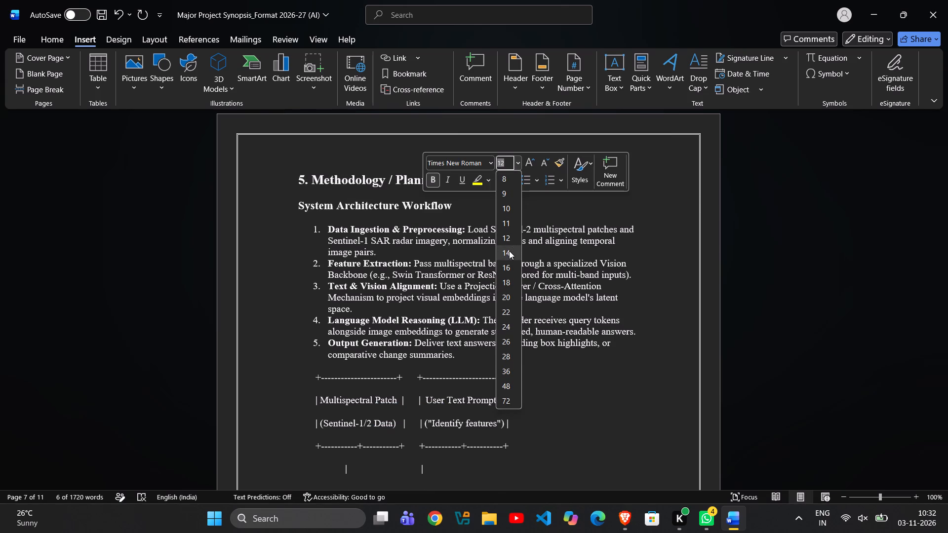
left_click(509, 251)
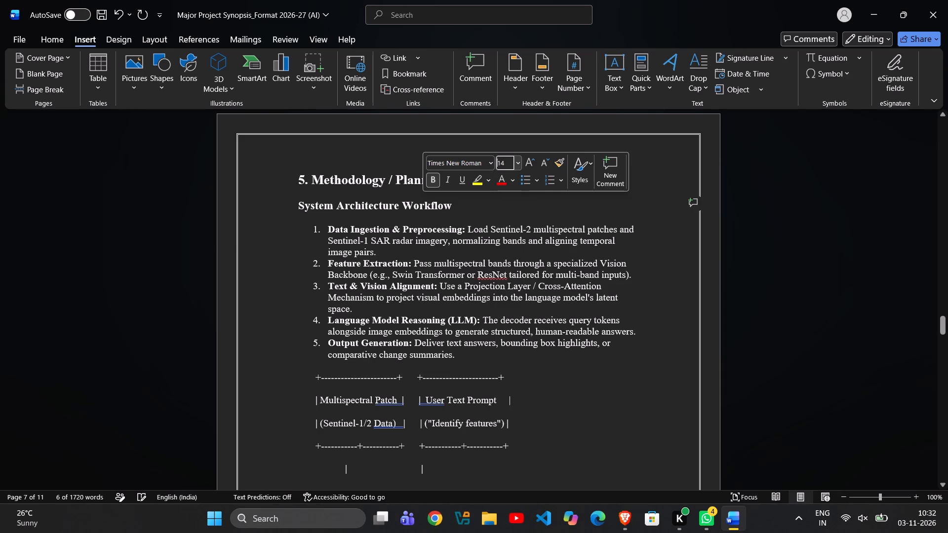
left_click_drag(323, 226, 541, 358)
left_click(632, 322)
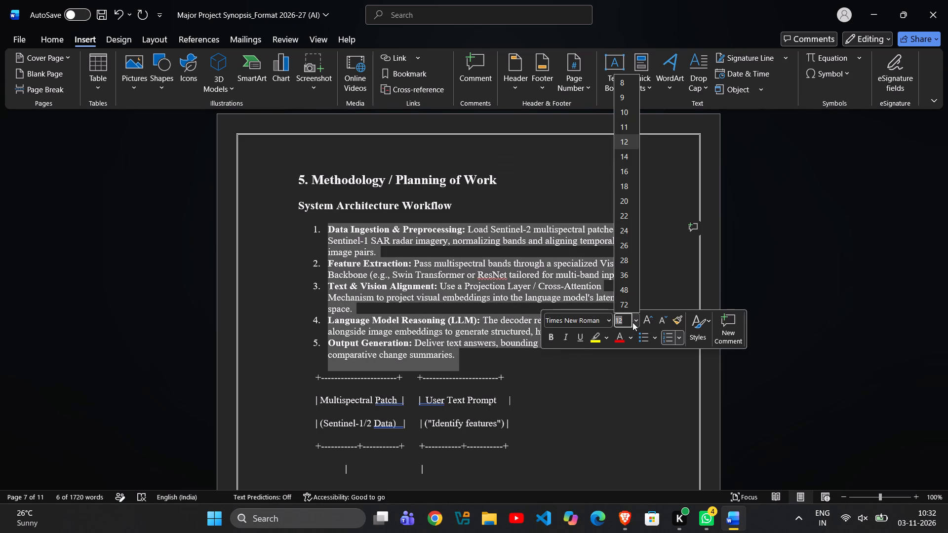
left_click(629, 156)
left_click(628, 412)
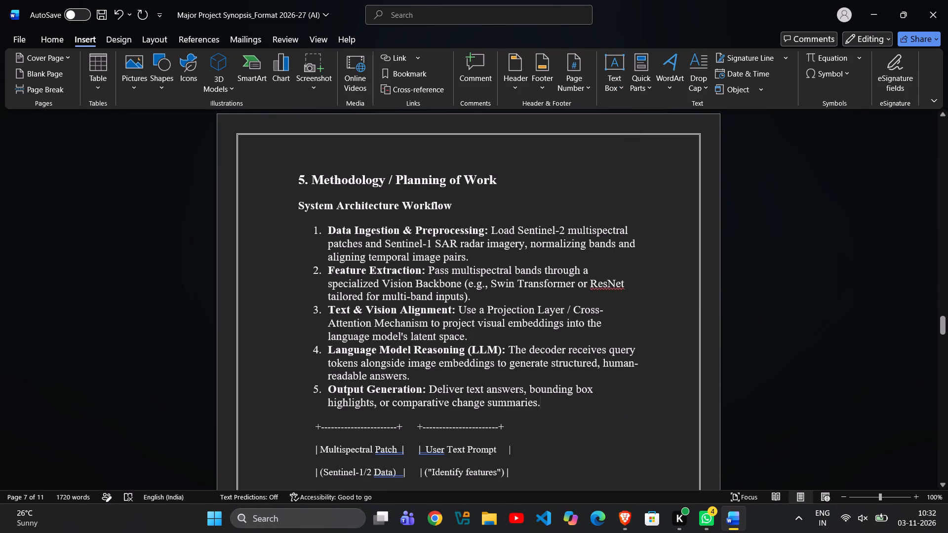
Set the upper part of the workflow diagram, from the Multispectral Patch boxes through the Vision Backbone and Tokenizer boxes, to font size 14.
scroll(621, 374, "down", 2)
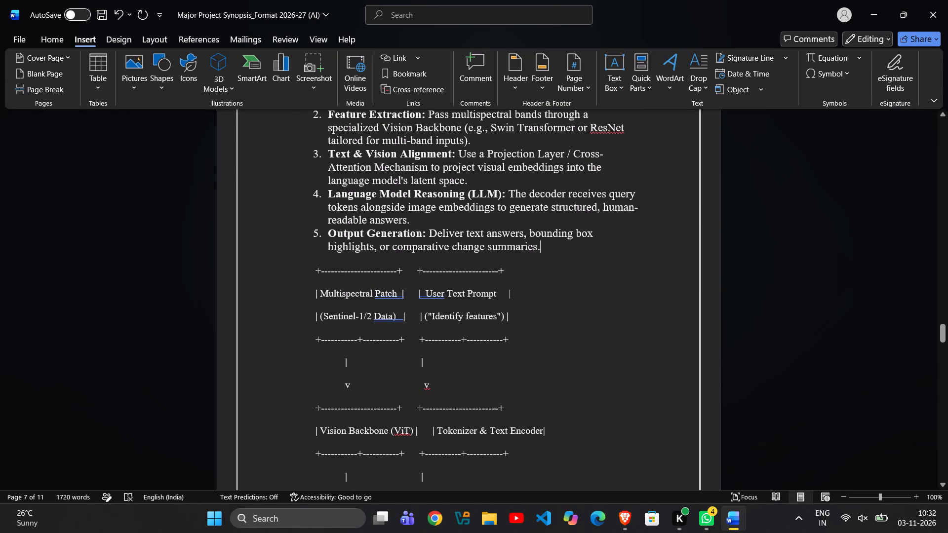
left_click_drag(314, 266, 557, 458)
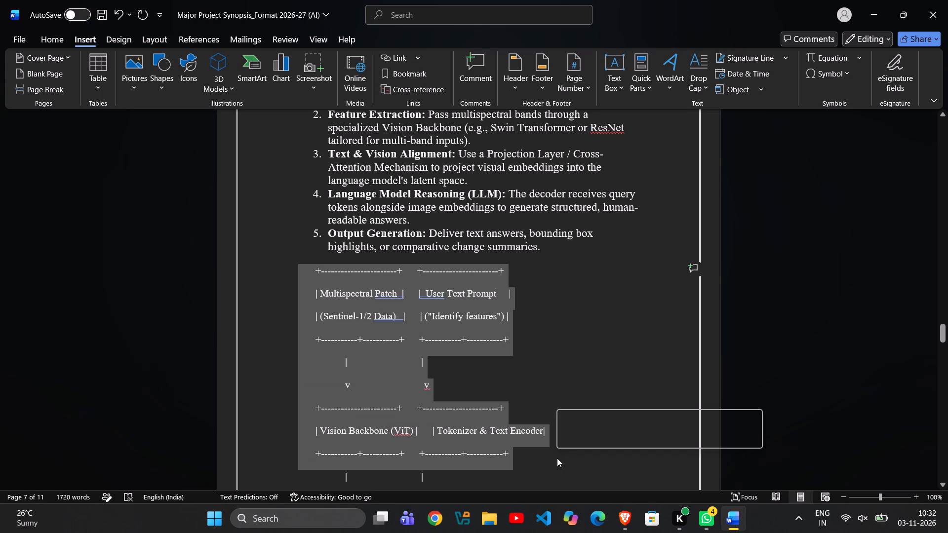
left_click(648, 423)
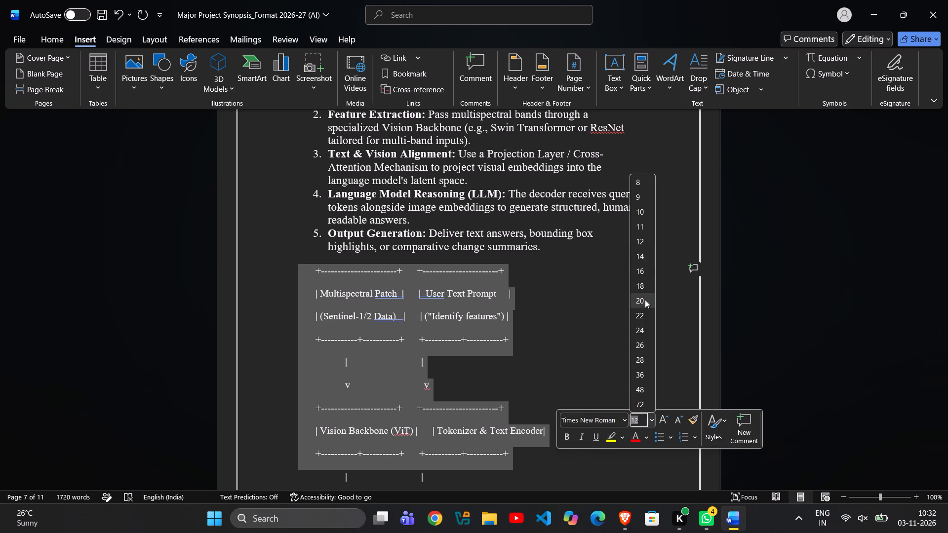
left_click(645, 258)
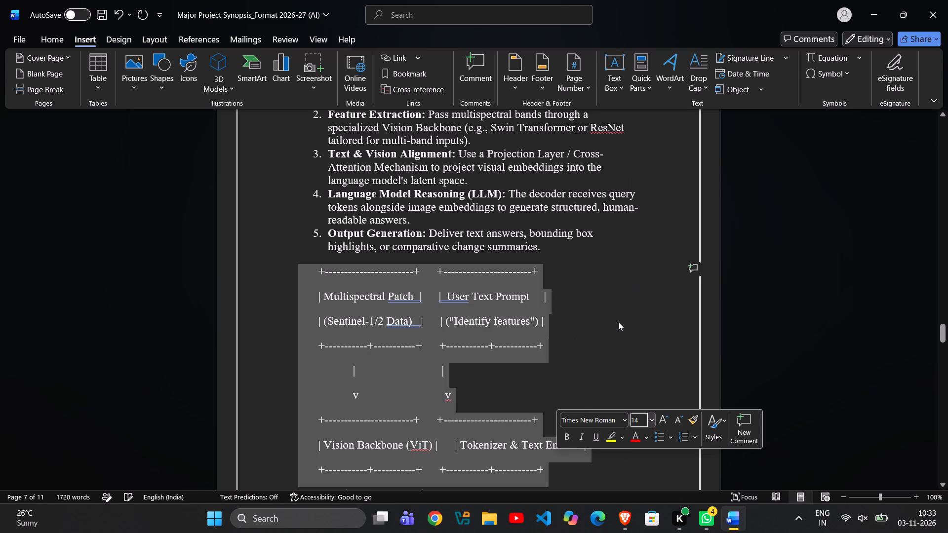
left_click(618, 321)
Set the rest of the workflow diagram on the following page, through the Natural-Language Response box, to font size 14.
scroll(618, 321, "down", 3)
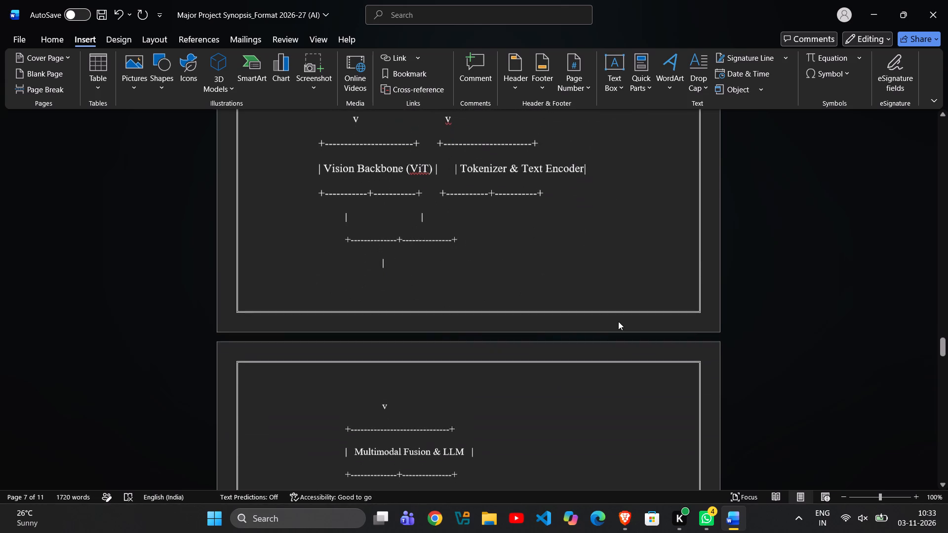
scroll(553, 317, "down", 2)
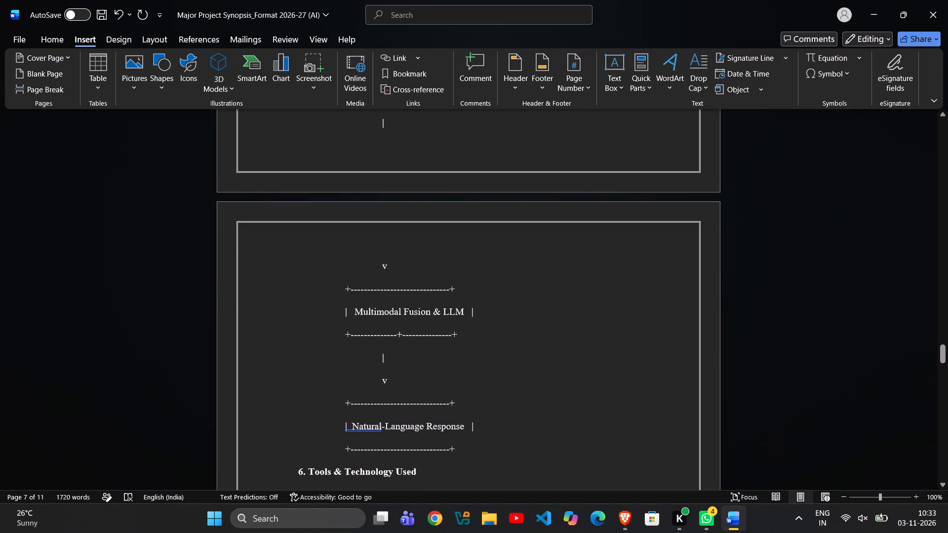
left_click_drag(343, 266, 584, 450)
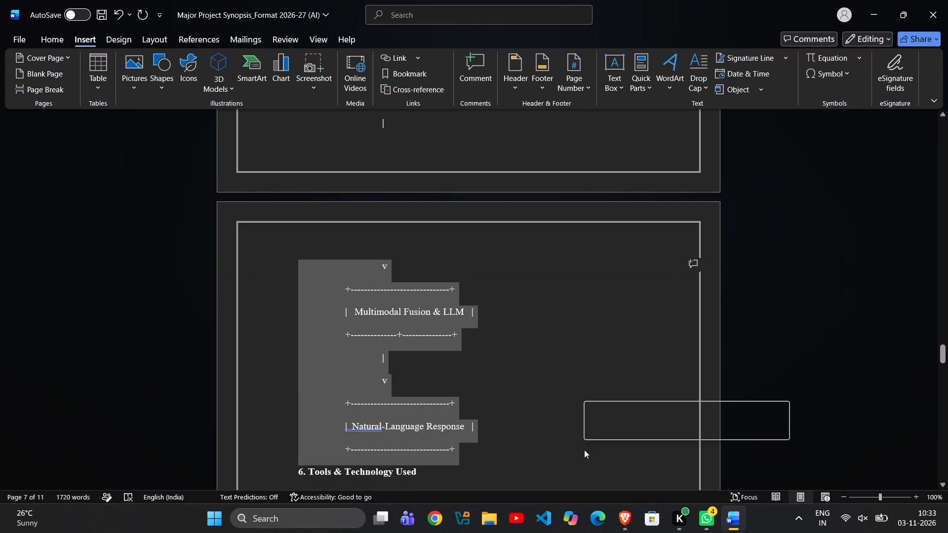
left_click(682, 410)
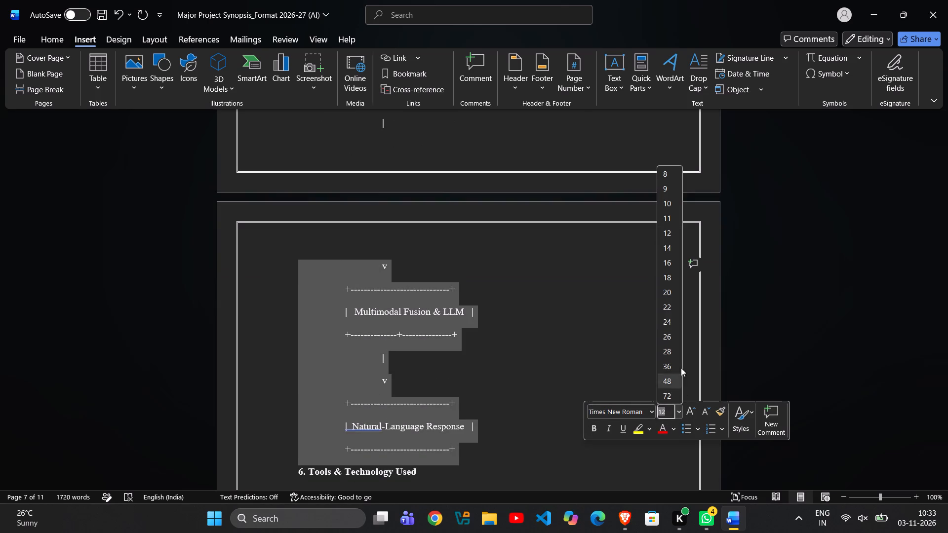
left_click(678, 248)
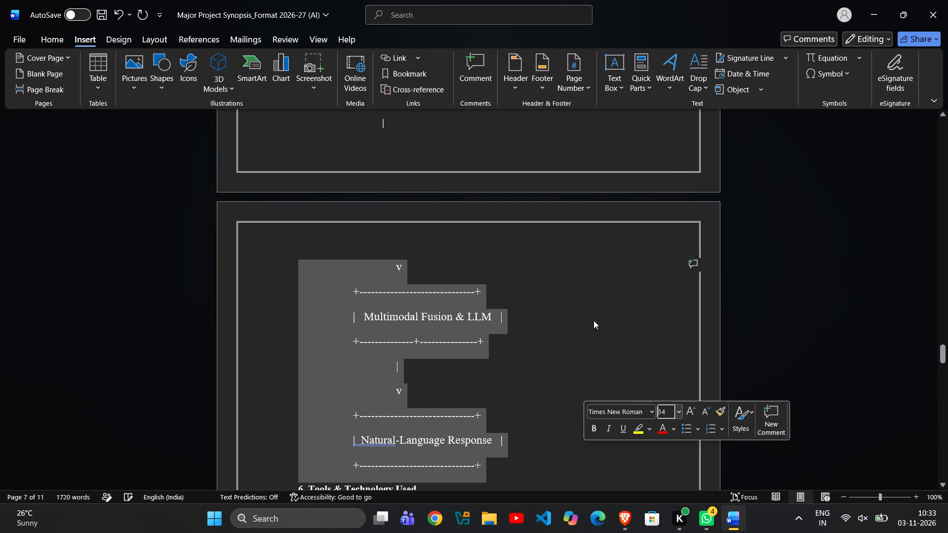
right_click(593, 320)
left_click(593, 320)
left_click(593, 320)
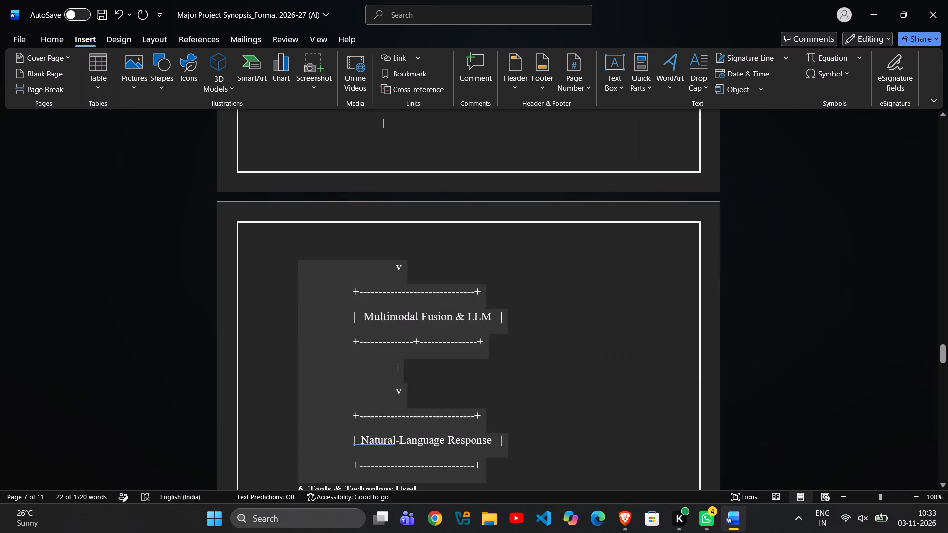
Set the font size of the "6. Tools & Technology Used" heading to 16.
scroll(593, 320, "down", 2)
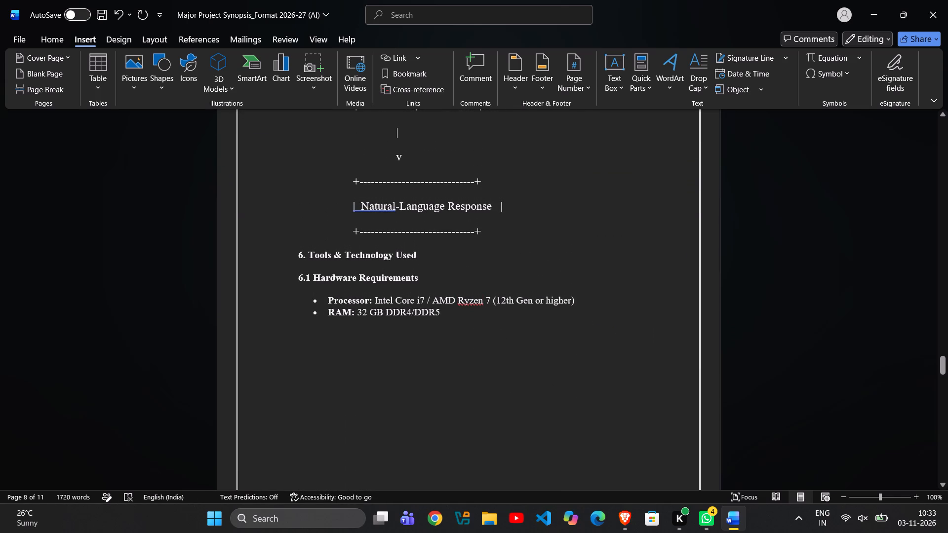
left_click(298, 253)
scroll(369, 197, "up", 2)
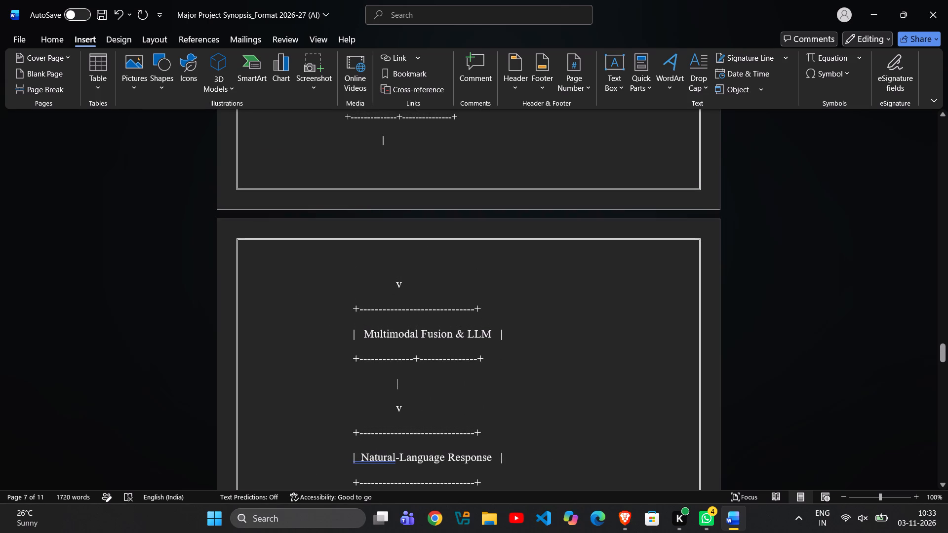
scroll(363, 267, "down", 1)
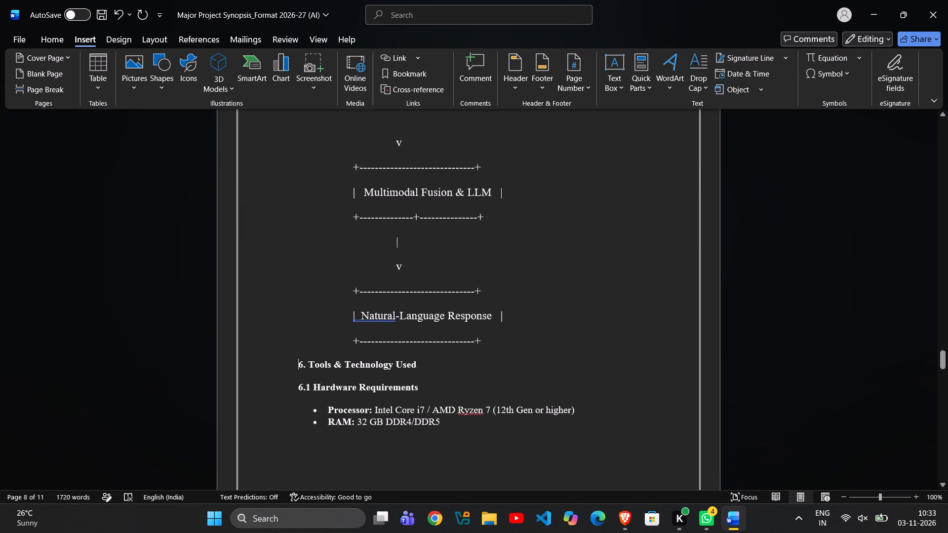
scroll(355, 334, "down", 1)
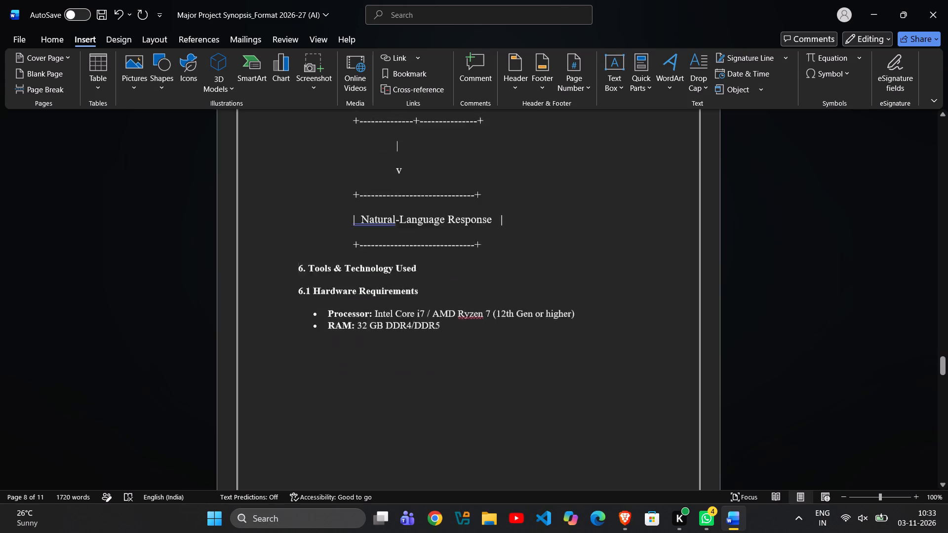
scroll(355, 334, "down", 2)
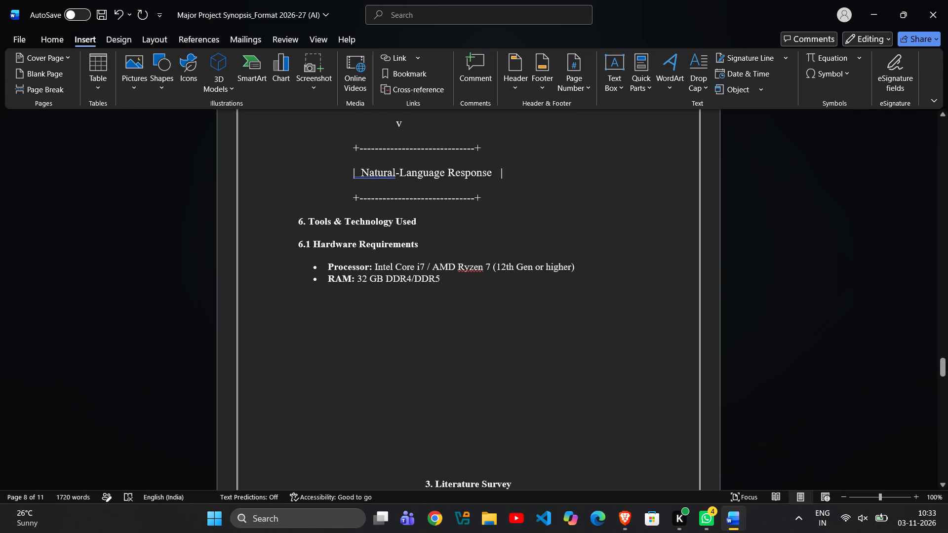
scroll(389, 331, "right", 1)
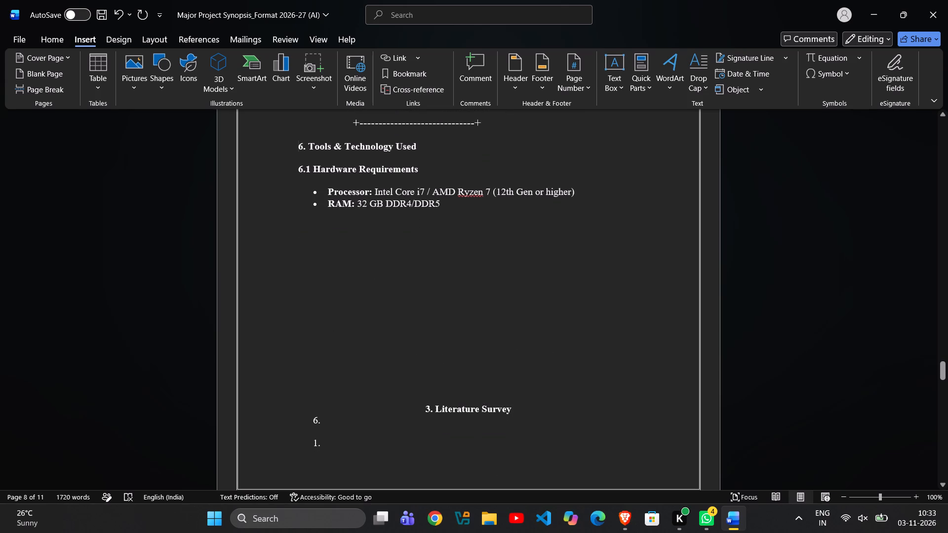
left_click_drag(296, 145, 384, 139)
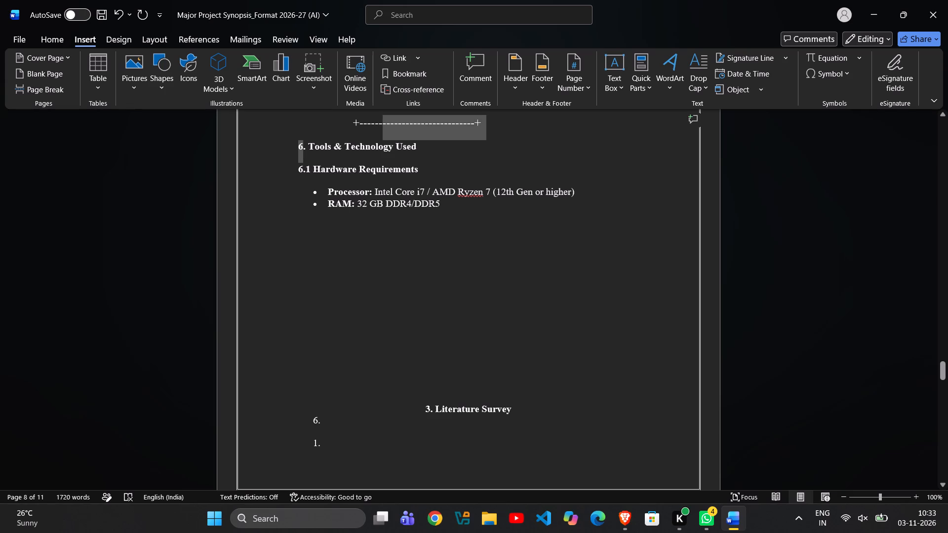
left_click_drag(384, 139, 414, 146)
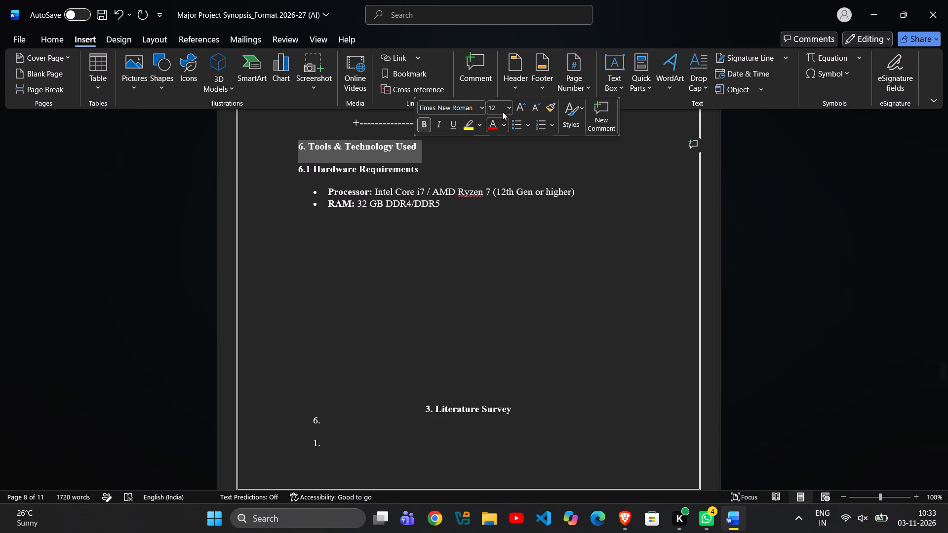
left_click(506, 108)
left_click(497, 216)
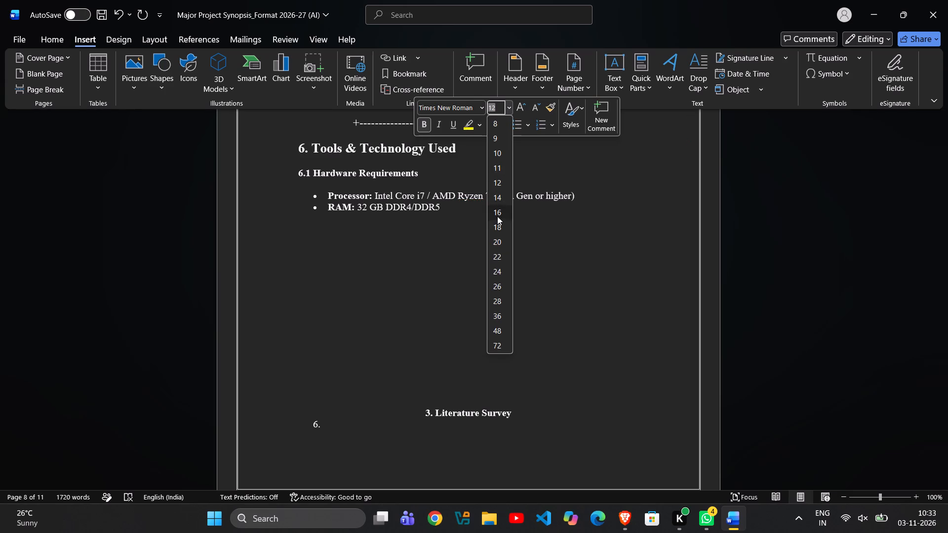
left_click(432, 292)
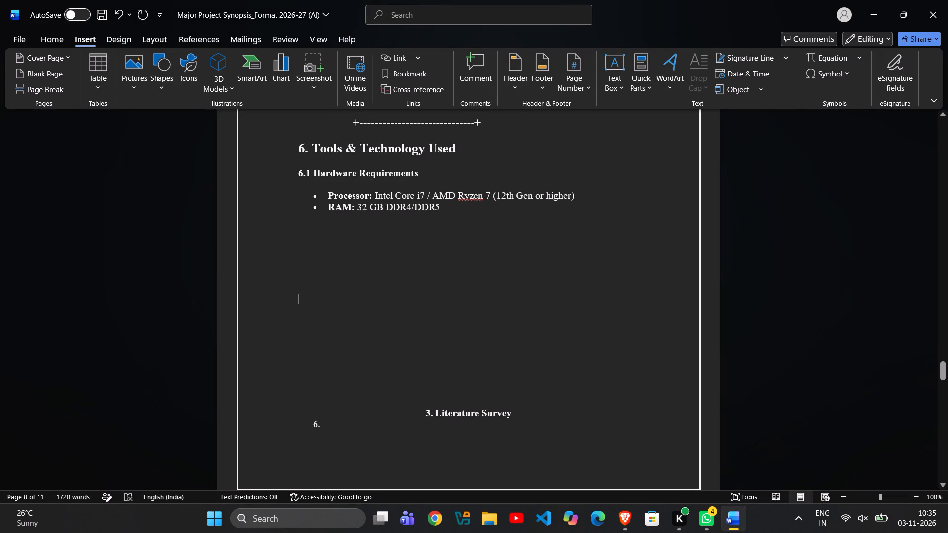
left_click_drag(297, 171, 474, 222)
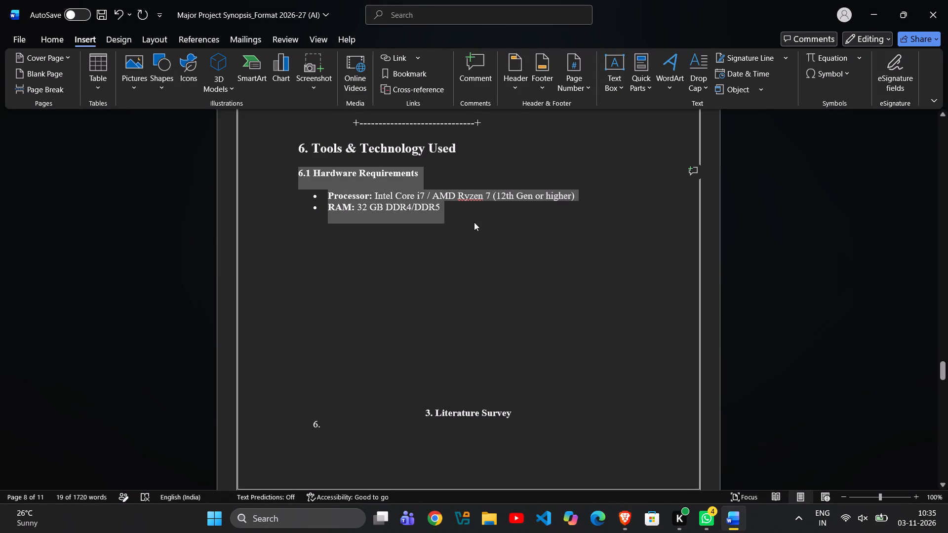
key("ctrl+v")
Set the pasted text from the ". Tools / Technology Used" line partway into the Graphics Processing Unit bullet to font size 14.
scroll(468, 215, "up", 2)
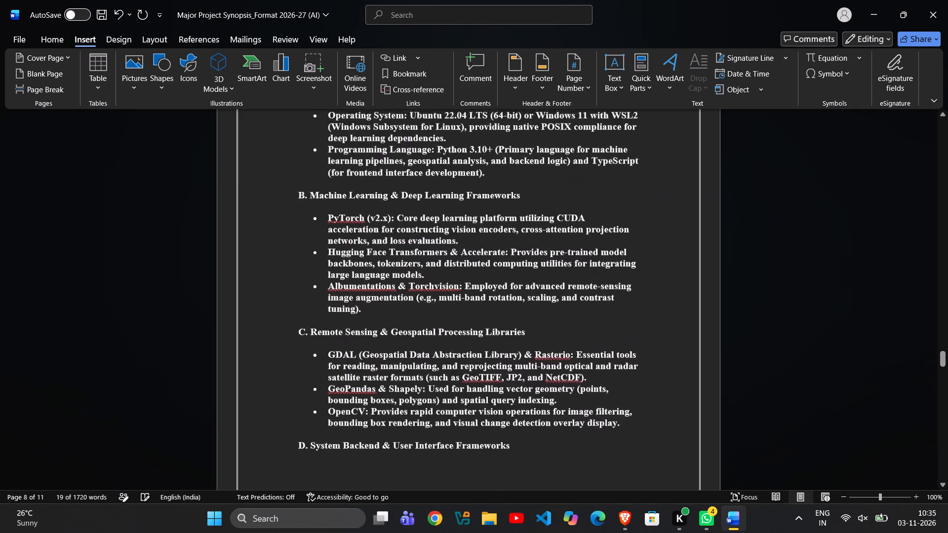
scroll(468, 215, "up", 4)
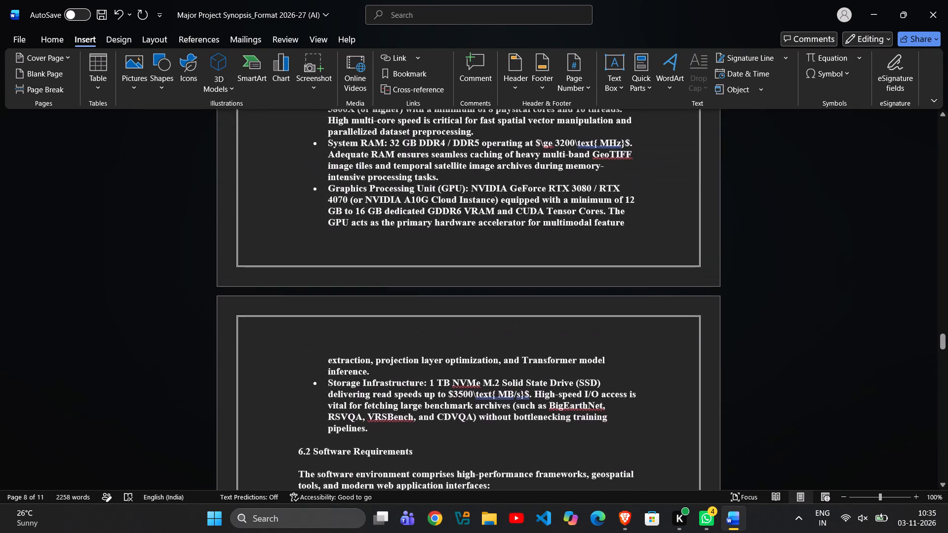
scroll(468, 215, "up", 1)
scroll(363, 209, "up", 1)
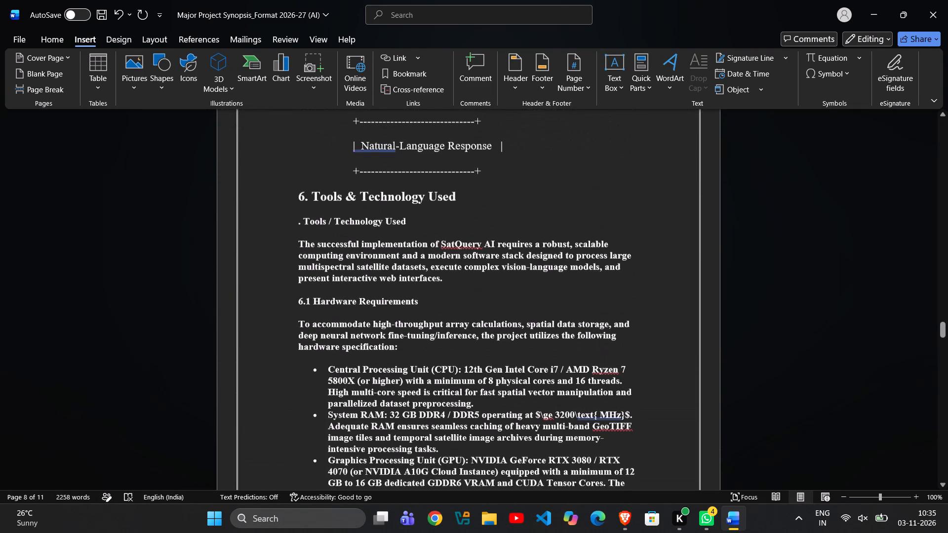
left_click_drag(297, 226, 493, 404)
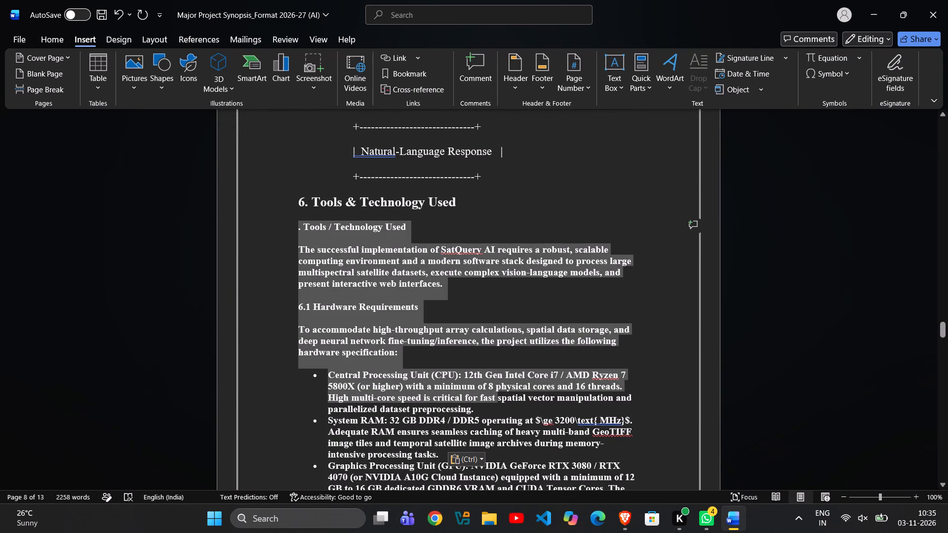
left_click_drag(493, 404, 494, 512)
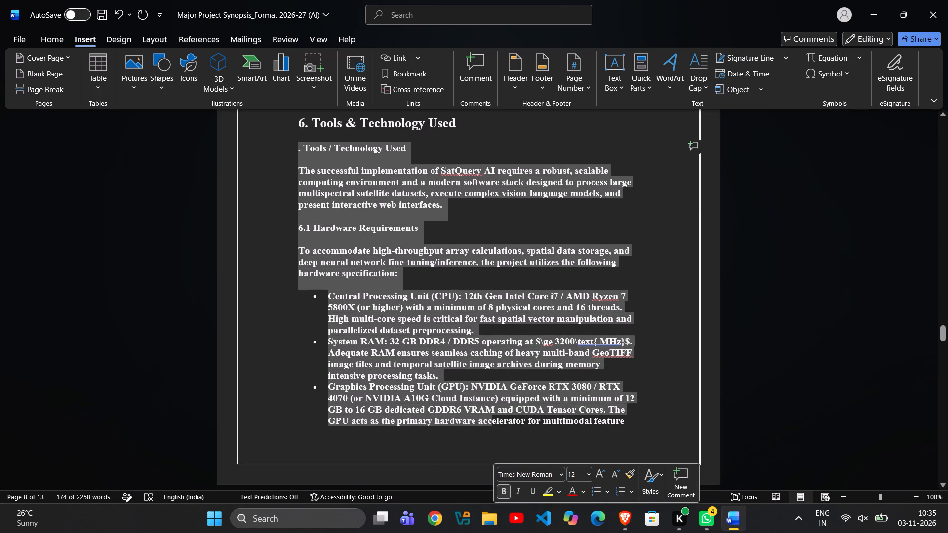
left_click(589, 474)
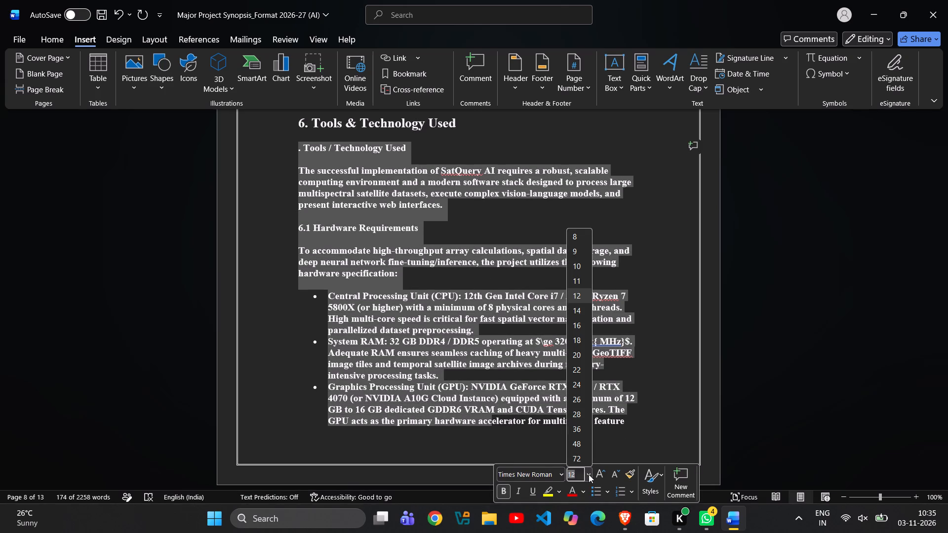
left_click(590, 313)
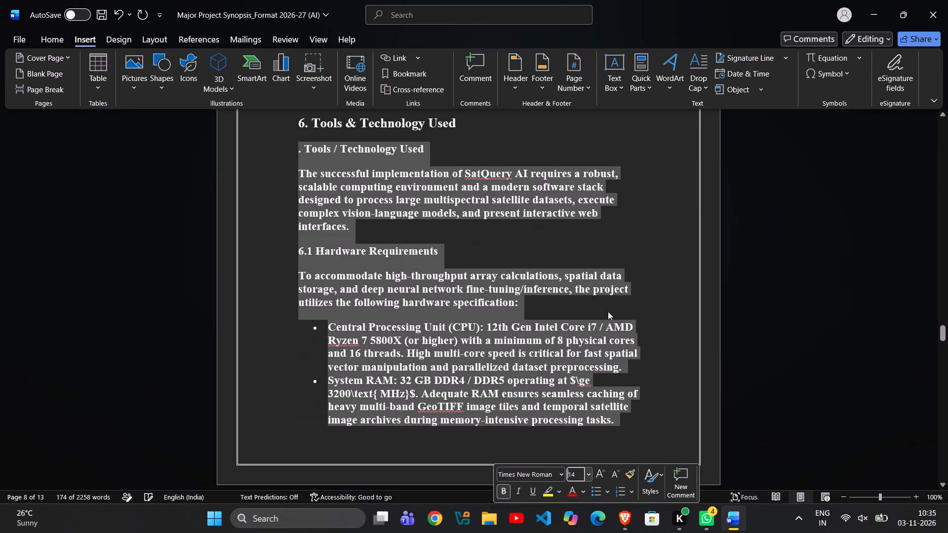
left_click(653, 302)
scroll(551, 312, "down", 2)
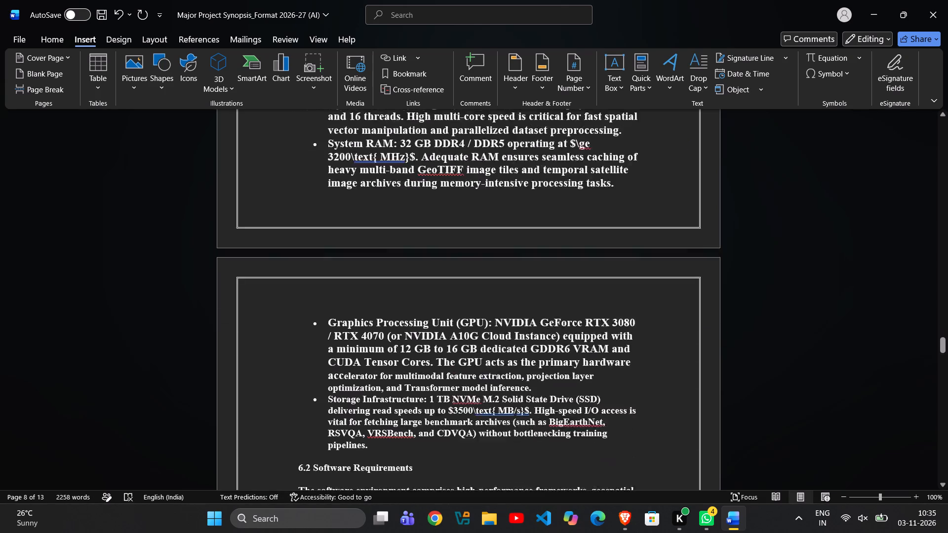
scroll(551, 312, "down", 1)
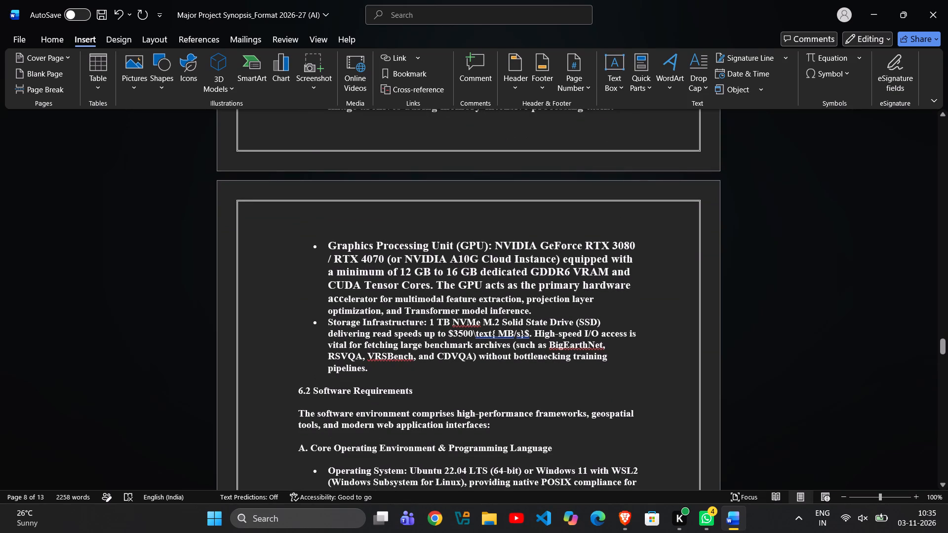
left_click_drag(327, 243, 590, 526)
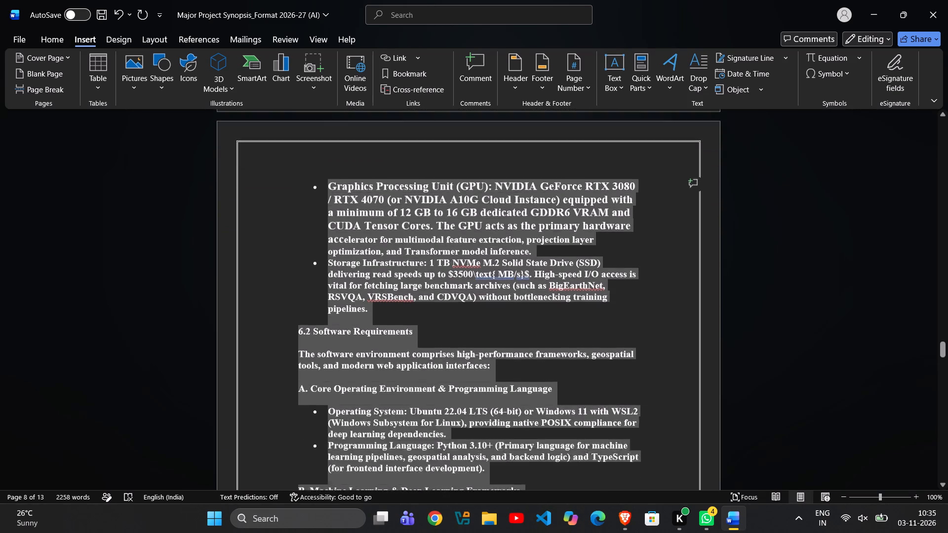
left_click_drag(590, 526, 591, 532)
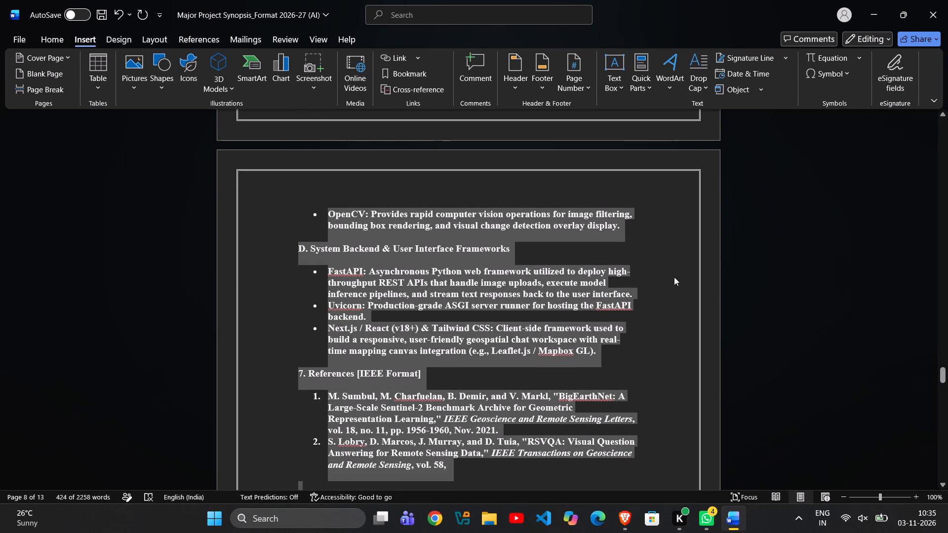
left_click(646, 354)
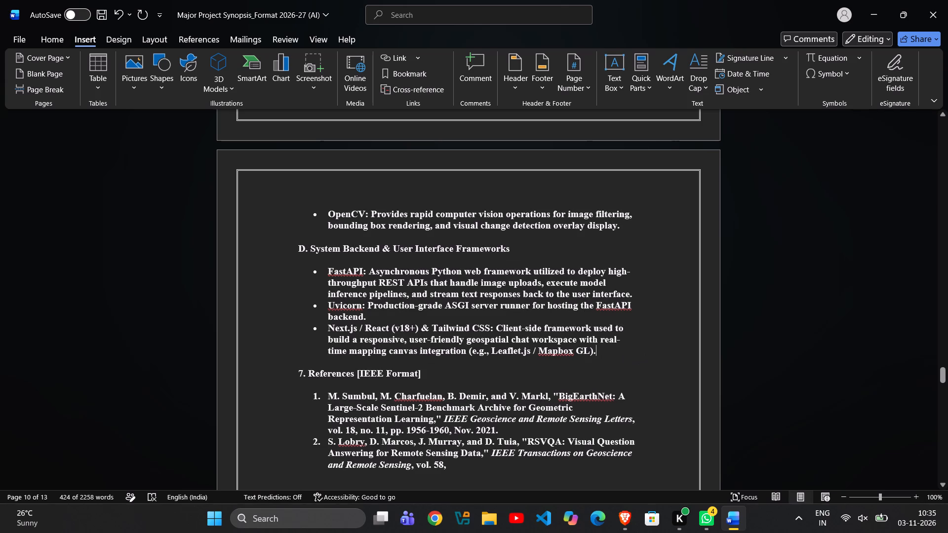
Set the text from the 6.2 Software Requirements heading through the Programming Language bullet to font size 14.
scroll(478, 308, "up", 4)
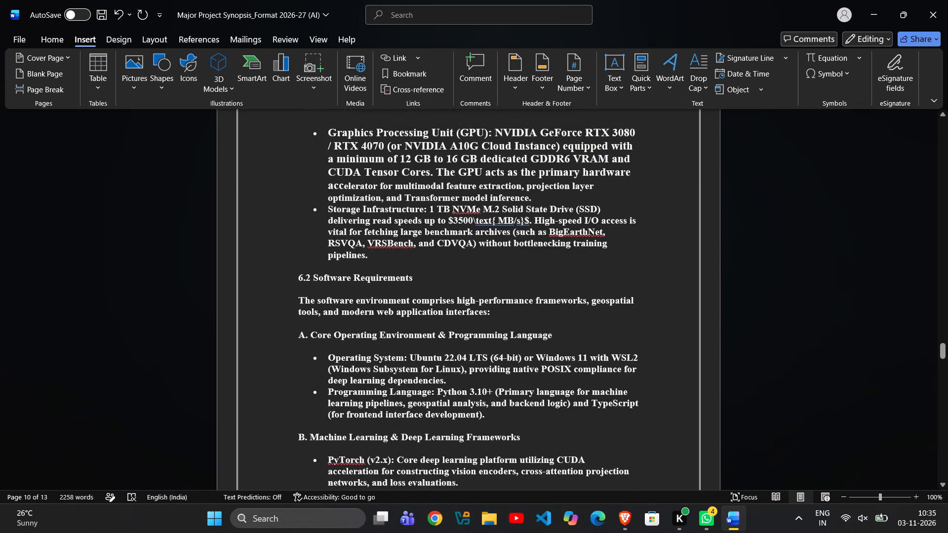
scroll(478, 308, "down", 1)
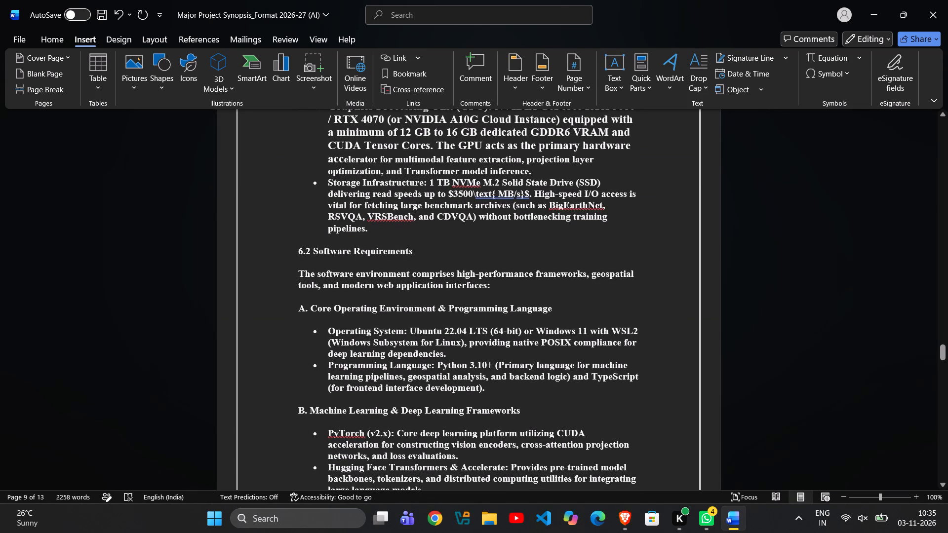
left_click_drag(297, 248, 490, 399)
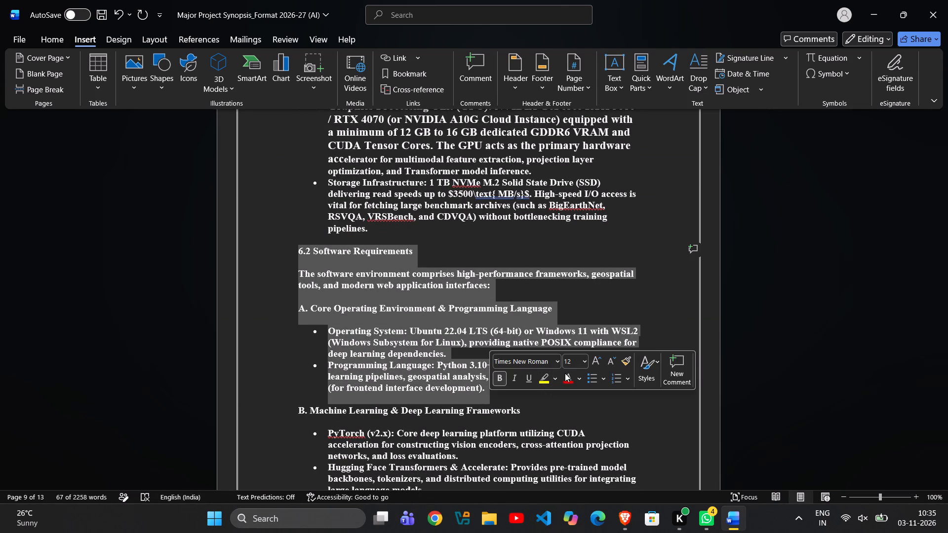
left_click(582, 362)
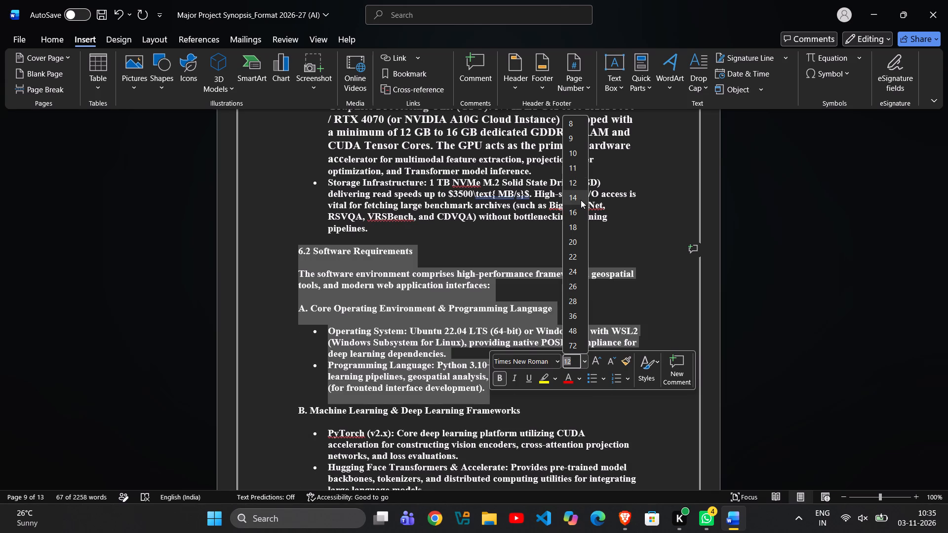
left_click(580, 200)
left_click(535, 242)
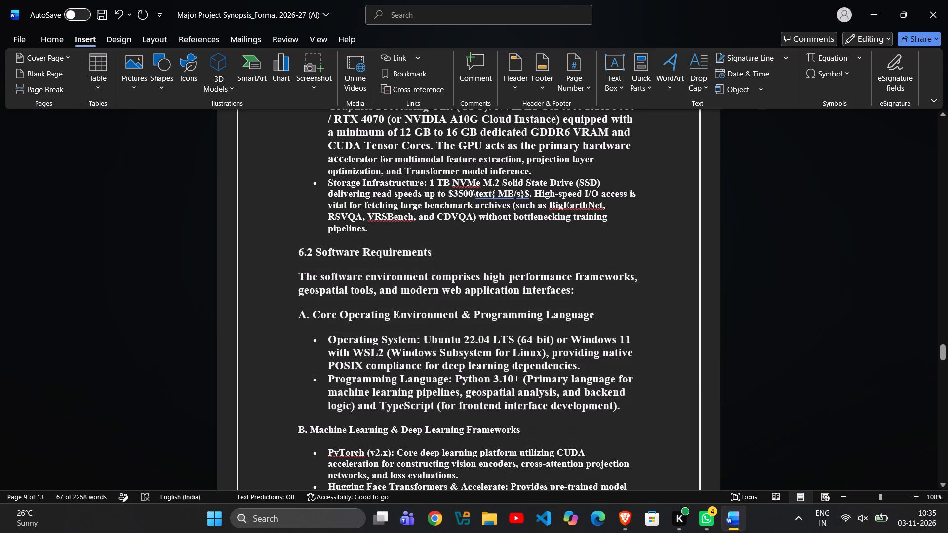
Set the text from the B. Machine Learning & Deep Learning Frameworks heading through the GDAL & Rasterio bullet to font size 14.
scroll(535, 242, "down", 2)
left_click_drag(298, 148, 593, 380)
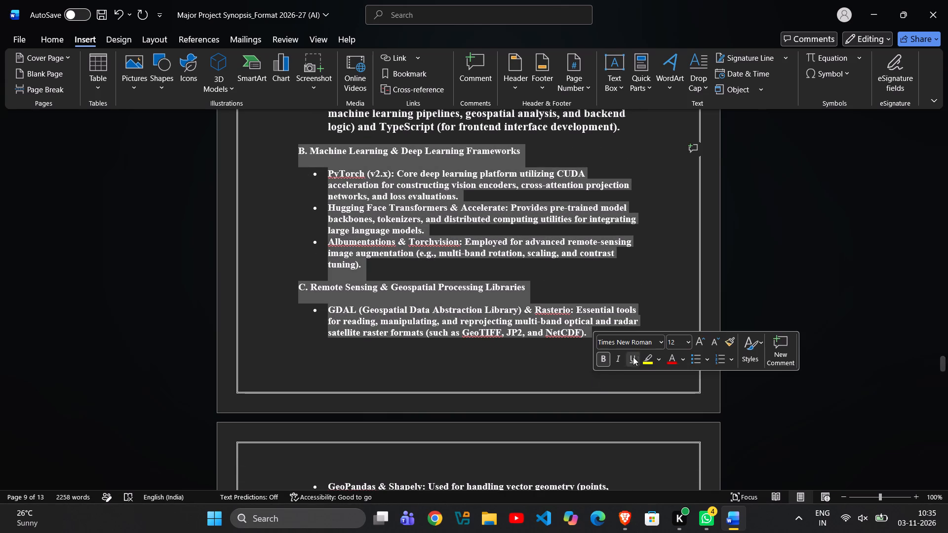
left_click(680, 344)
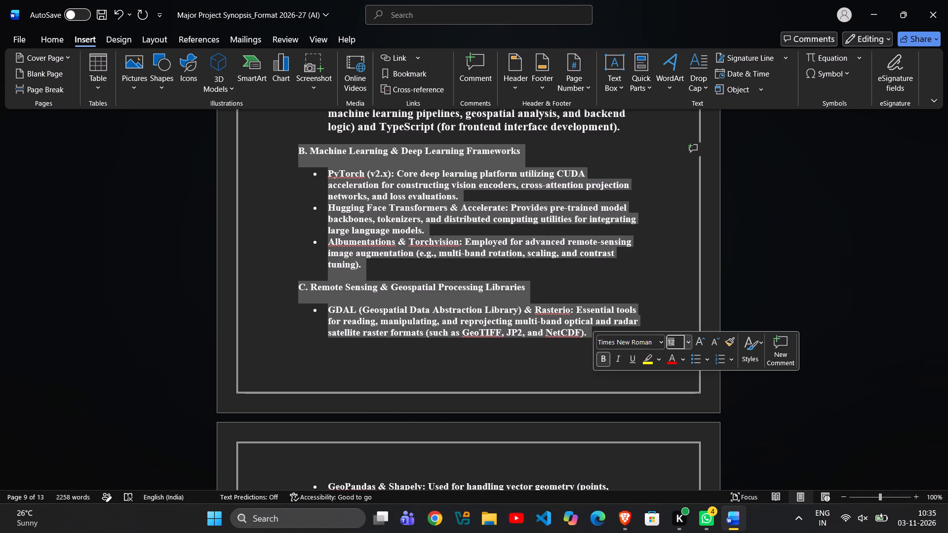
left_click(689, 343)
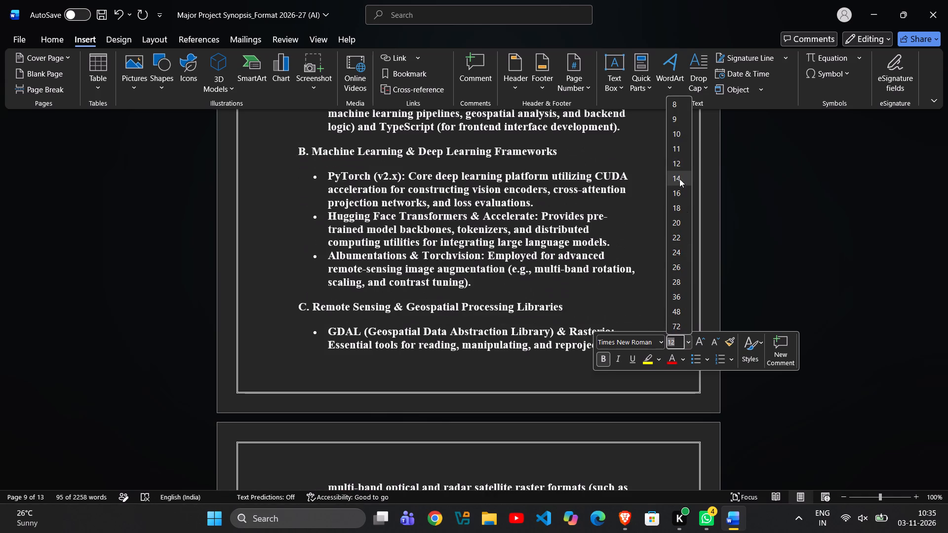
left_click(679, 179)
left_click(601, 266)
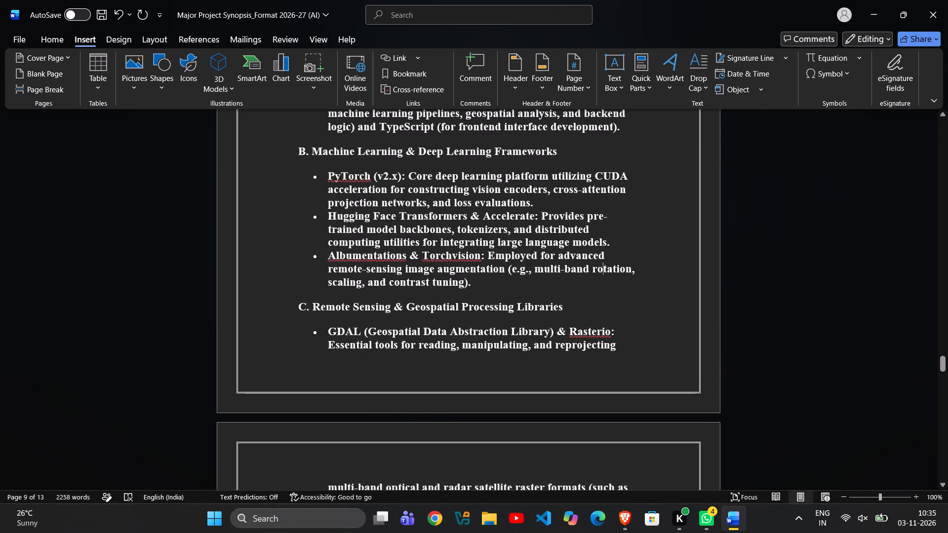
Set the text from the end of the GDAL bullet through "Mapbox" in the Next.js / React bullet to font size 14.
scroll(631, 294, "down", 3)
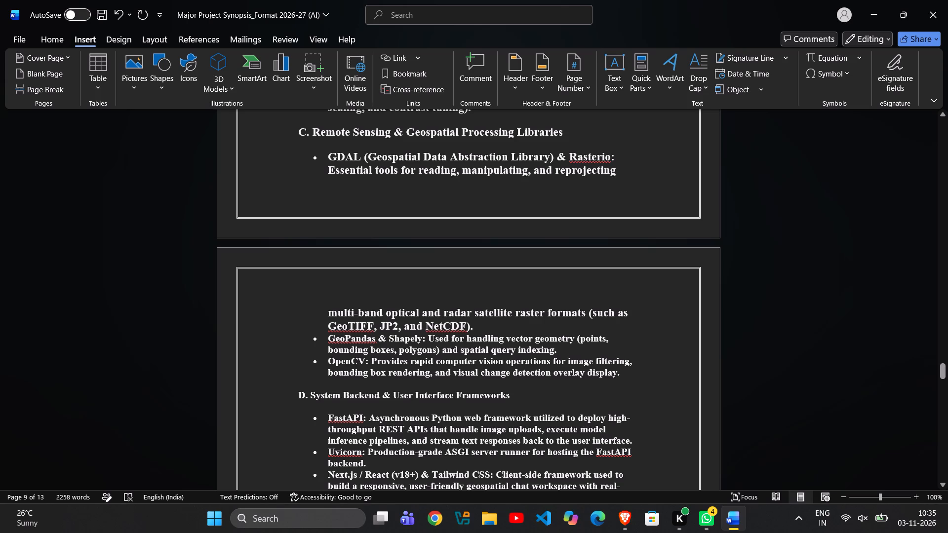
left_click_drag(328, 307, 574, 485)
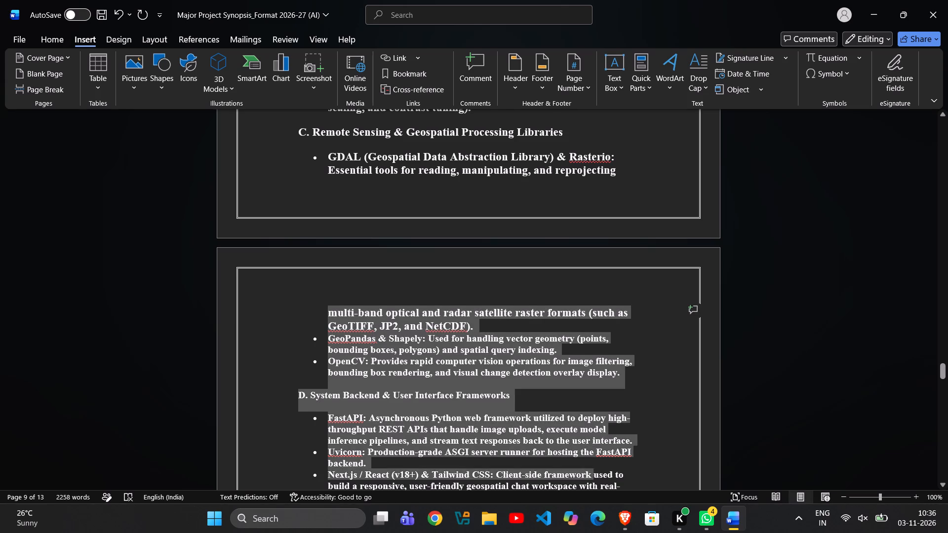
left_click_drag(574, 485, 574, 493)
double_click(664, 456)
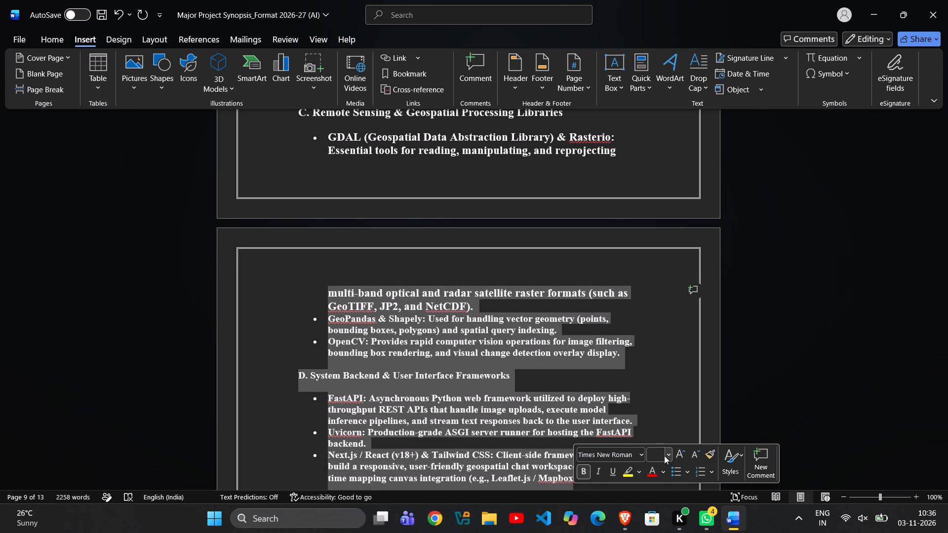
left_click(669, 455)
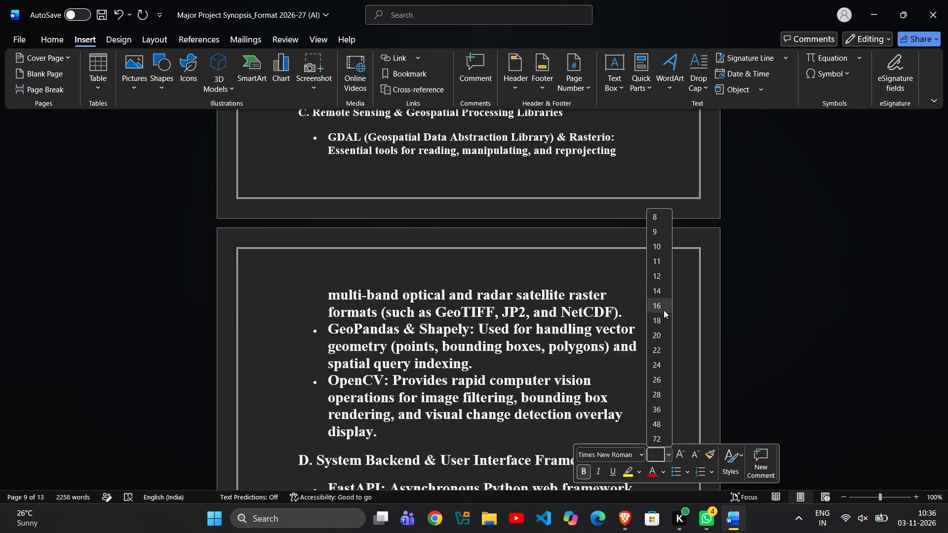
left_click(663, 292)
left_click(600, 332)
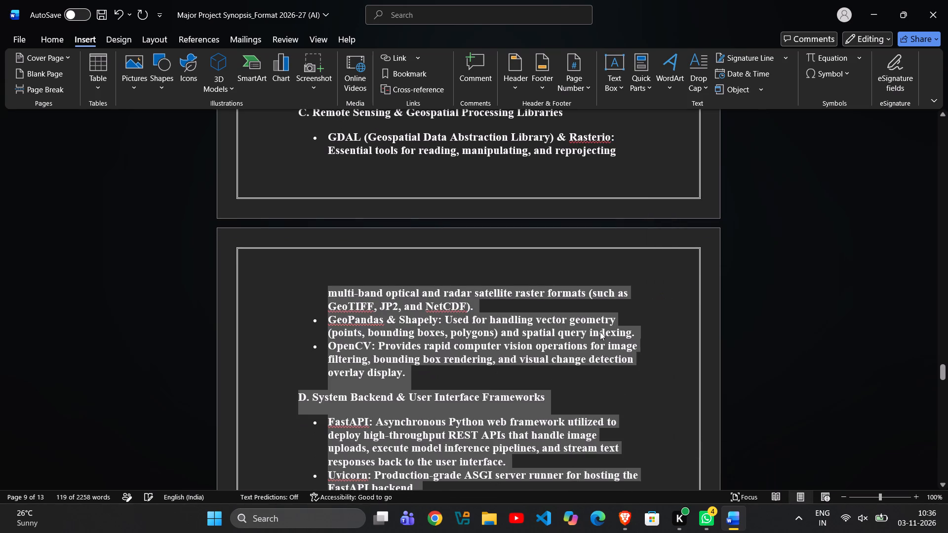
scroll(601, 314, "down", 3)
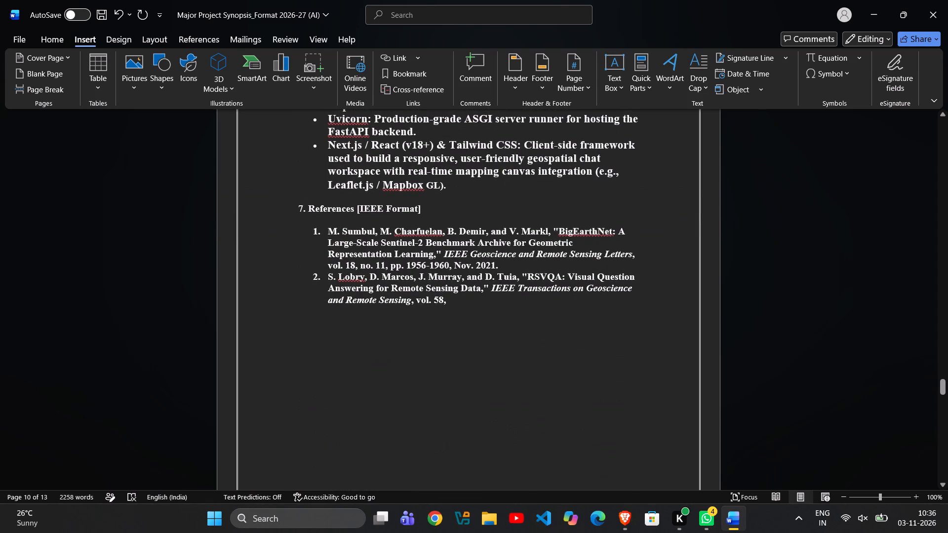
scroll(482, 271, "up", 2)
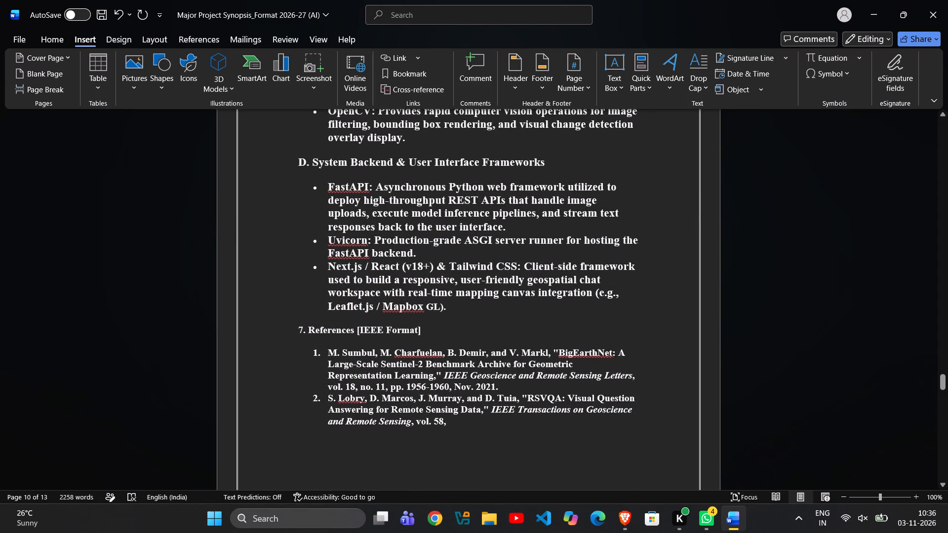
left_click(443, 327)
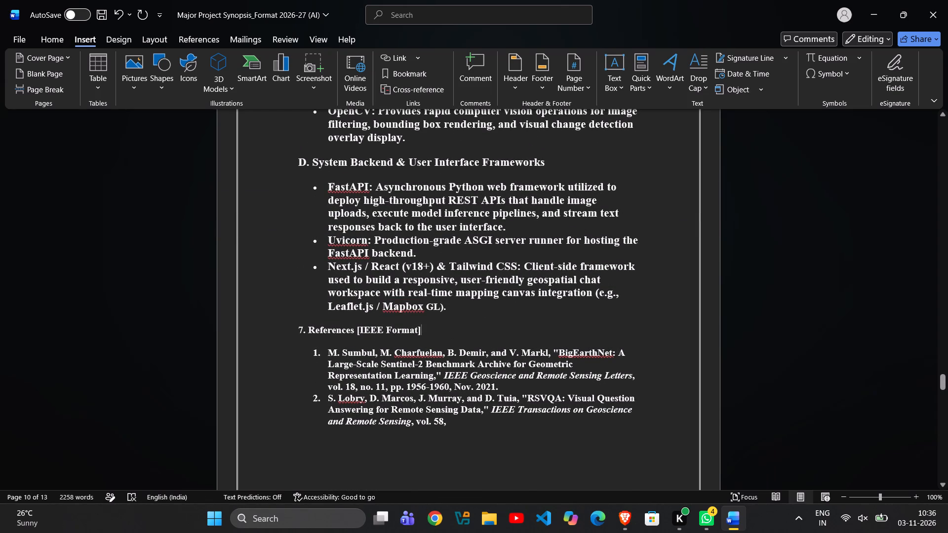
left_click_drag(297, 328, 428, 330)
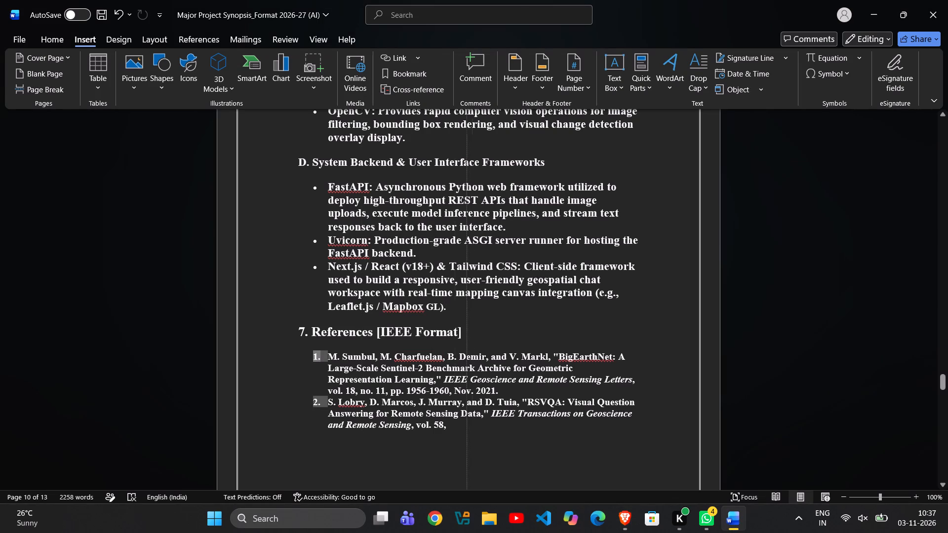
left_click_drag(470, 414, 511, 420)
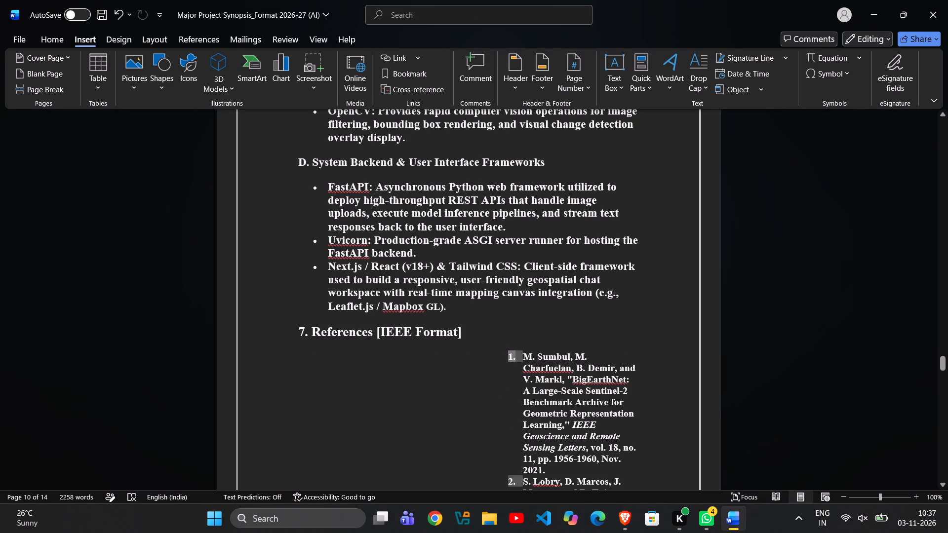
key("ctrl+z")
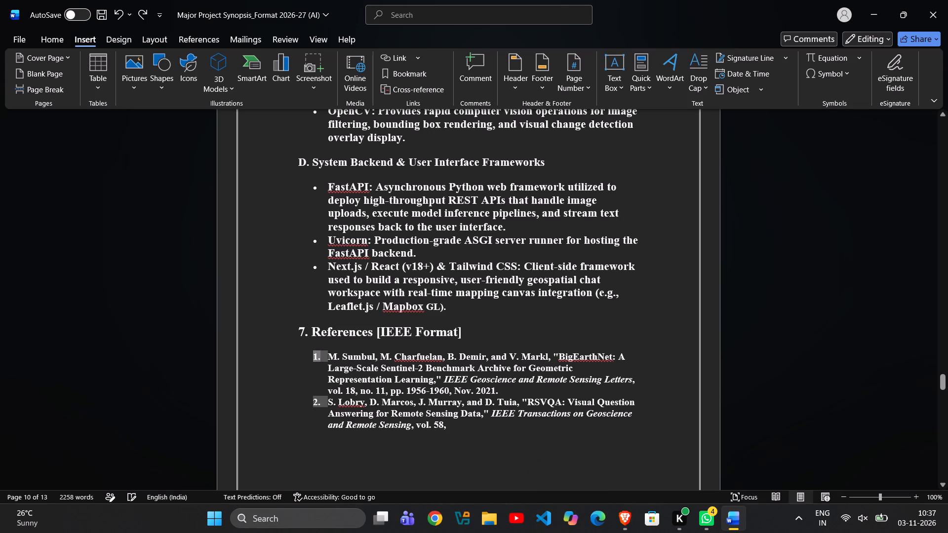
Replace the old two-item numbered list under "7. References [IEEE Format]" with the copied references.
left_click(323, 360)
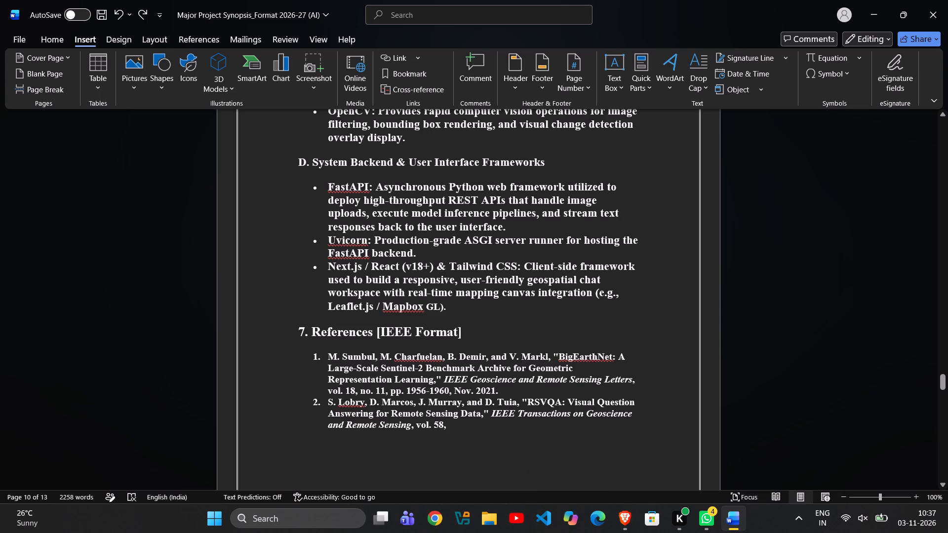
left_click_drag(324, 356, 455, 424)
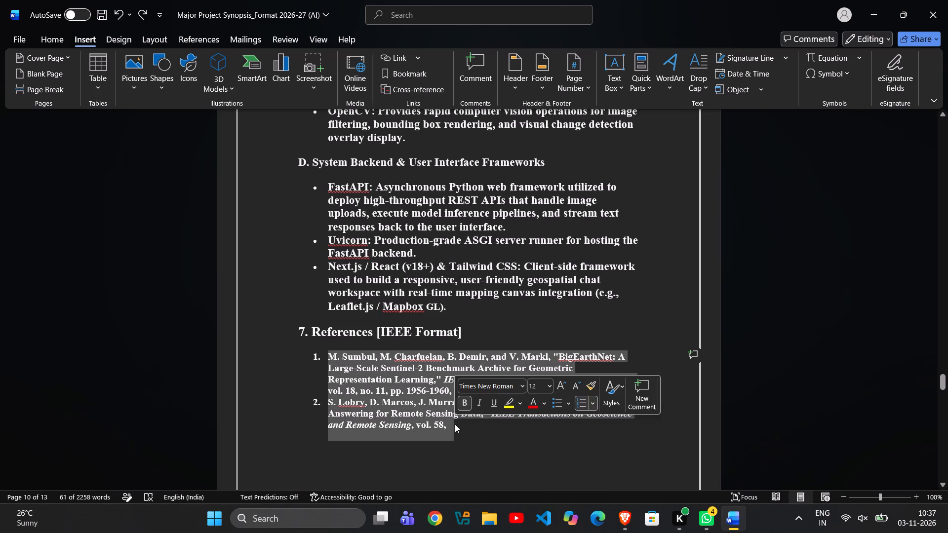
key("ctrl+v")
Set the pasted references from [1] through "2017, pp." in reference [5] to font size 14.
scroll(447, 364, "up", 2)
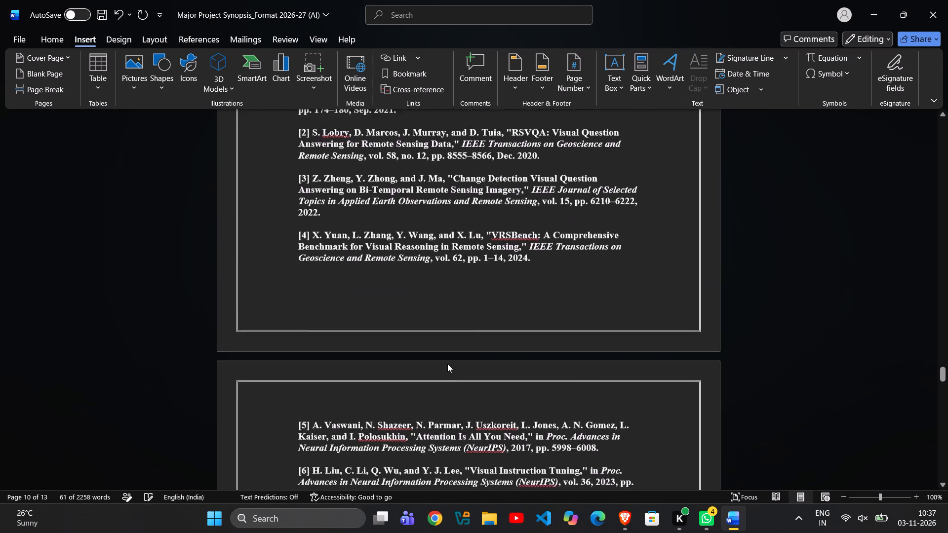
scroll(447, 364, "up", 1)
left_click_drag(308, 304, 545, 506)
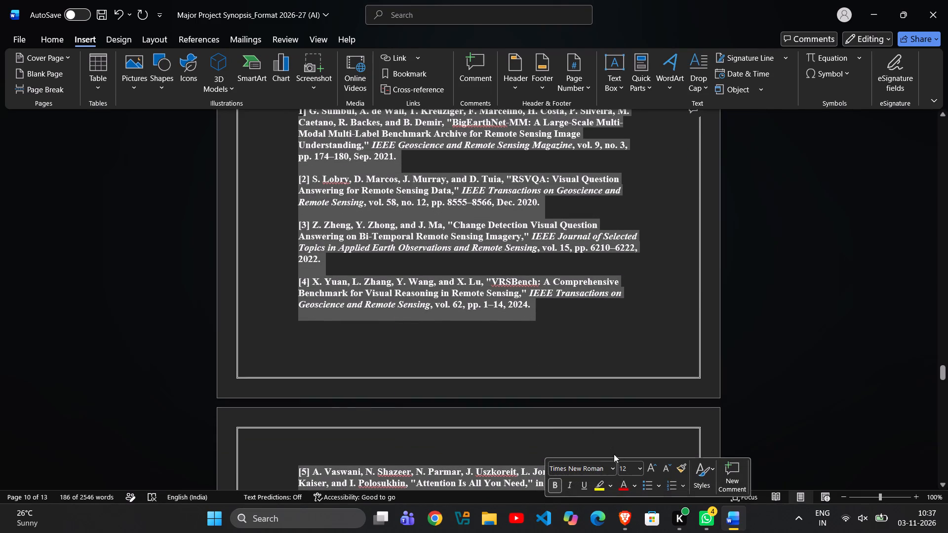
left_click(639, 470)
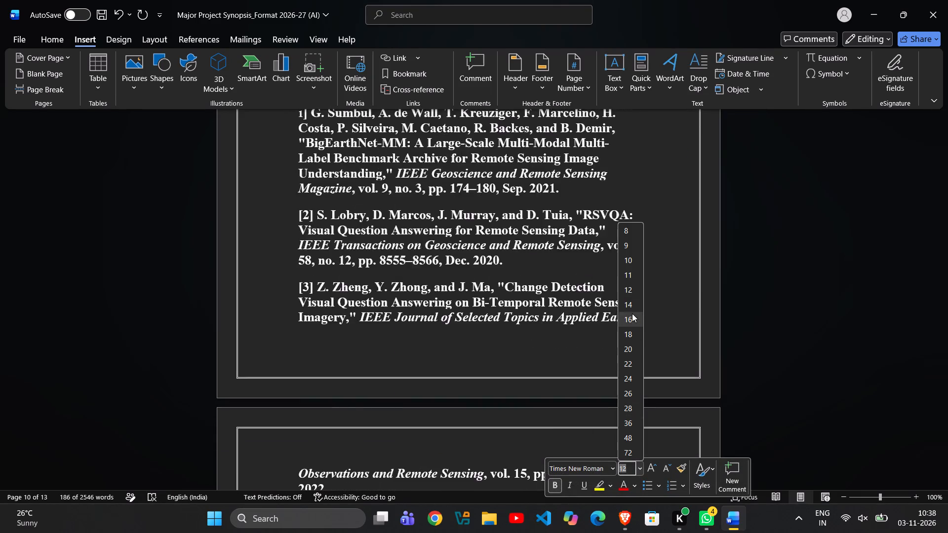
left_click(632, 305)
left_click(675, 320)
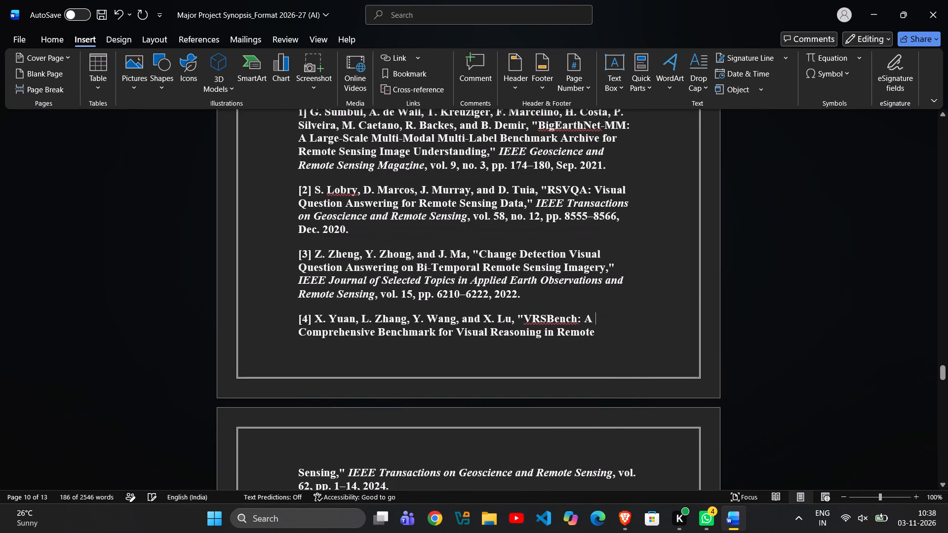
Set the remaining references, from "Sensing" in reference [4] through the end of reference [10], to font size 14.
scroll(675, 320, "up", 4)
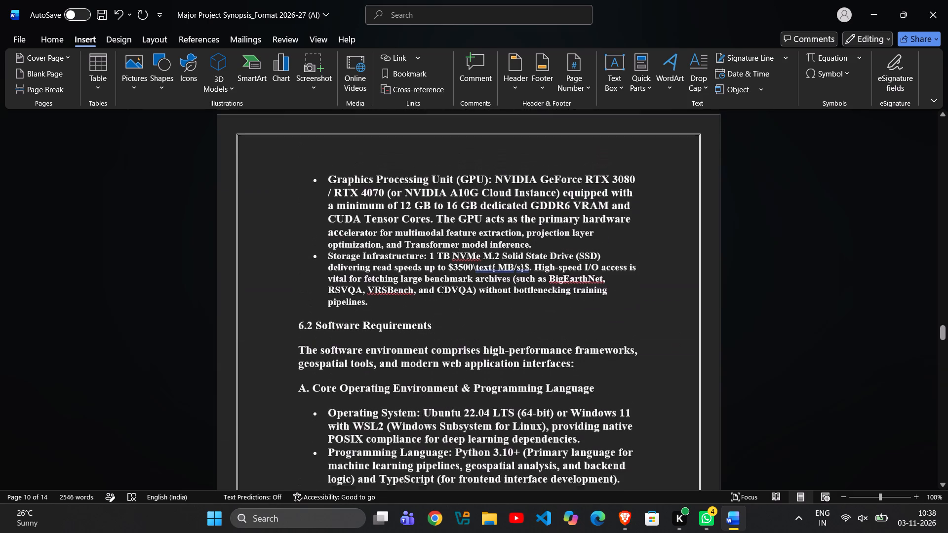
scroll(675, 320, "down", 5)
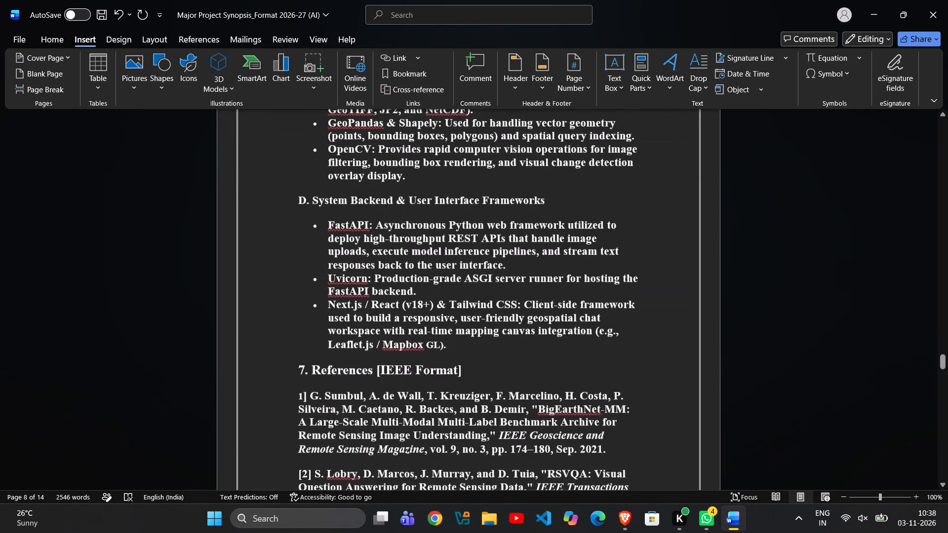
scroll(623, 266, "down", 4)
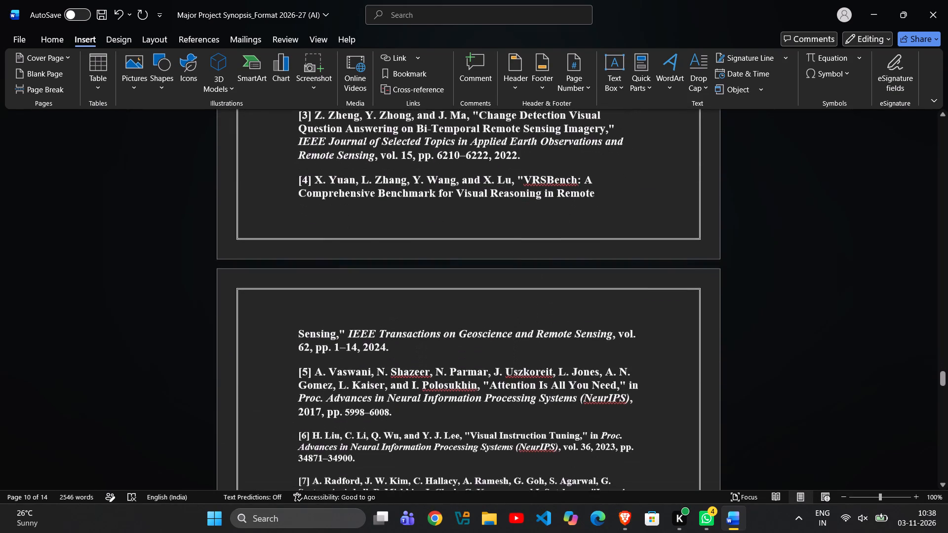
scroll(623, 266, "down", 3)
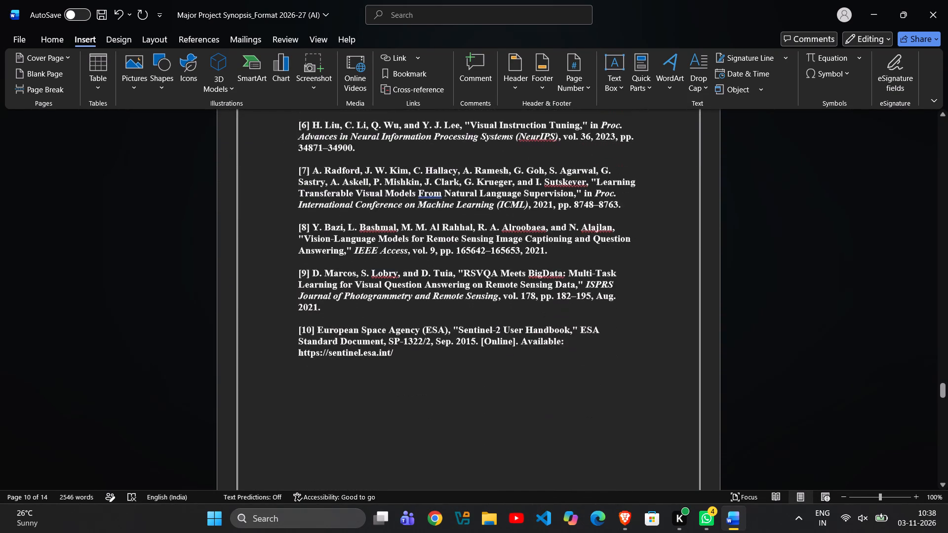
scroll(623, 266, "up", 1)
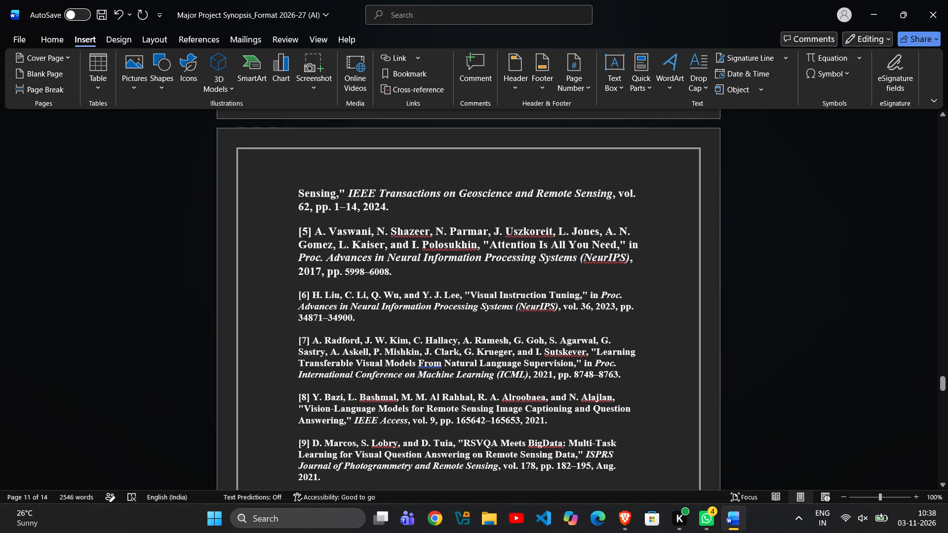
left_click_drag(299, 191, 523, 388)
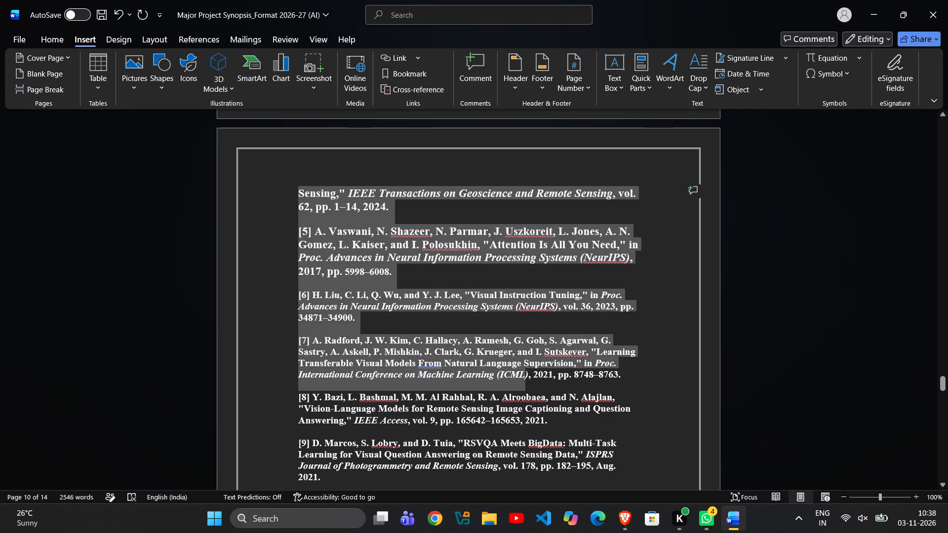
left_click_drag(523, 388, 554, 527)
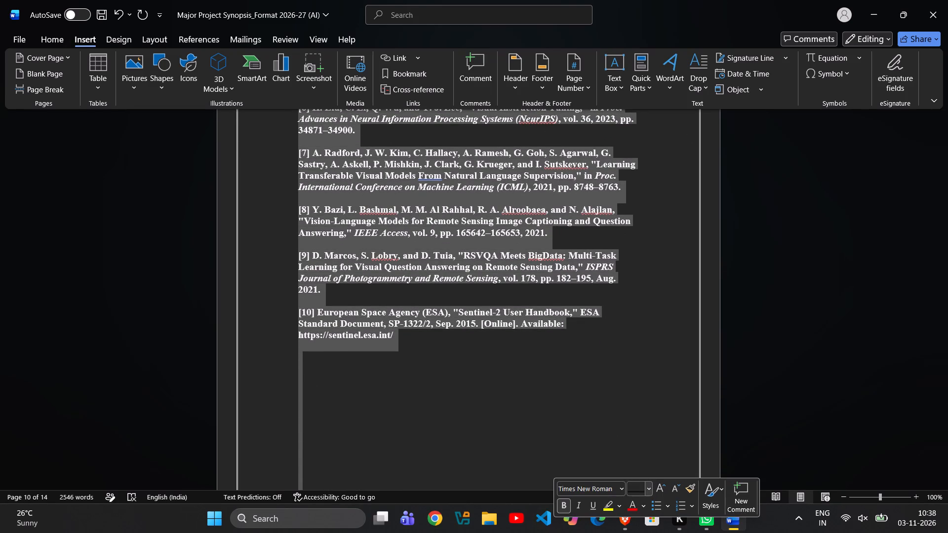
left_click(650, 488)
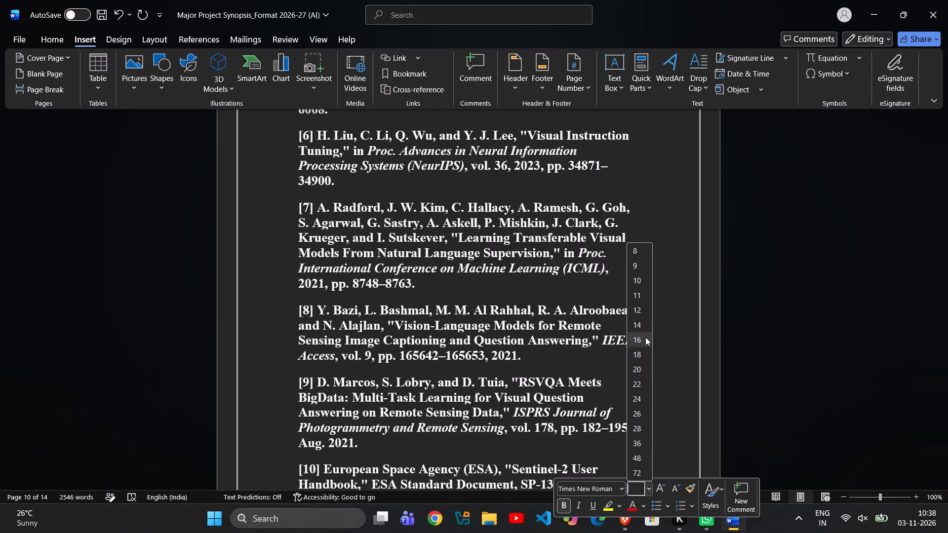
left_click(644, 325)
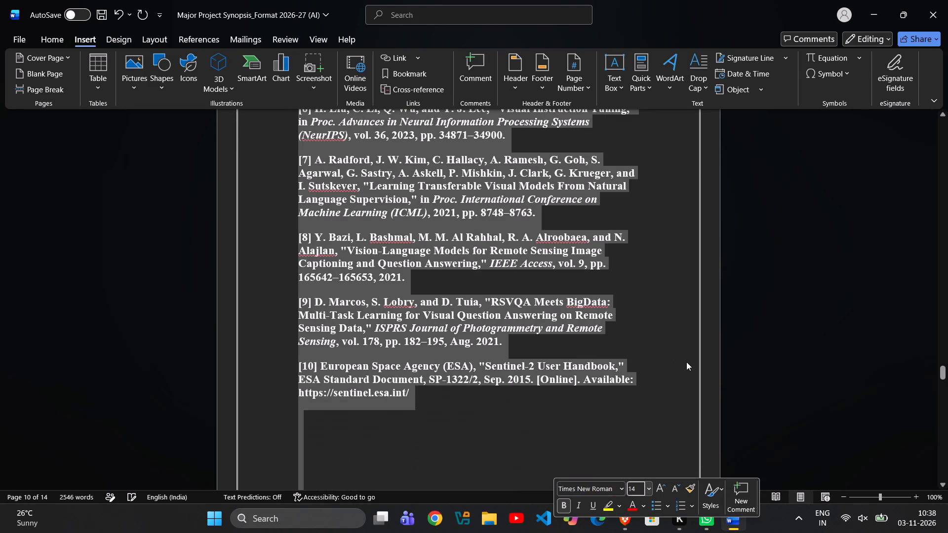
left_click(686, 362)
Delete the leftover old content after reference [10], including the "3. Literature Survey" heading, numbered list and text flow diagram.
scroll(686, 362, "down", 3)
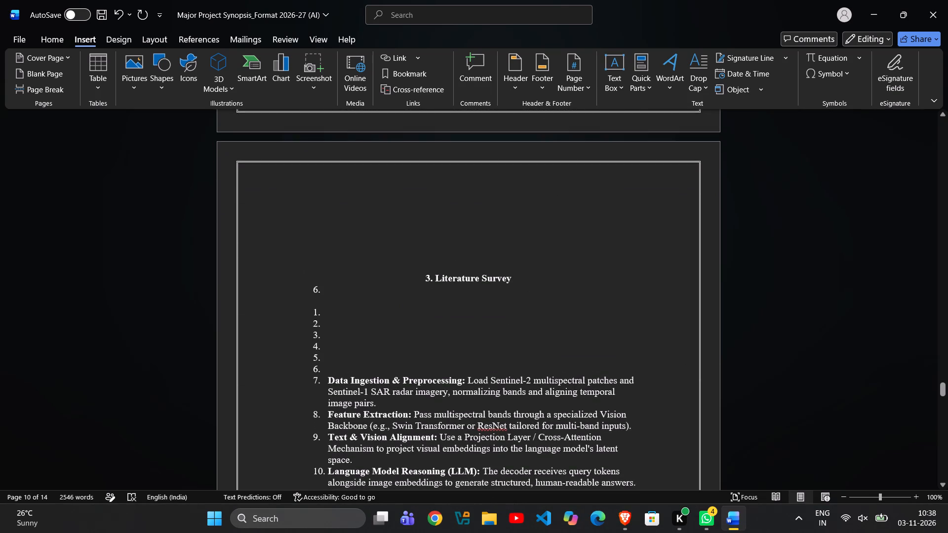
scroll(686, 362, "down", 5)
scroll(686, 362, "up", 1)
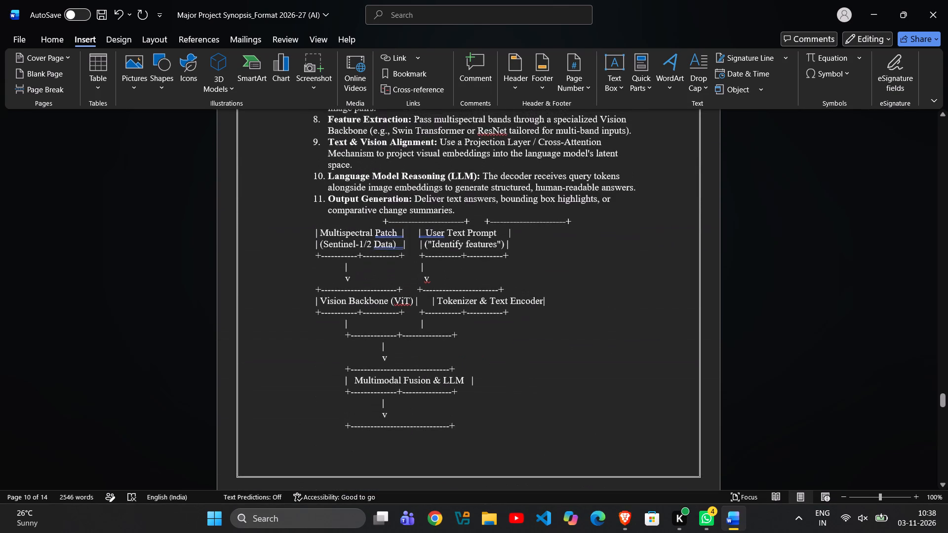
scroll(686, 362, "up", 2)
left_click_drag(309, 395, 582, 532)
key("BackSpace")
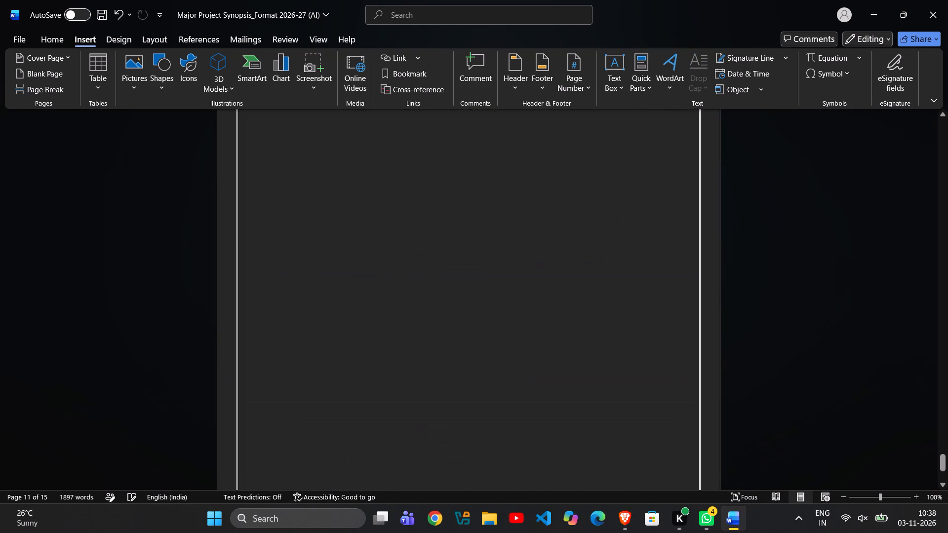
Review the synopsis layout, from the references back to the cover page and on to section 2, Project Objective.
scroll(495, 479, "up", 4)
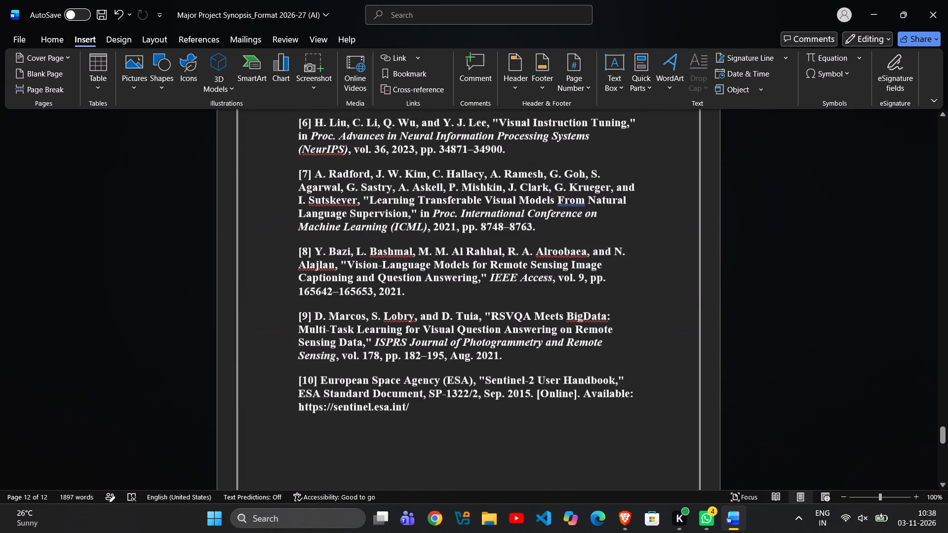
scroll(495, 479, "up", 1)
scroll(495, 479, "down", 2)
scroll(495, 479, "up", 4)
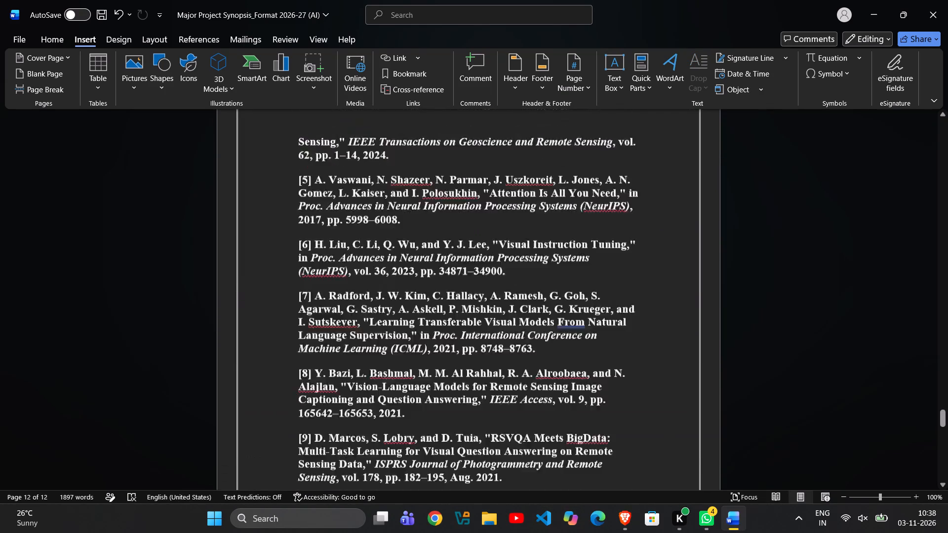
scroll(495, 479, "up", 7)
scroll(495, 479, "up", 17)
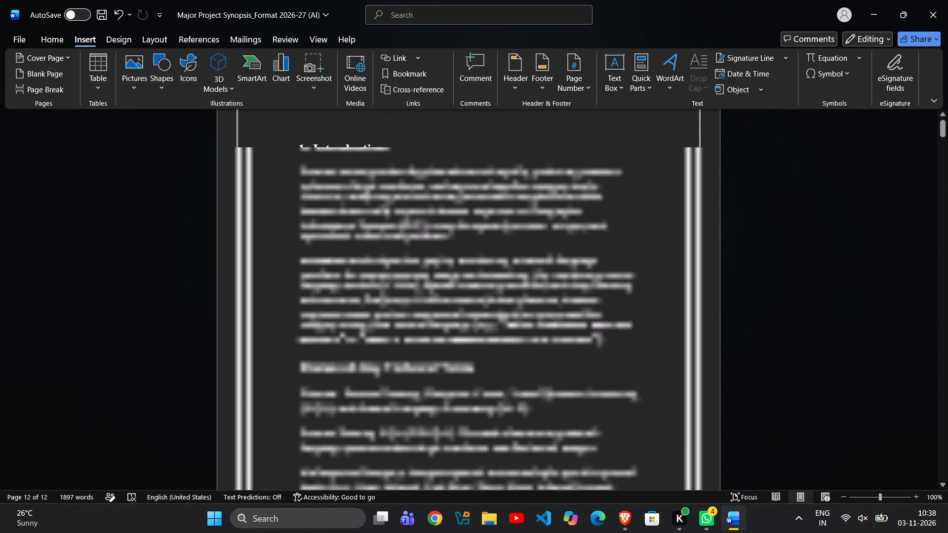
scroll(495, 479, "up", 5)
scroll(495, 479, "down", 1)
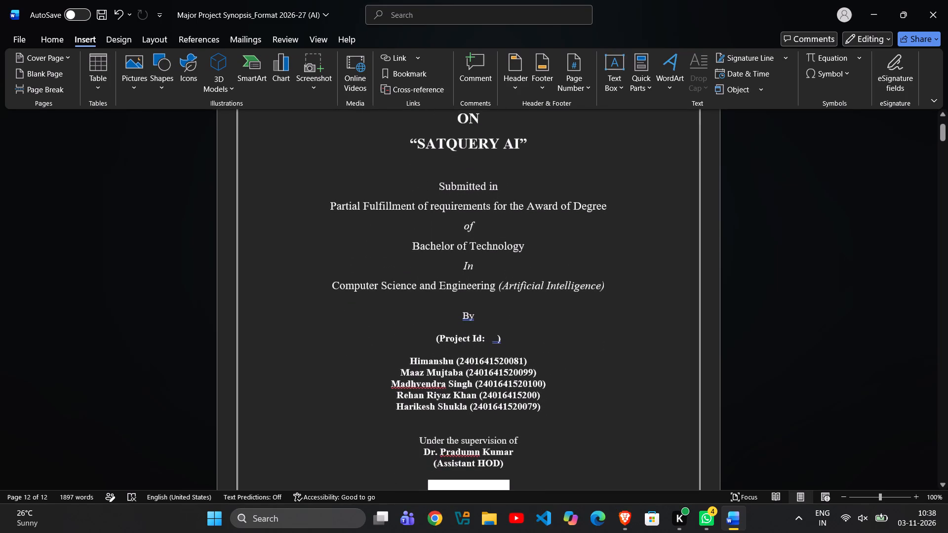
scroll(495, 479, "down", 1)
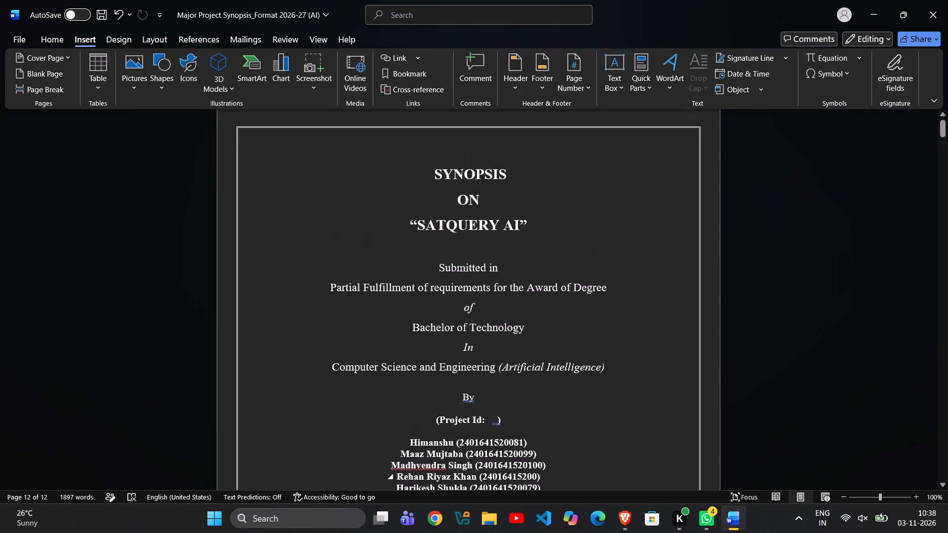
scroll(495, 479, "down", 1)
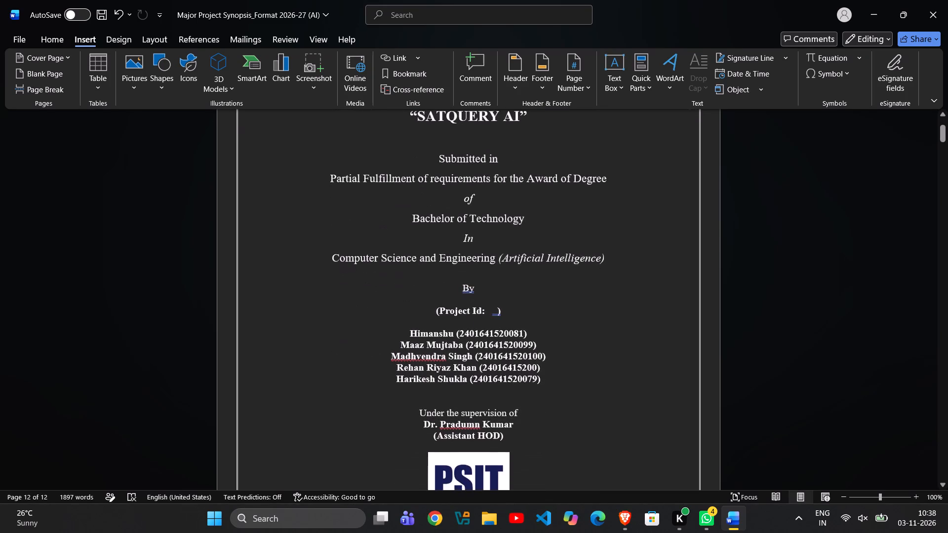
scroll(495, 479, "down", 1)
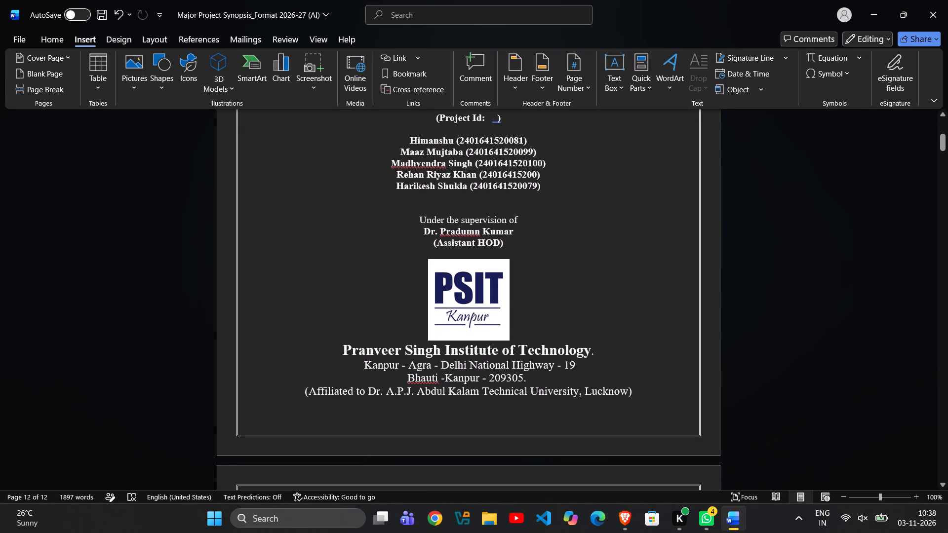
scroll(495, 479, "down", 2)
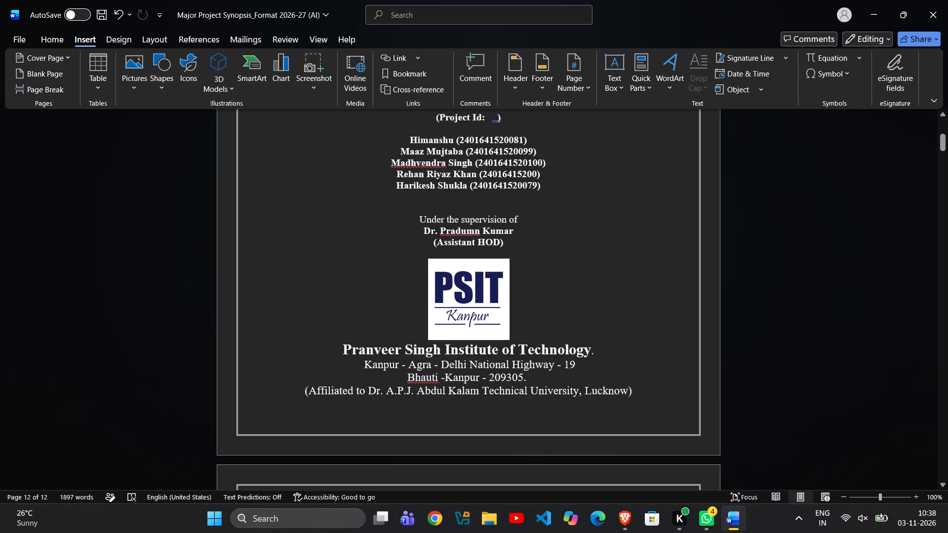
scroll(521, 442, "down", 7)
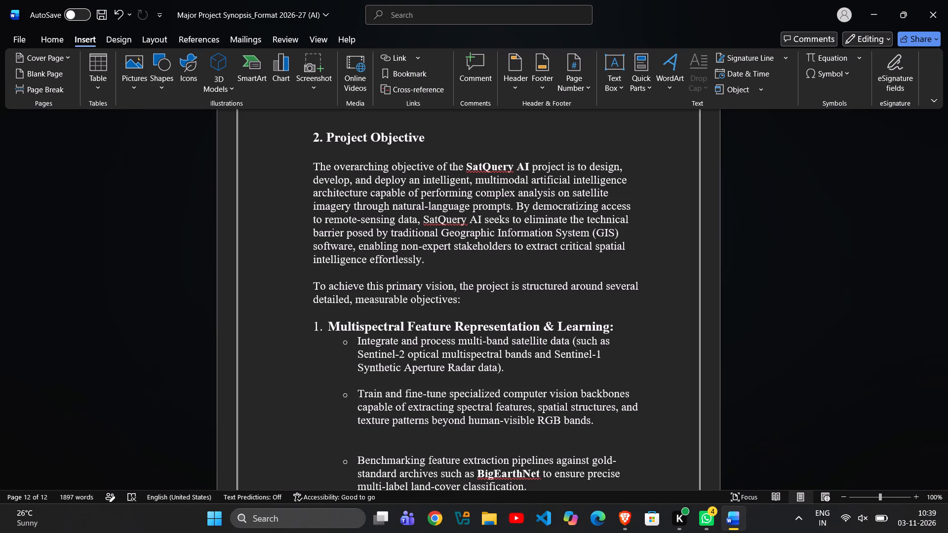
Review the synopsis pages from section 1, Introduction, through the Feasibility Study for layout and heading consistency.
scroll(599, 381, "up", 1)
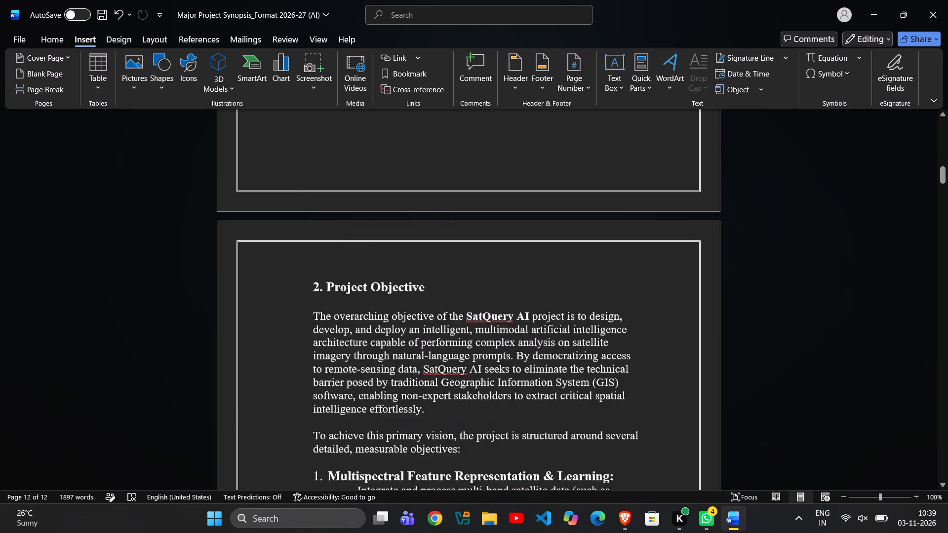
scroll(599, 381, "up", 3)
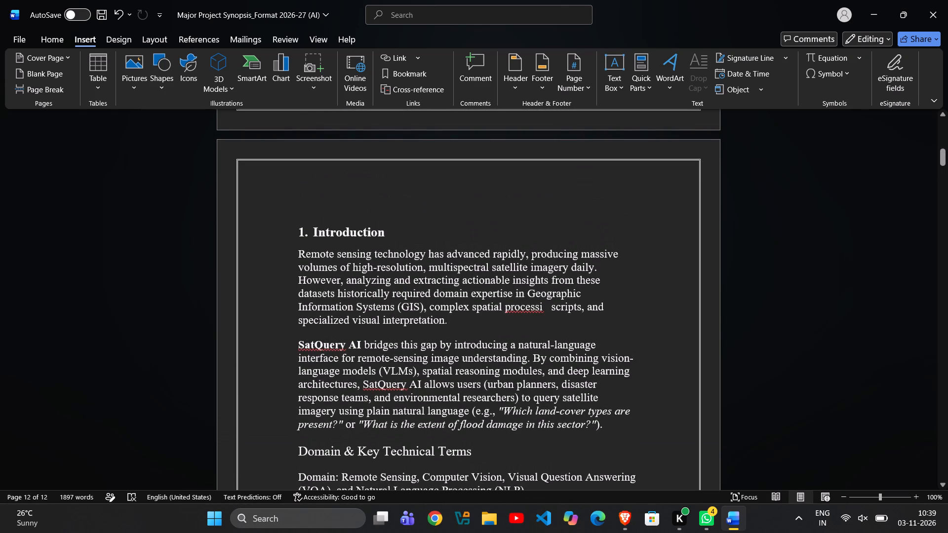
scroll(599, 381, "down", 4)
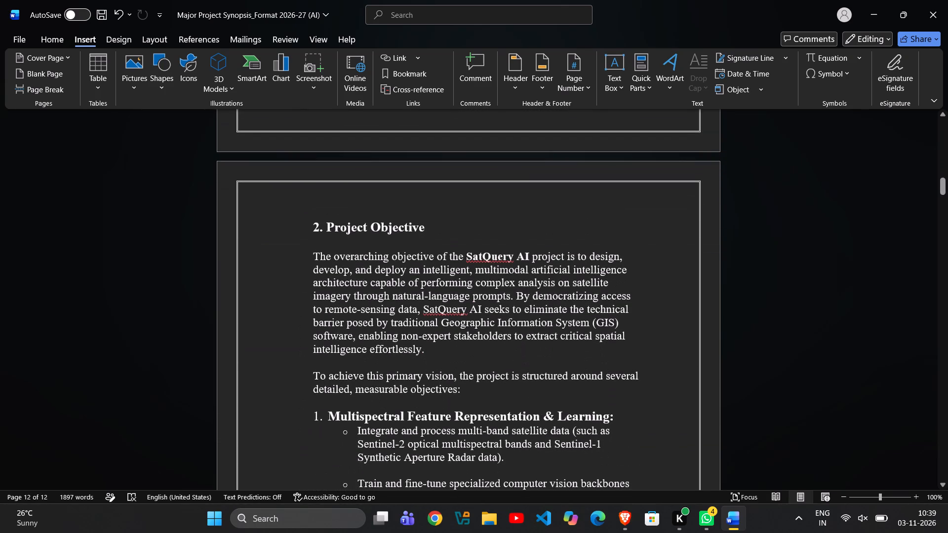
scroll(599, 381, "down", 4)
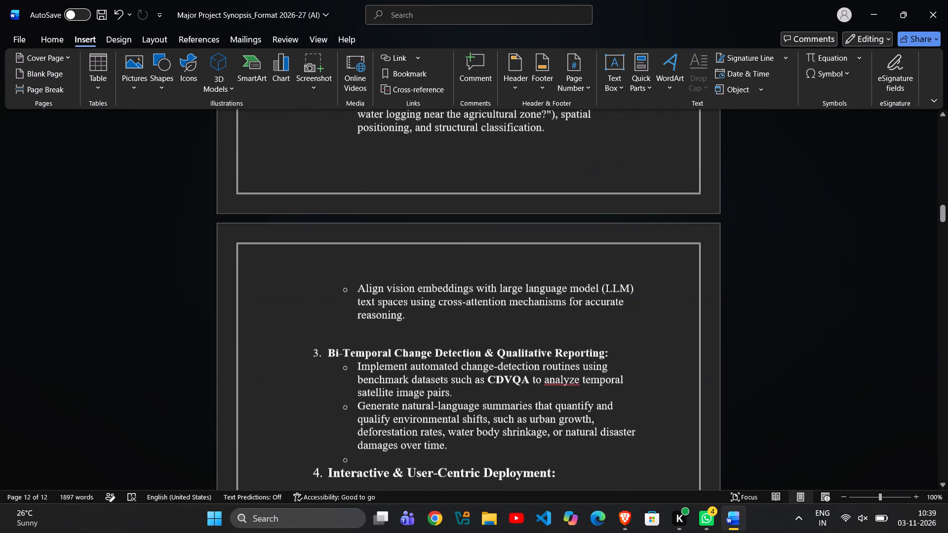
scroll(599, 381, "down", 5)
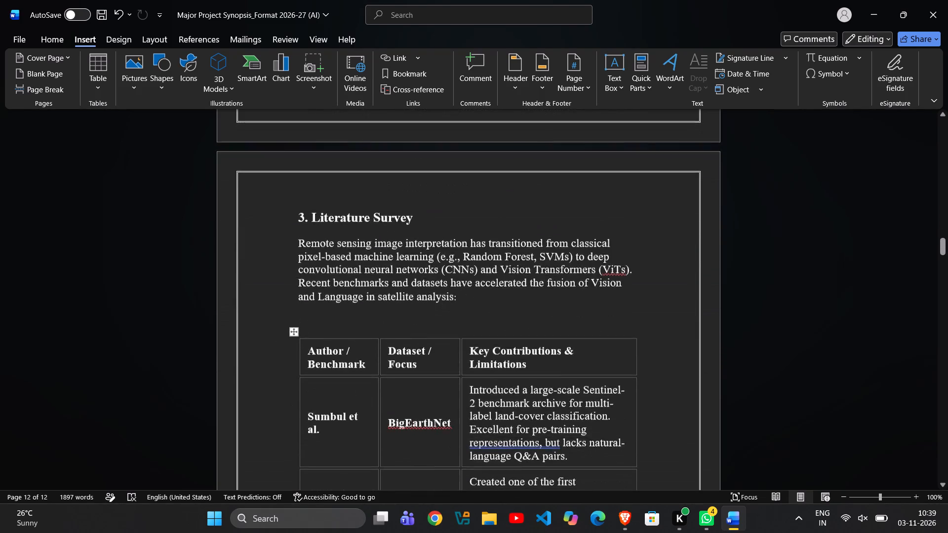
scroll(599, 381, "down", 4)
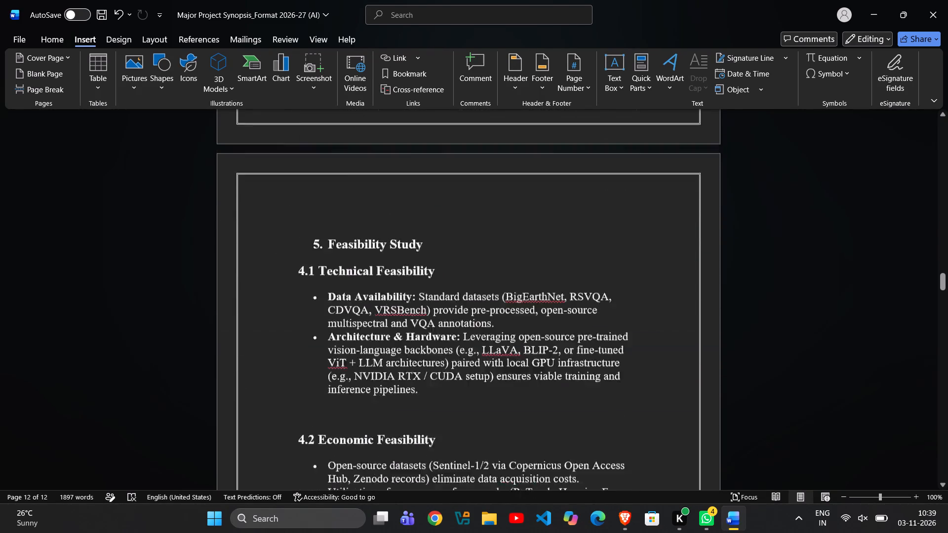
scroll(599, 381, "down", 2)
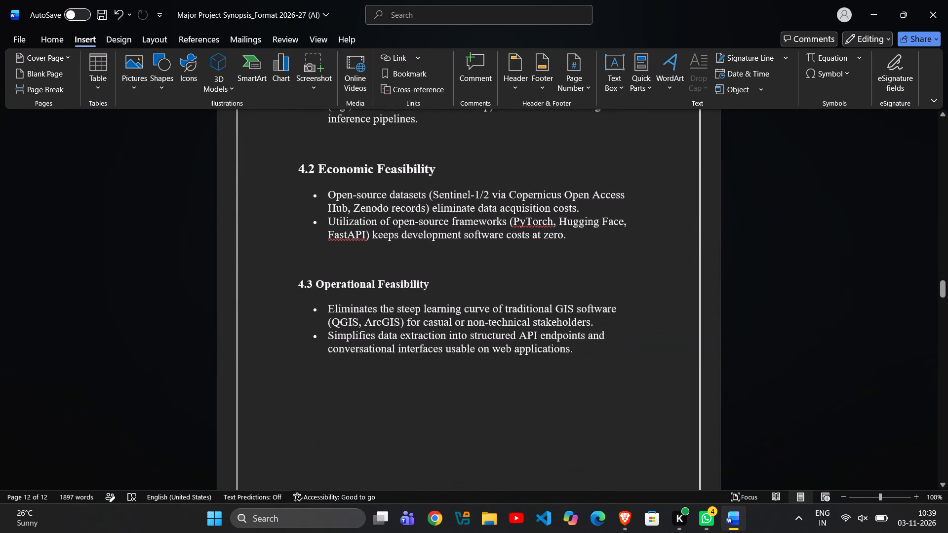
Review the Methodology flow diagram, Tools & Technology Used and References sections through the end of the synopsis.
scroll(599, 381, "down", 3)
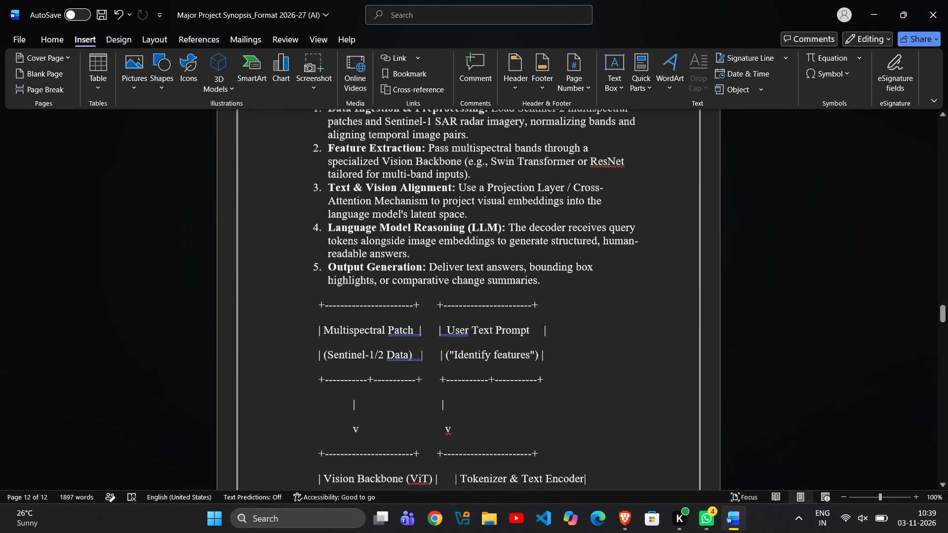
scroll(599, 381, "down", 1)
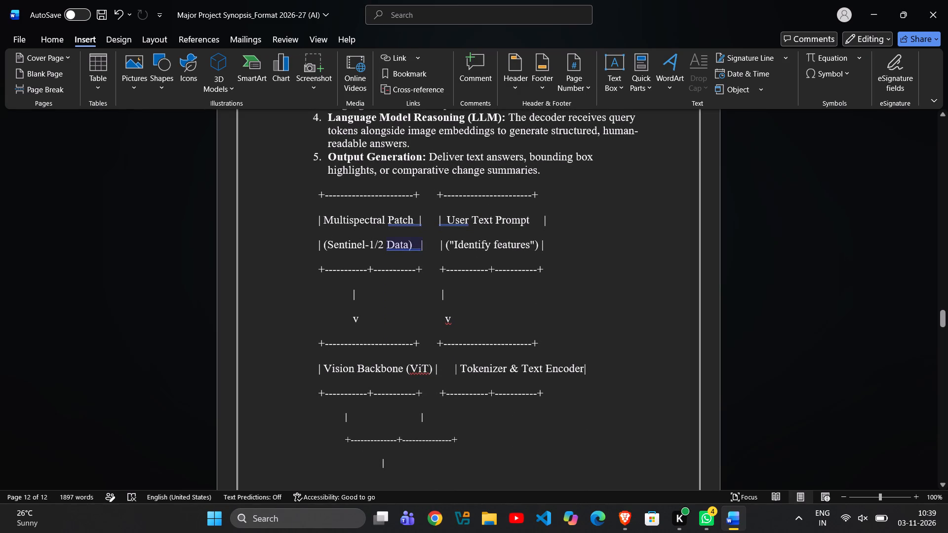
scroll(486, 385, "down", 1)
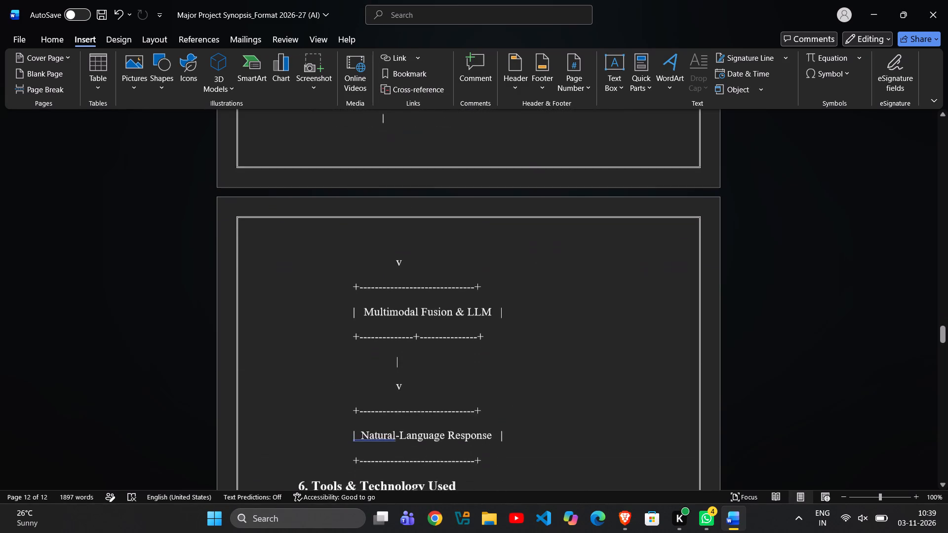
scroll(486, 385, "down", 2)
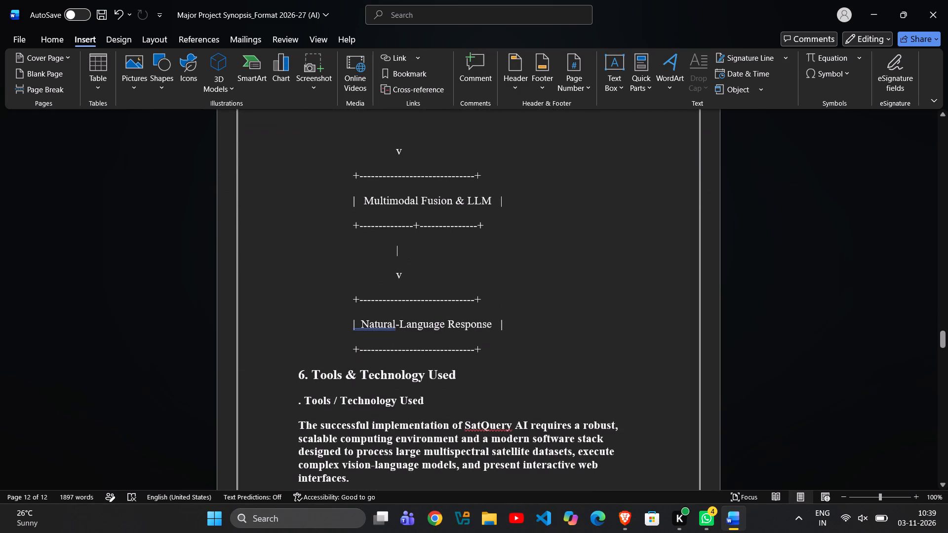
scroll(486, 385, "down", 6)
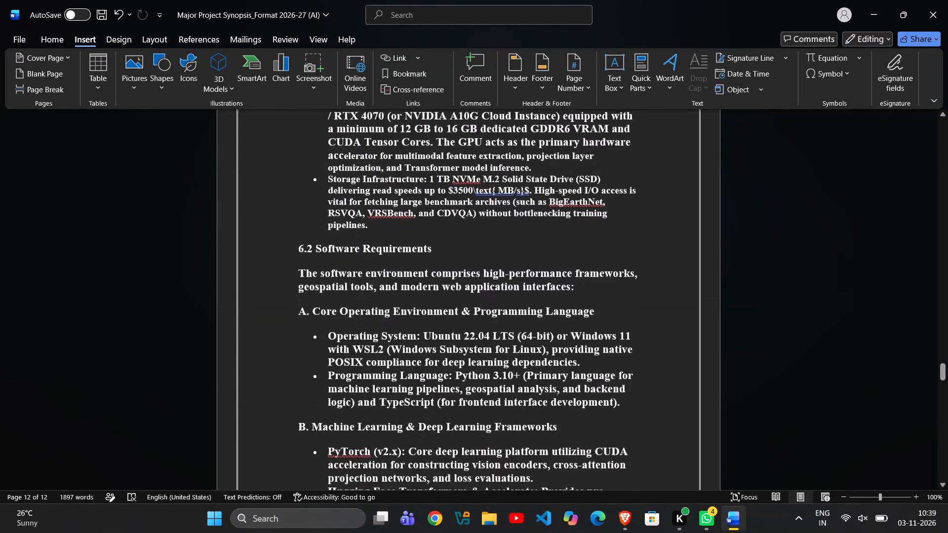
scroll(486, 385, "down", 4)
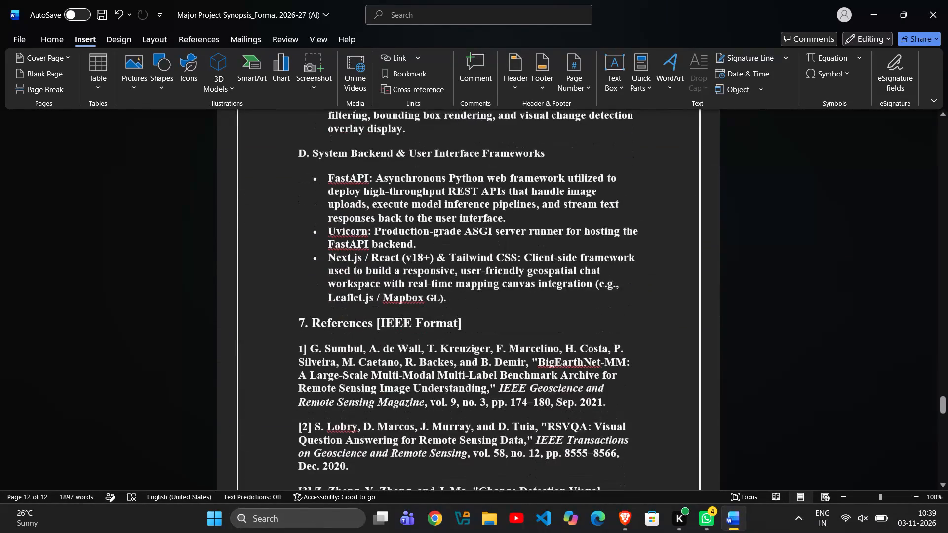
scroll(486, 385, "down", 6)
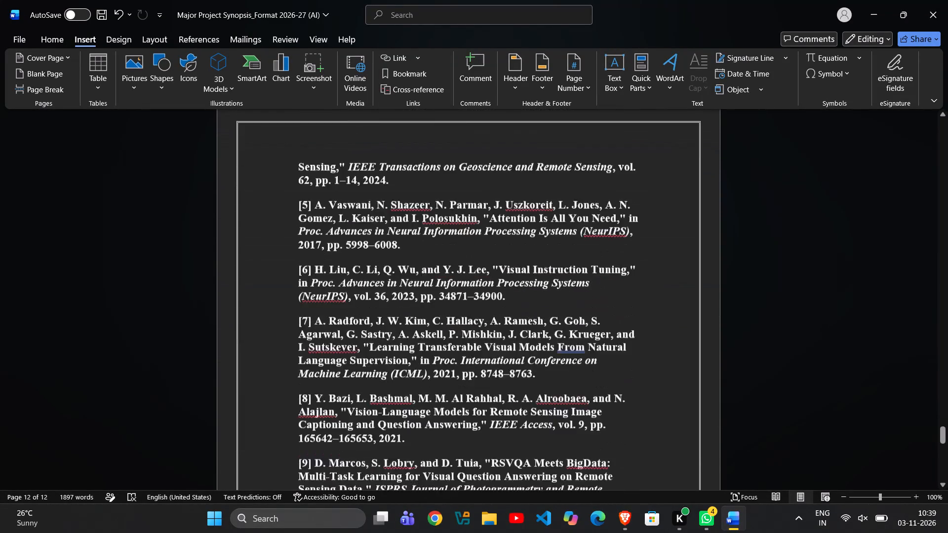
scroll(486, 385, "down", 6)
Recheck the synopsis from the cover page through the System Architecture Workflow diagram in section 5, Methodology / Planning of Work.
scroll(486, 385, "up", 3)
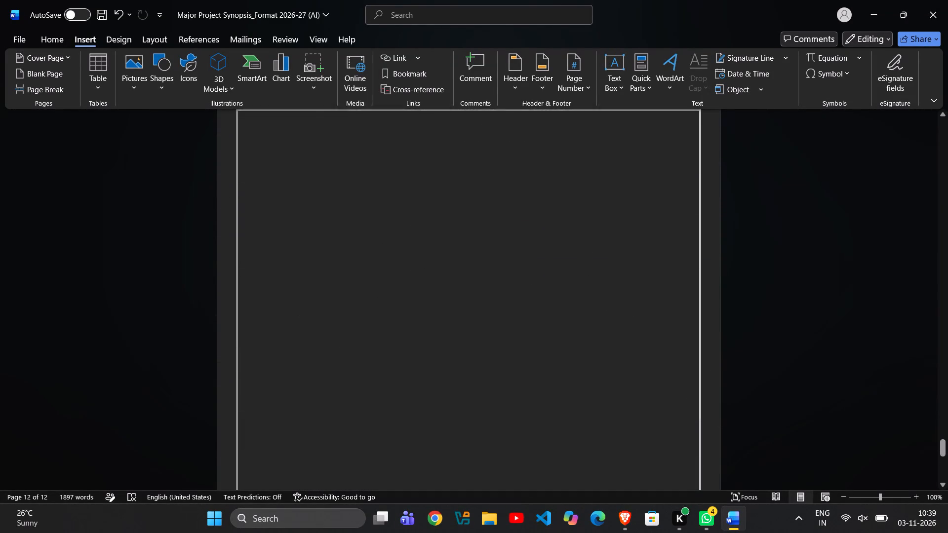
scroll(486, 385, "up", 14)
scroll(486, 385, "down", 2)
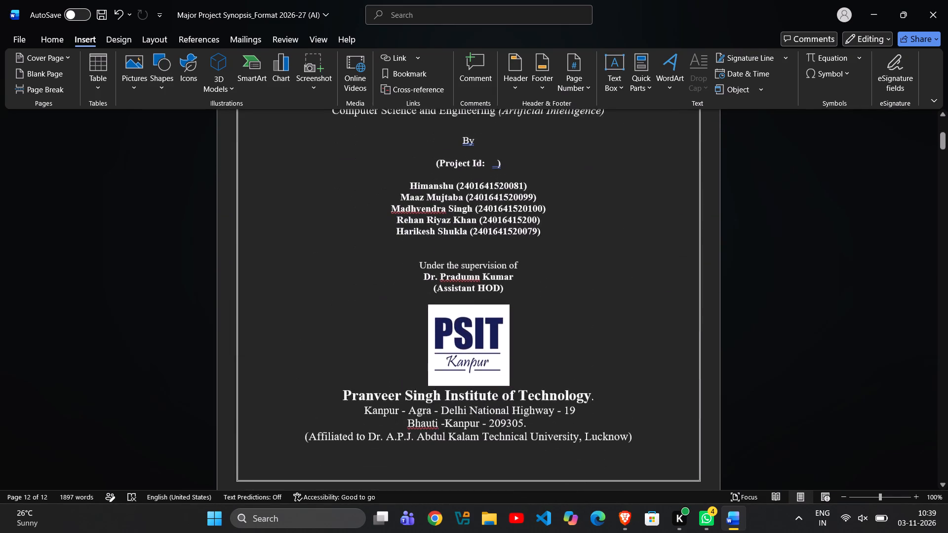
scroll(486, 385, "down", 3)
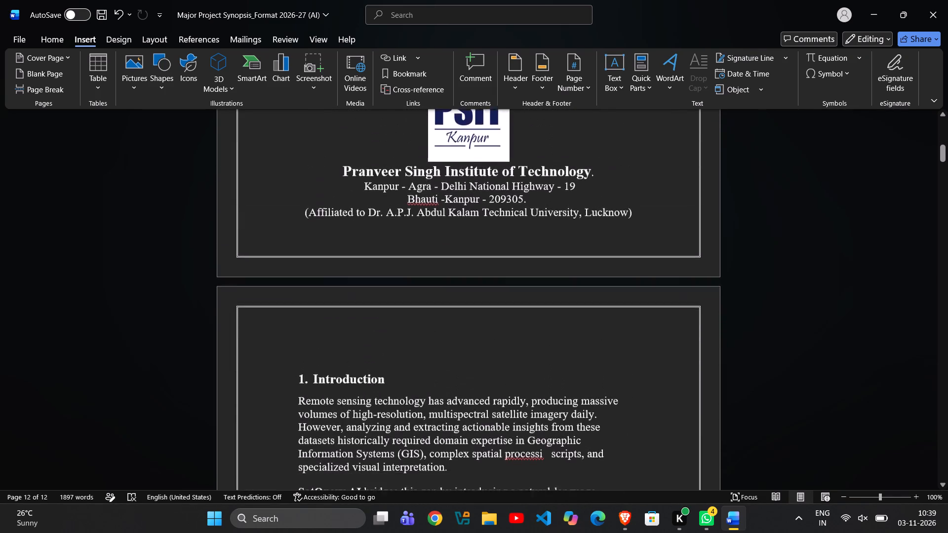
scroll(486, 385, "down", 5)
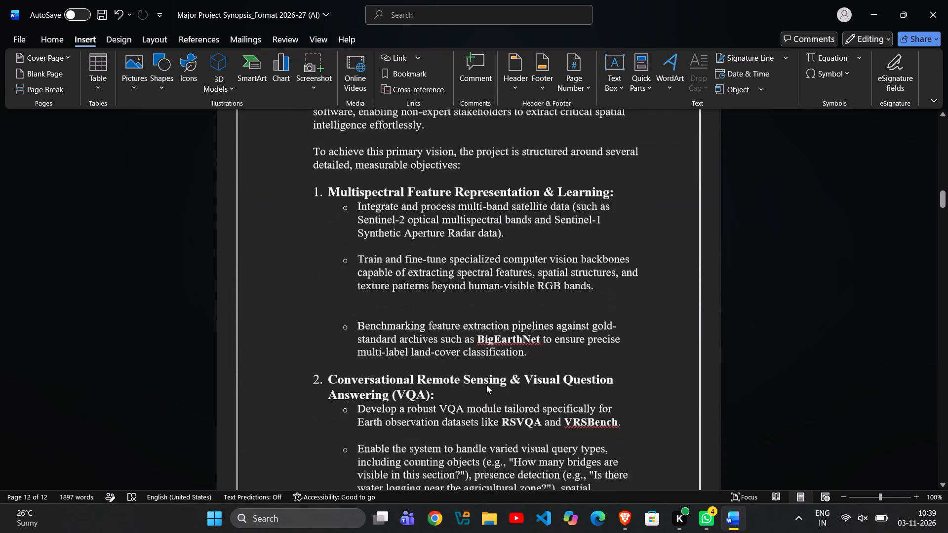
scroll(486, 385, "down", 6)
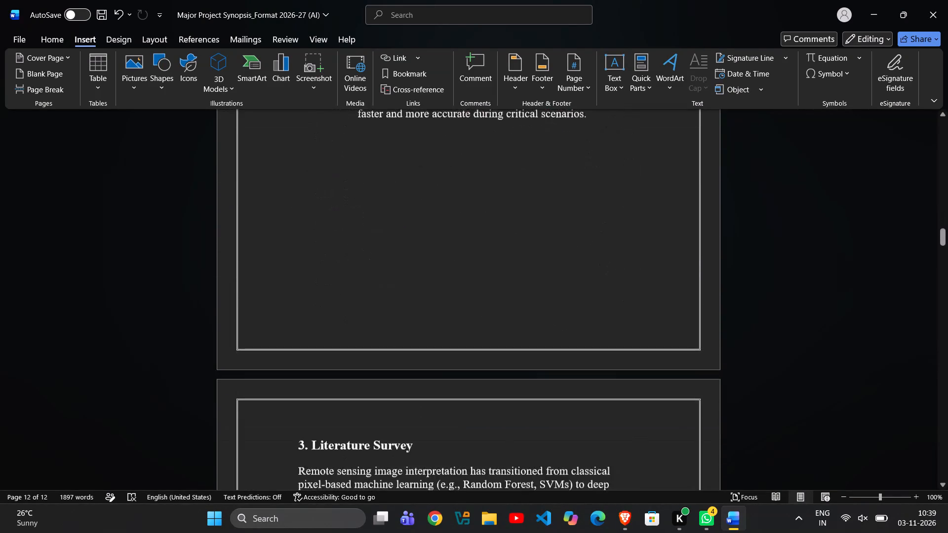
scroll(486, 385, "down", 6)
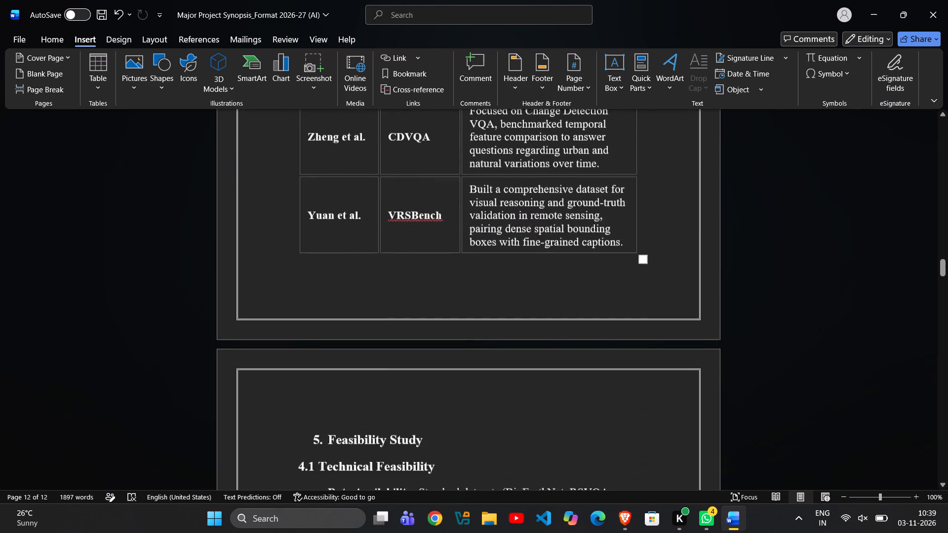
scroll(486, 385, "down", 6)
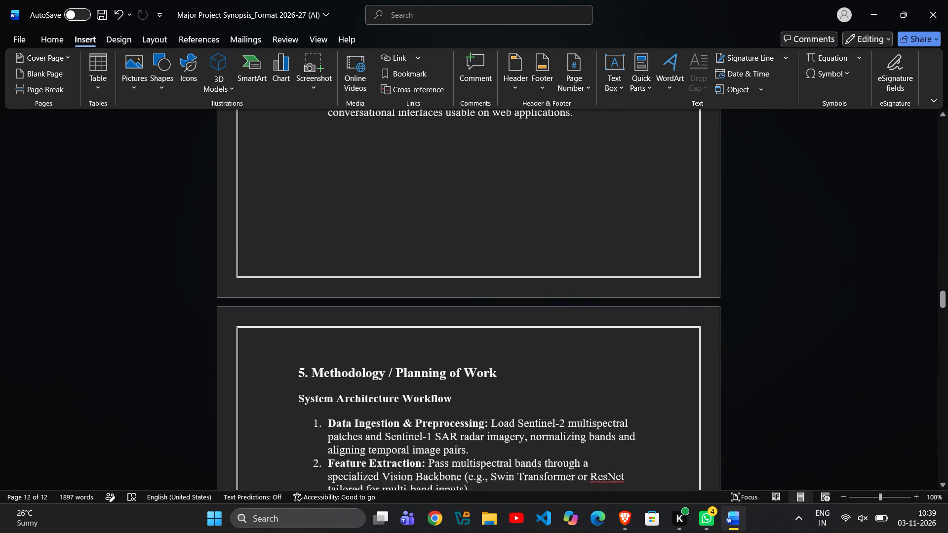
scroll(486, 385, "down", 3)
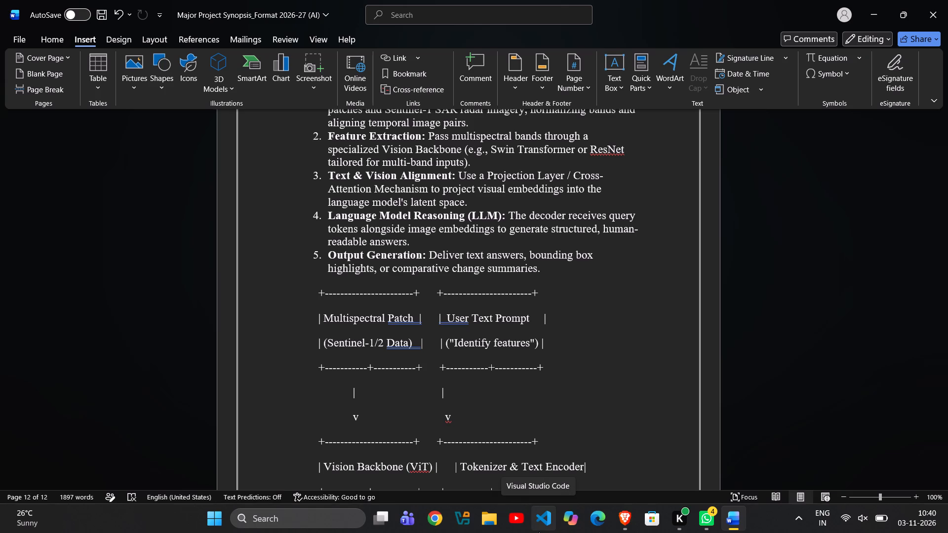